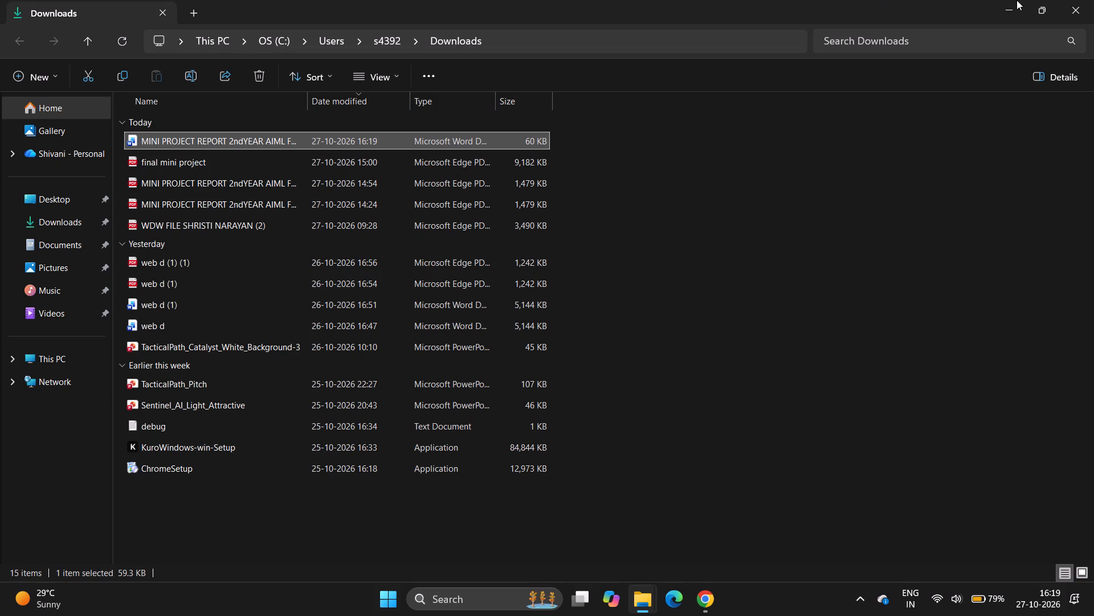
click(702, 601)
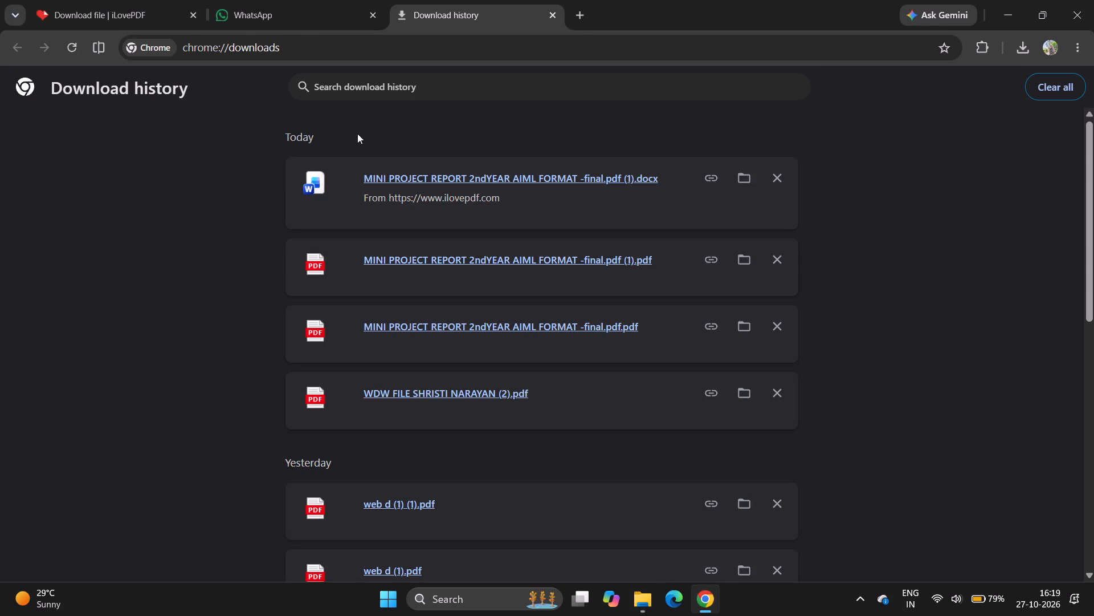
Open Word for the web through a Google search for "ms word" in a new tab, and close the download history.
click(581, 0)
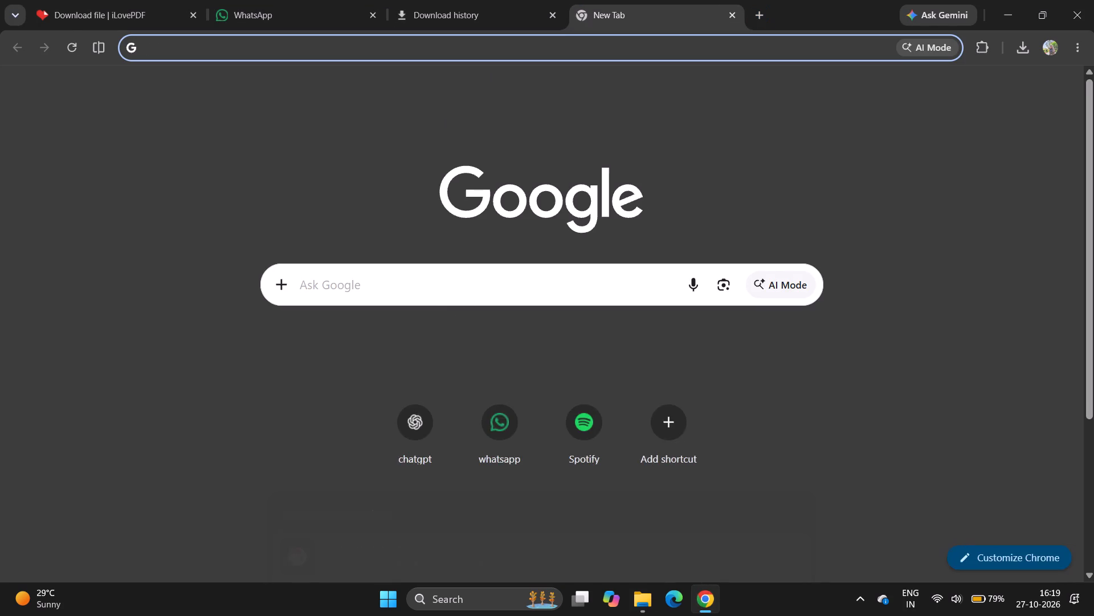
click(468, 287)
click(390, 351)
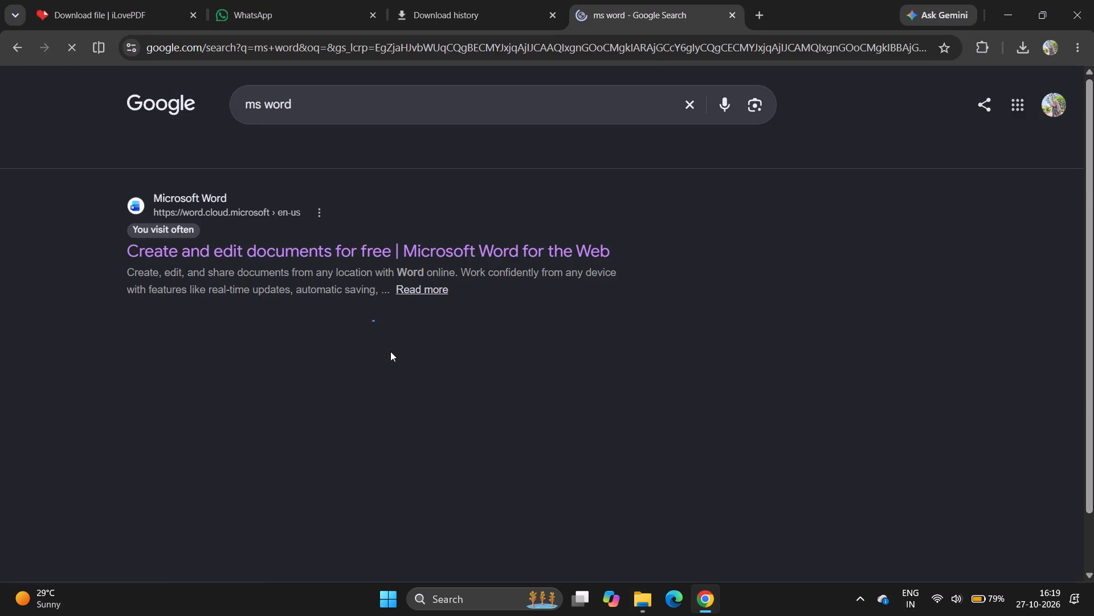
click(306, 257)
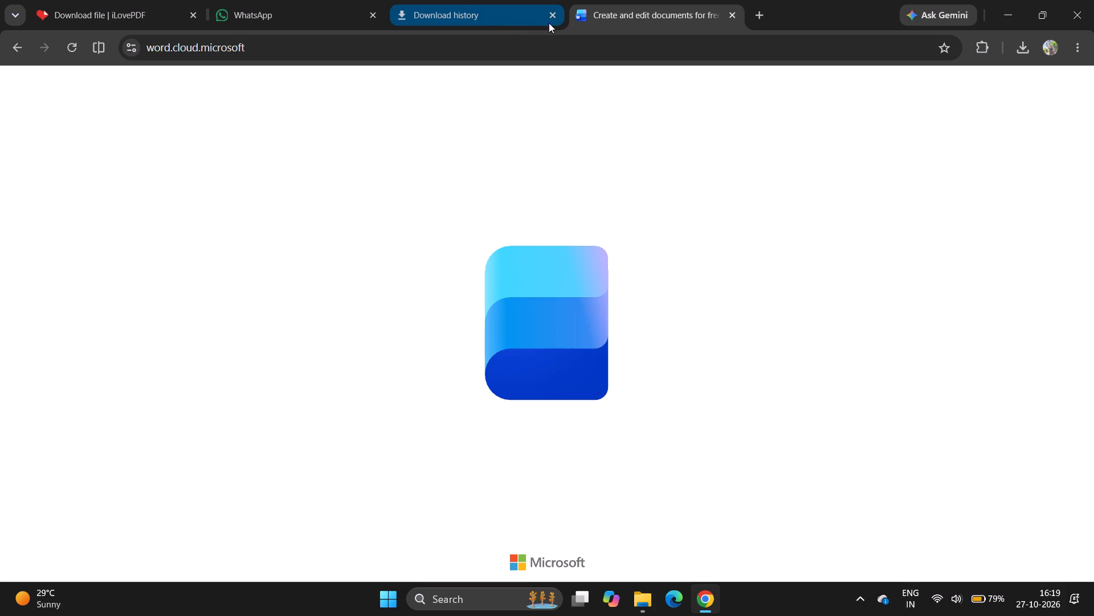
click(555, 19)
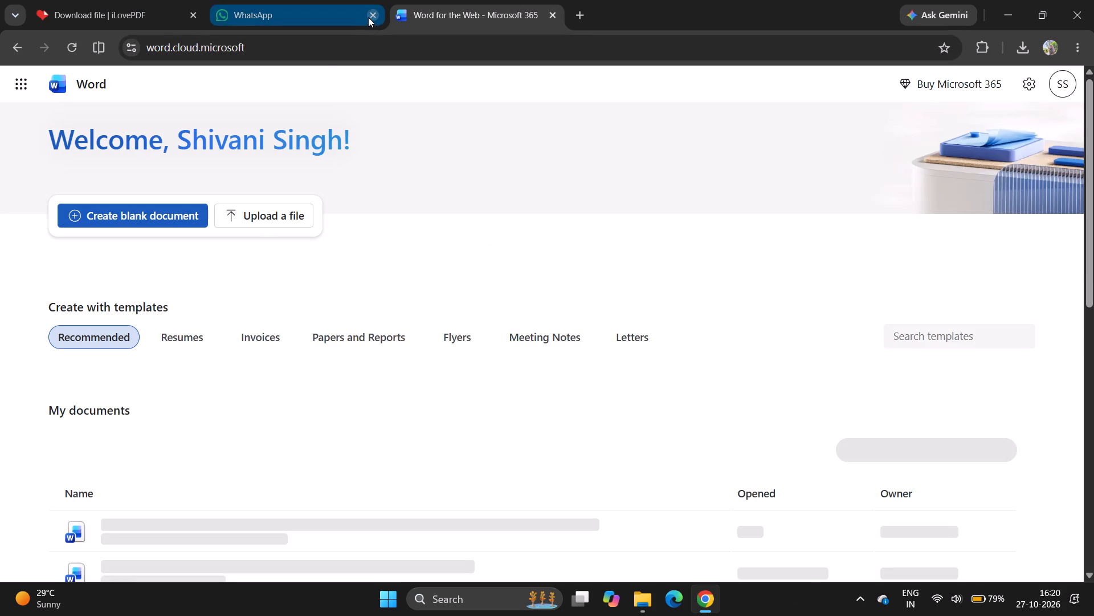
Upload the MINI PROJECT REPORT 2ndYEAR AIML FORMAT Word document from the Downloads folder to Word for the web.
click(271, 205)
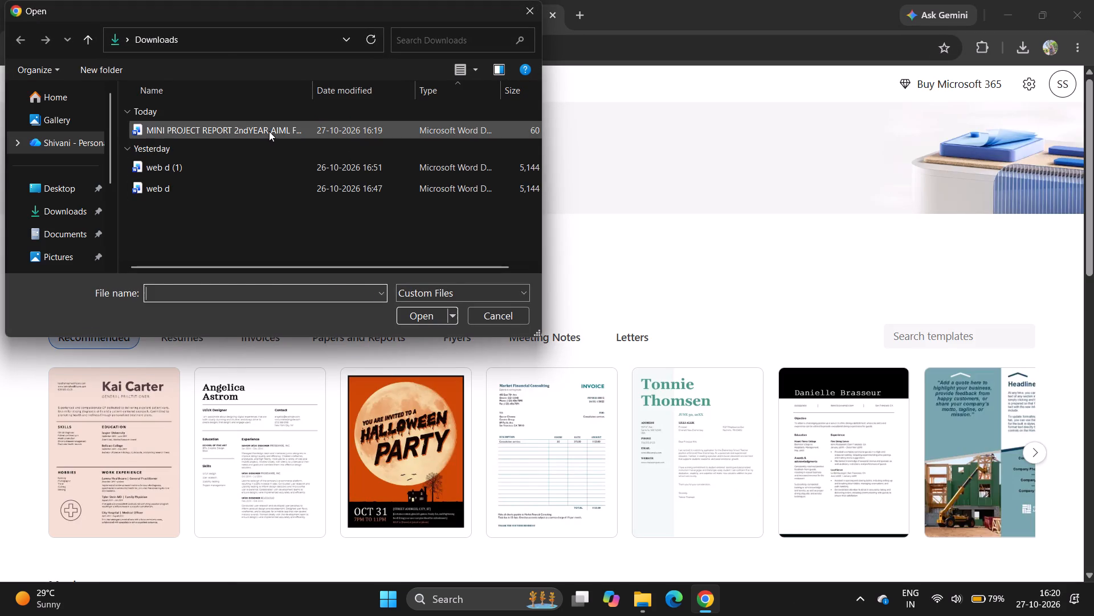
double_click(269, 131)
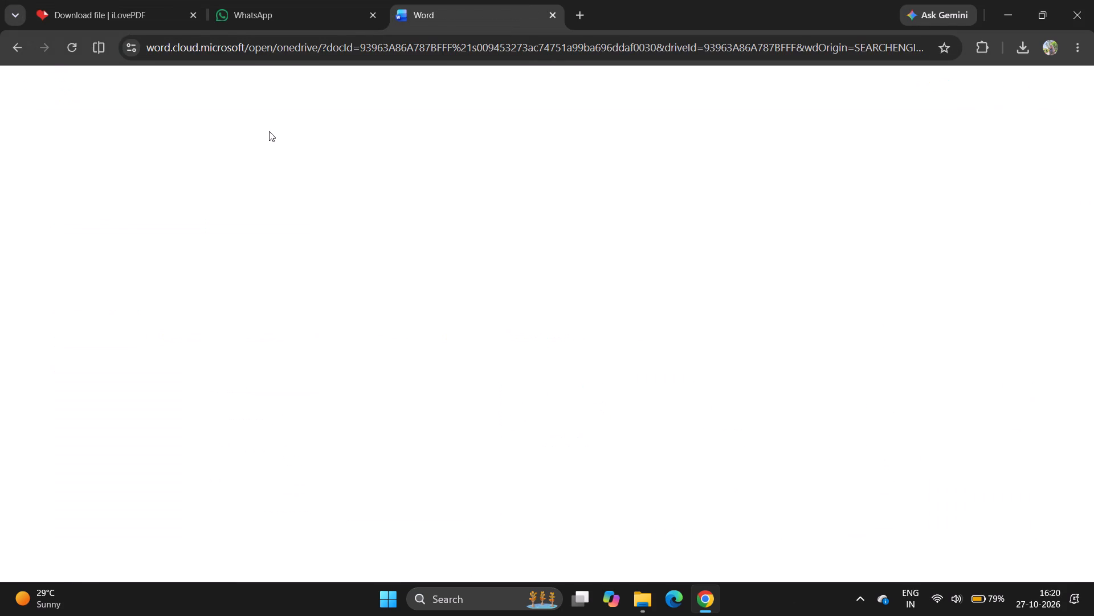
Close the WhatsApp and iLovePDF pages, leaving only the report document open.
click(375, 18)
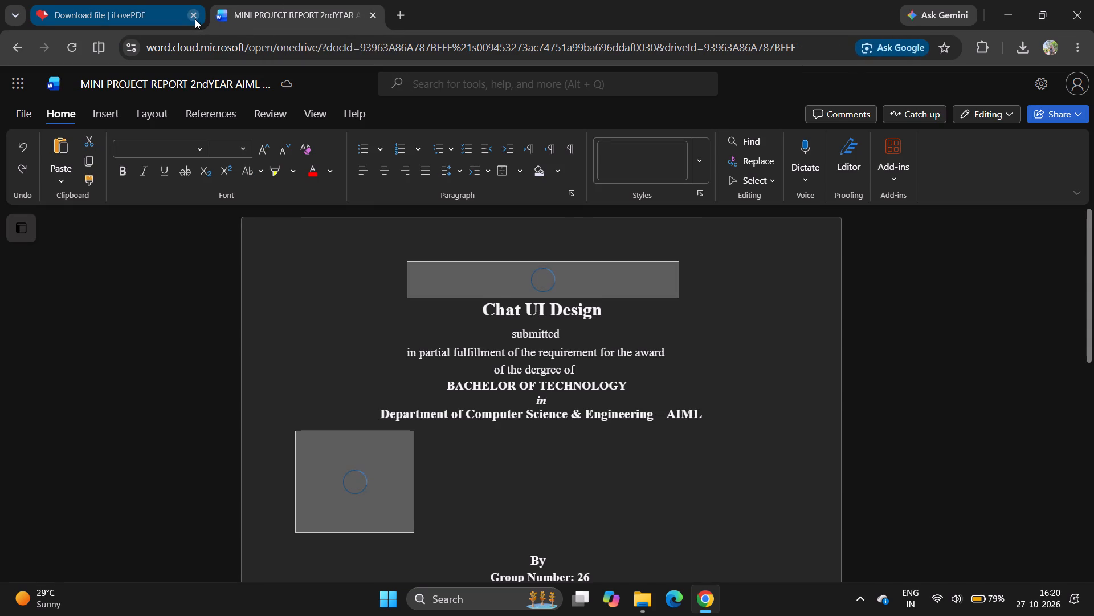
click(195, 19)
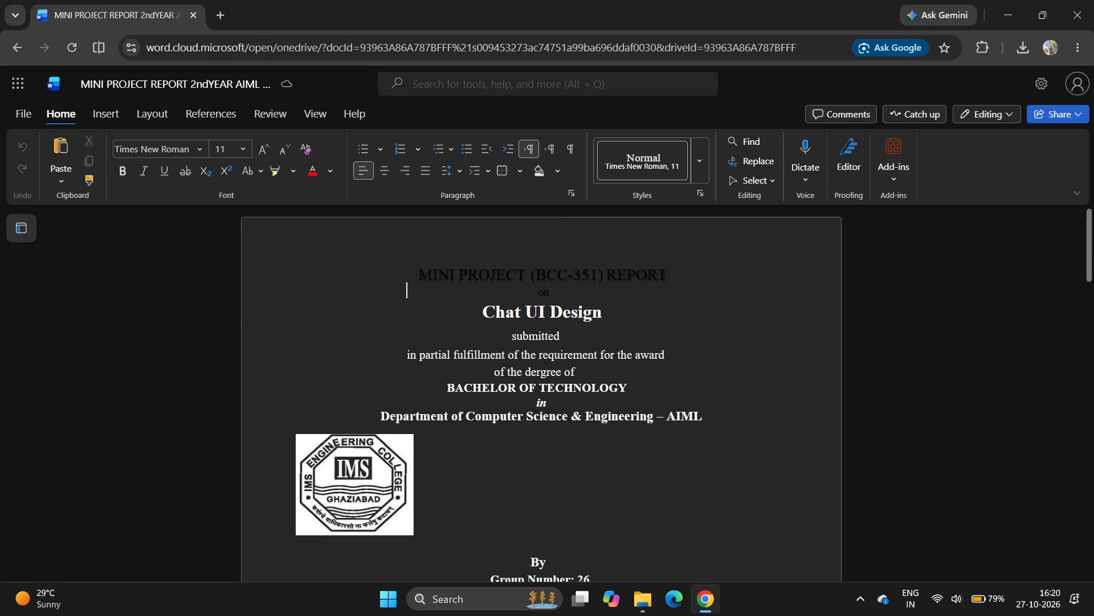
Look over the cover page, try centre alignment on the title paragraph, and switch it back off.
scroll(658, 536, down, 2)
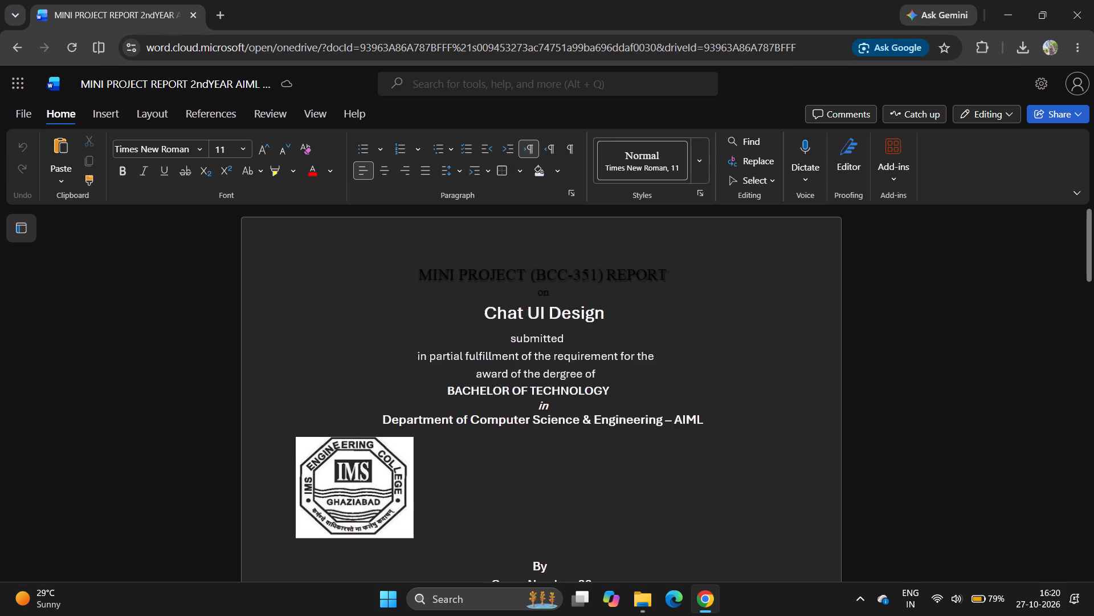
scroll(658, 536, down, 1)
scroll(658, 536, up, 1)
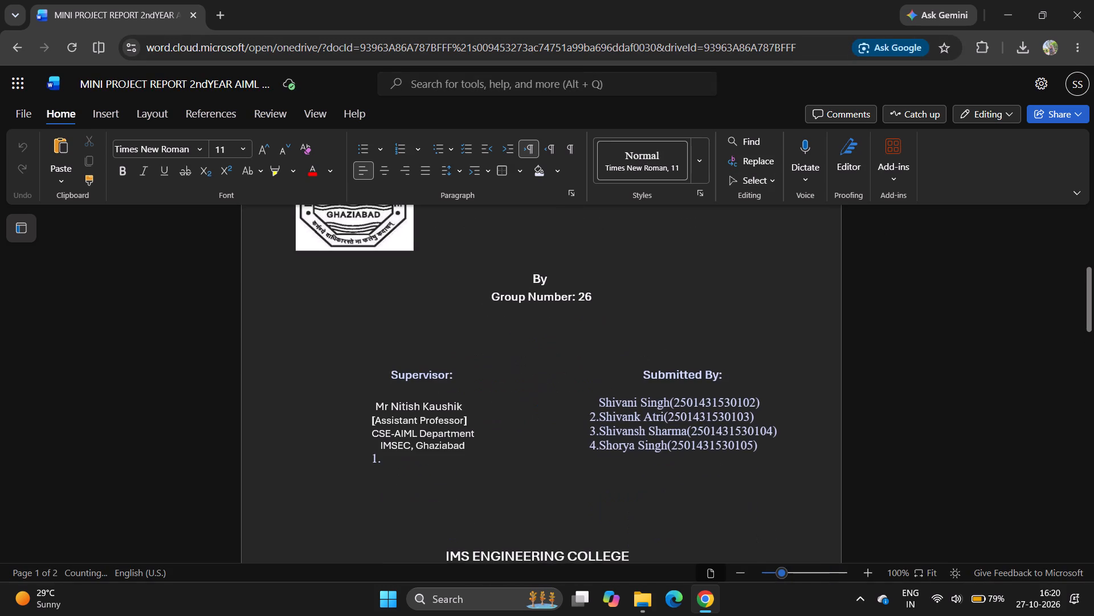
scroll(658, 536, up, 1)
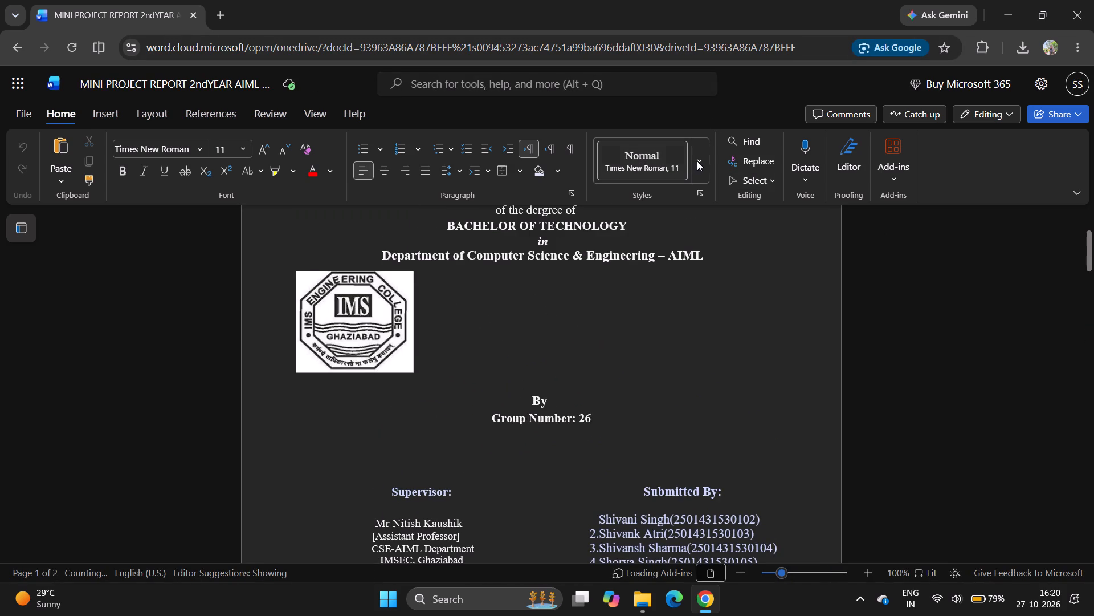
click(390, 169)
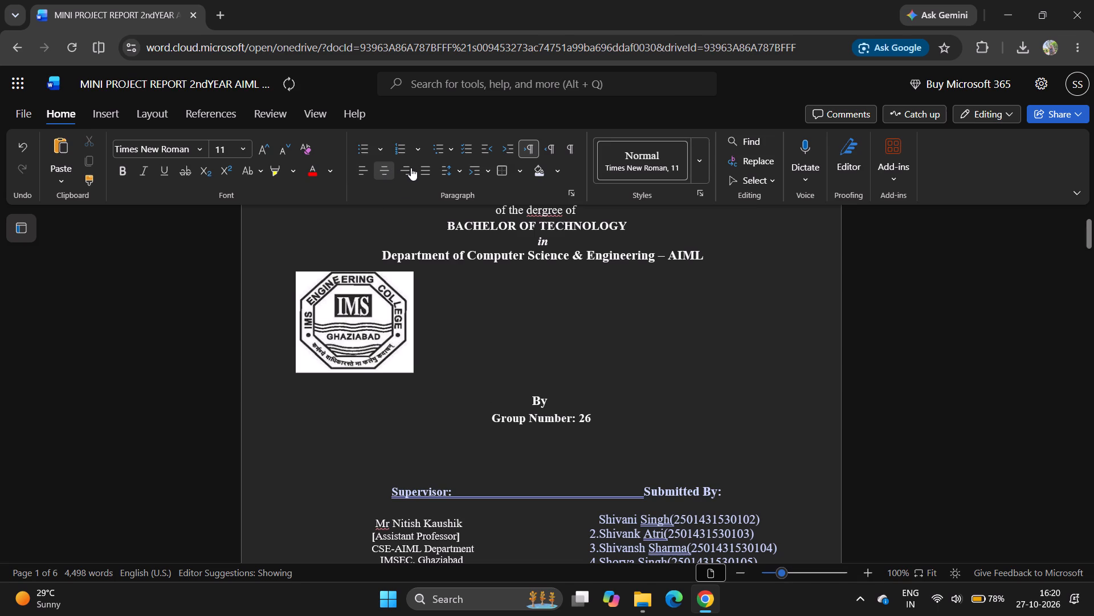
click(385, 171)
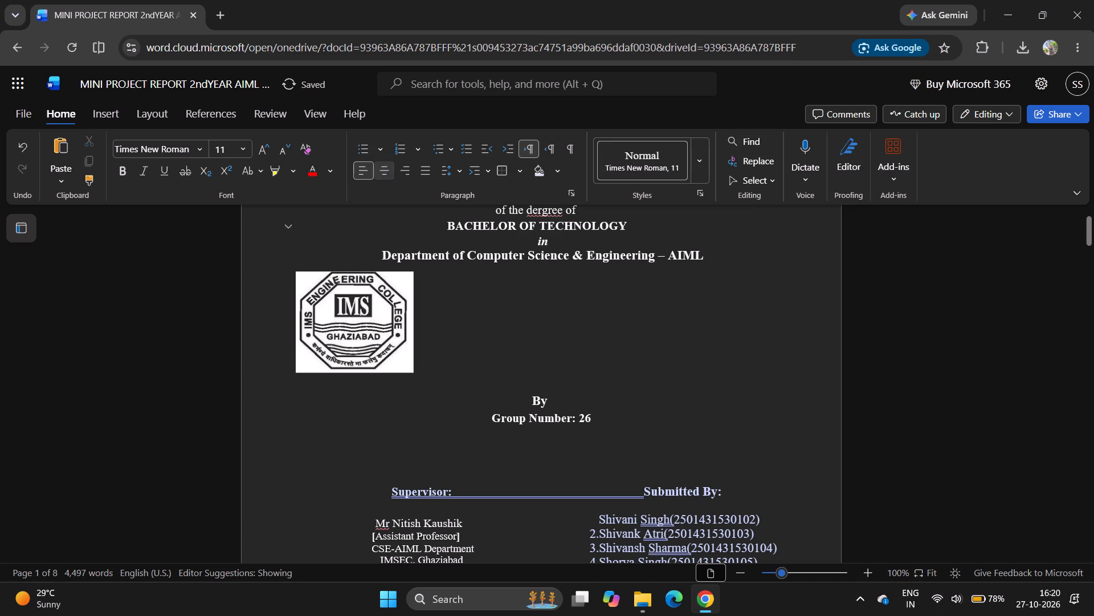
Switch the document page from a dark to a light background.
scroll(512, 336, up, 3)
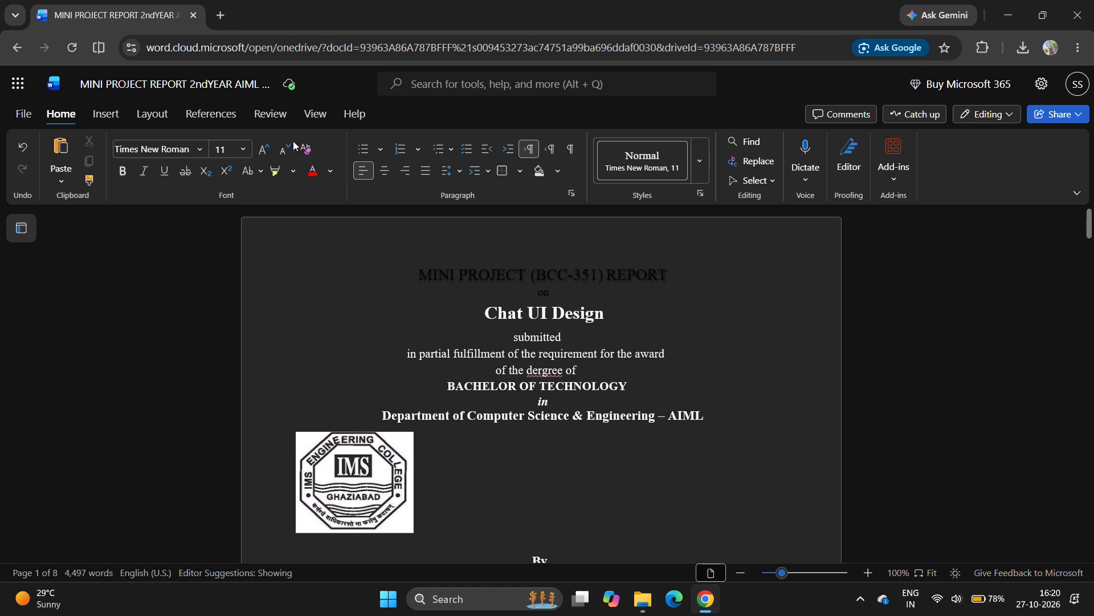
click(981, 615)
click(762, 402)
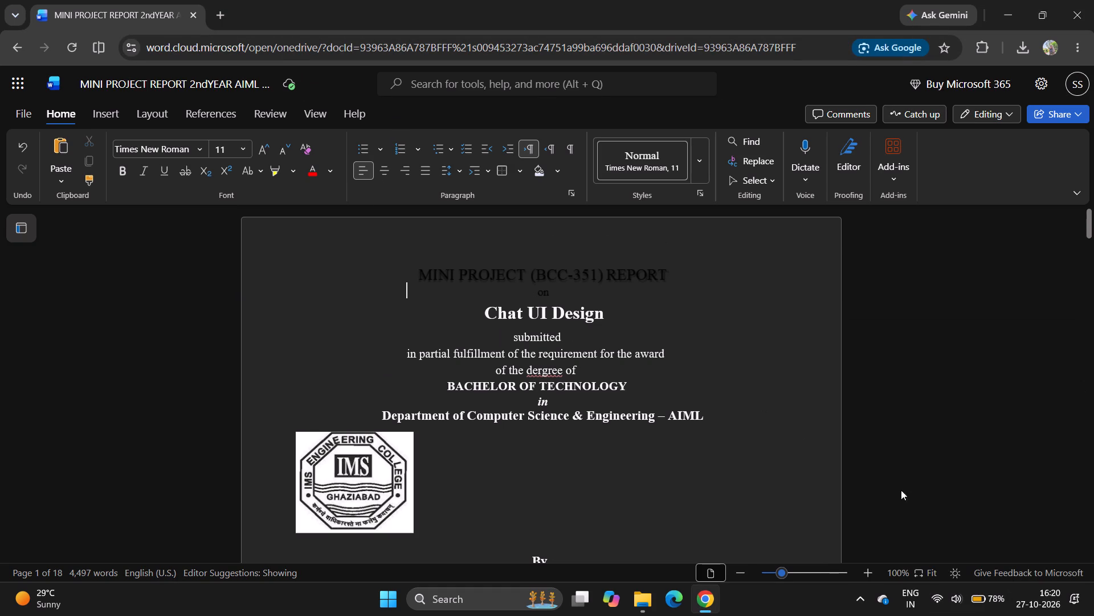
click(954, 570)
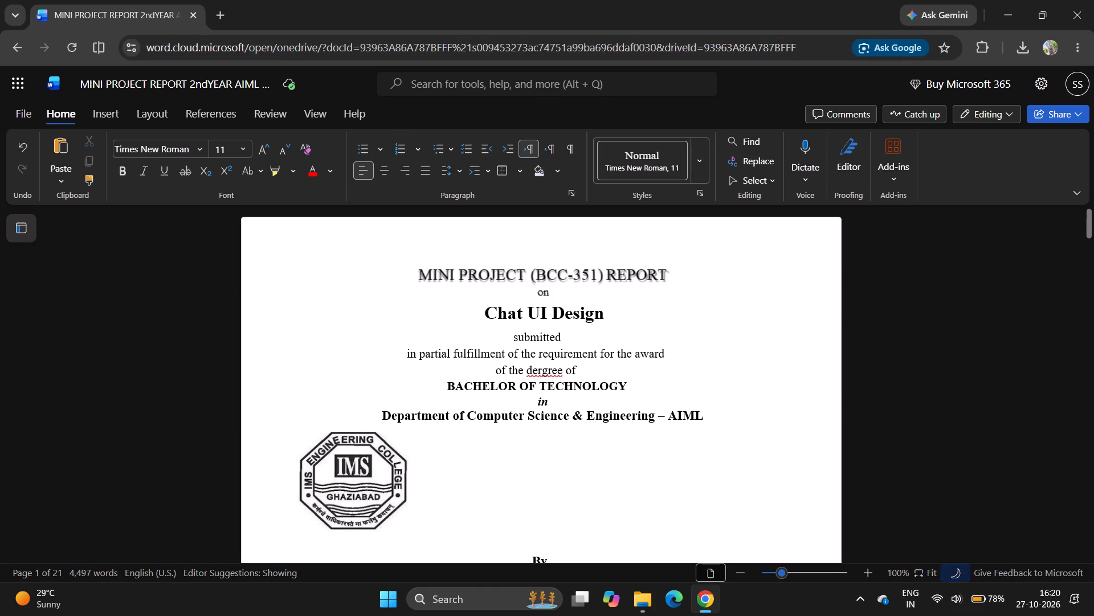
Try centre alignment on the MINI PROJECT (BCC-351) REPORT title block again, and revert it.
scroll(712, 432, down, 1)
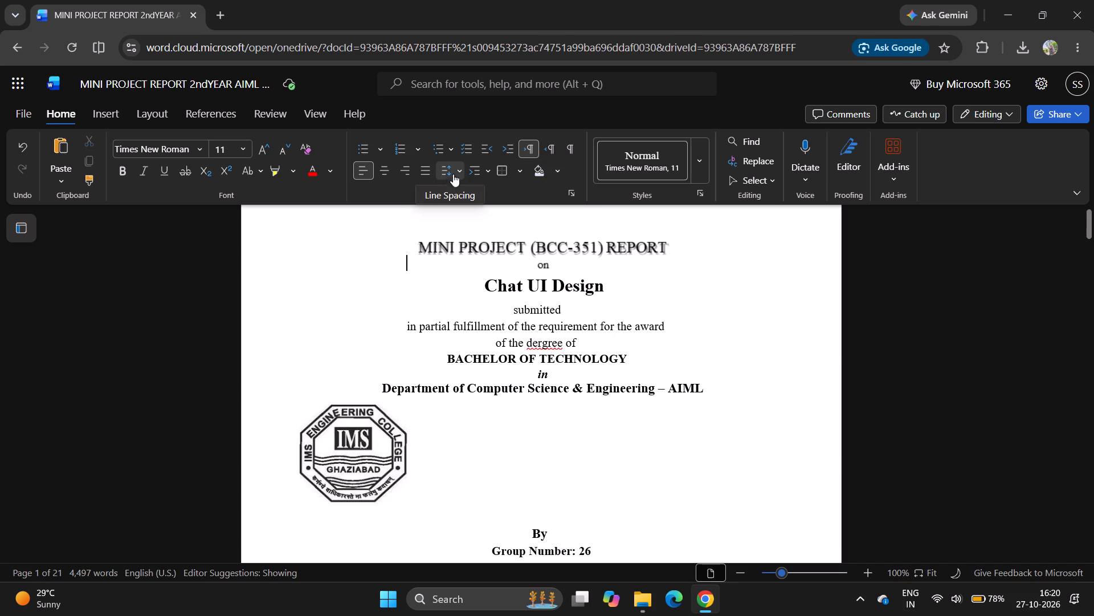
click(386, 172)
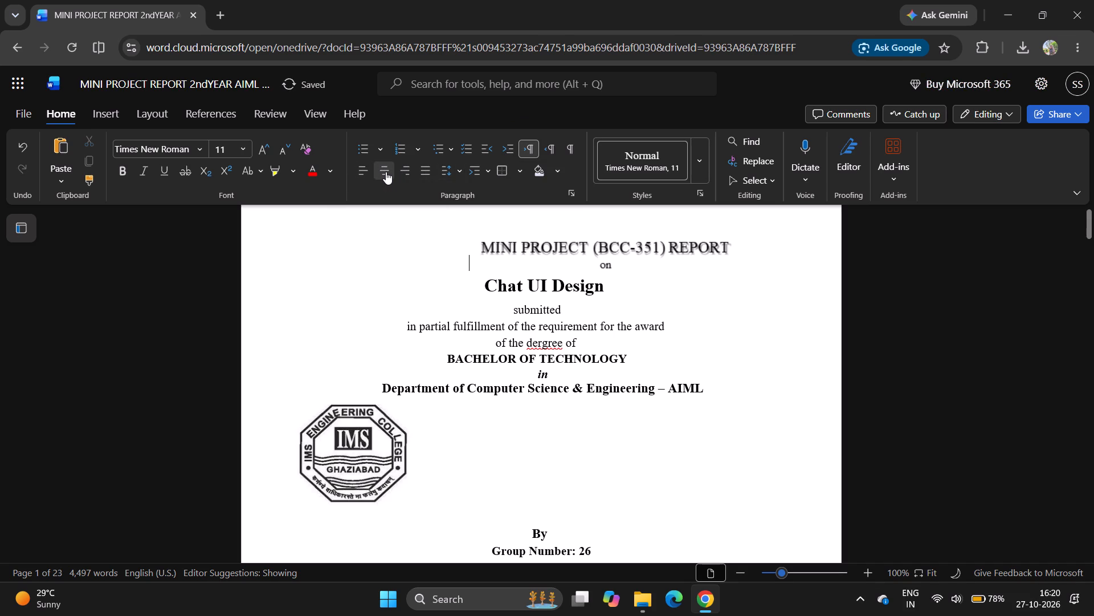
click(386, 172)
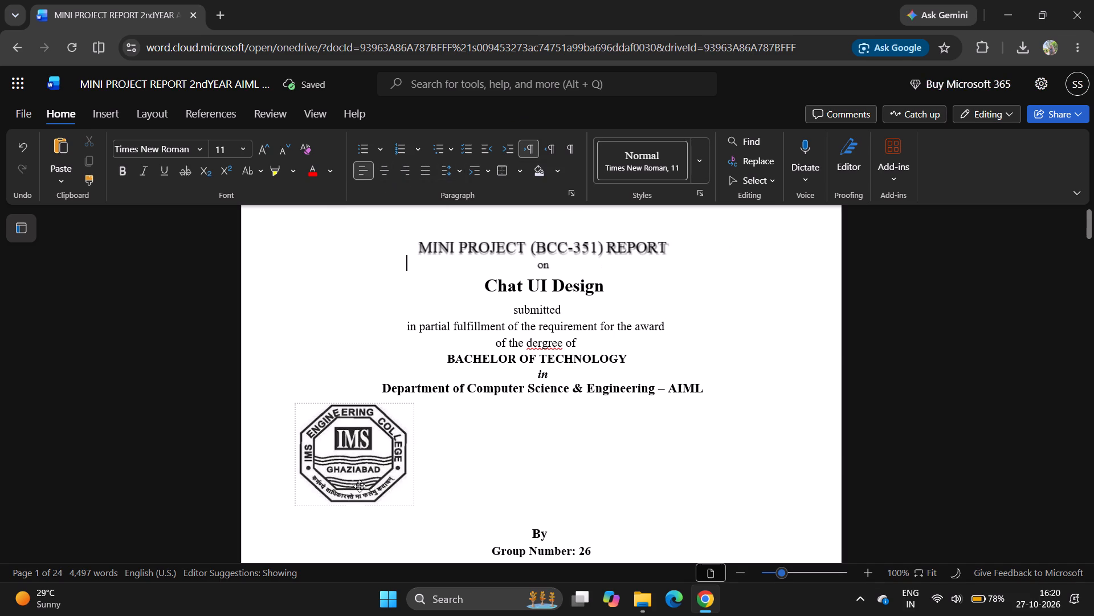
Move the IMS Engineering College logo on the cover page slightly towards the page centre.
drag(385, 467, 387, 453)
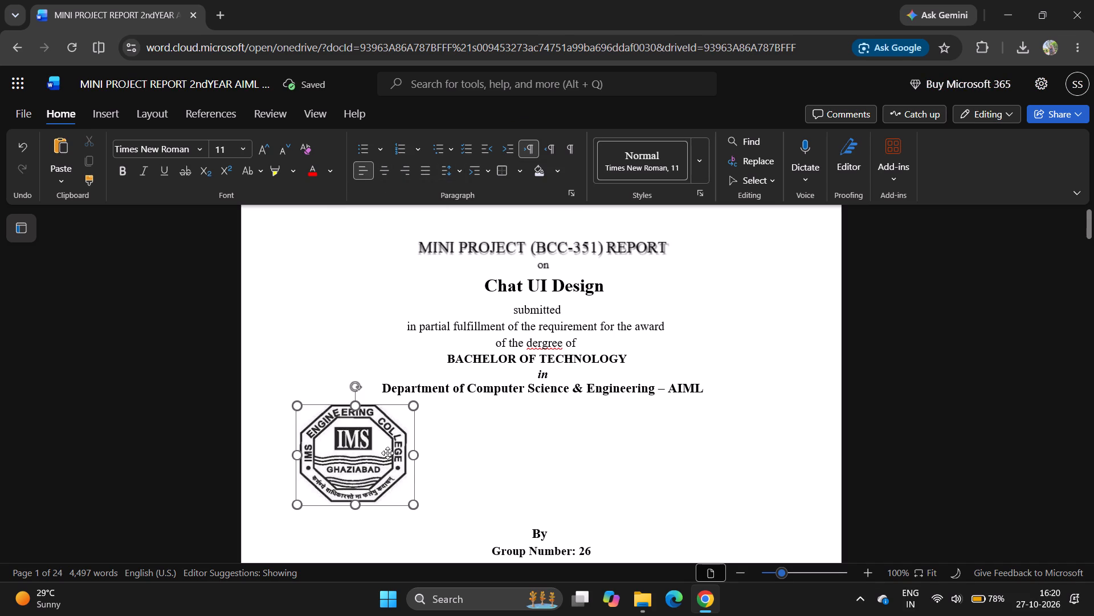
drag(387, 453, 390, 440)
drag(390, 440, 485, 444)
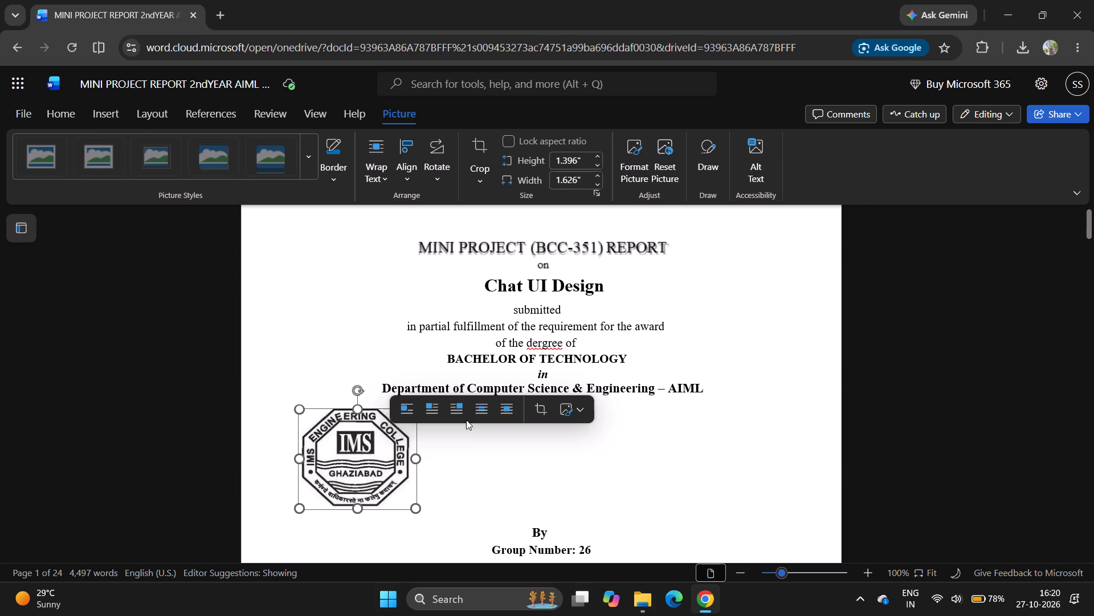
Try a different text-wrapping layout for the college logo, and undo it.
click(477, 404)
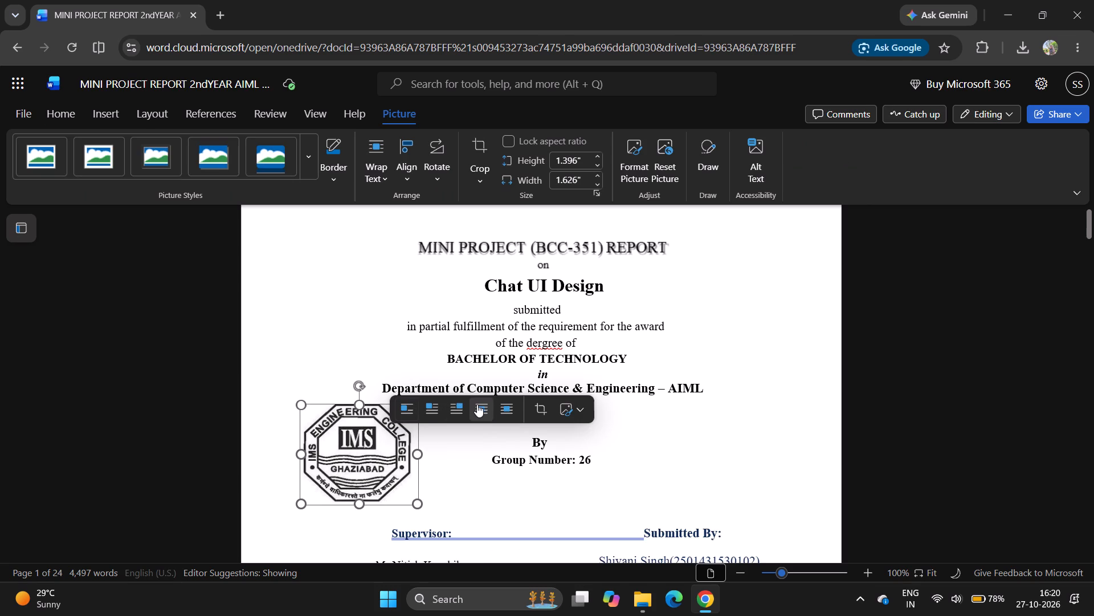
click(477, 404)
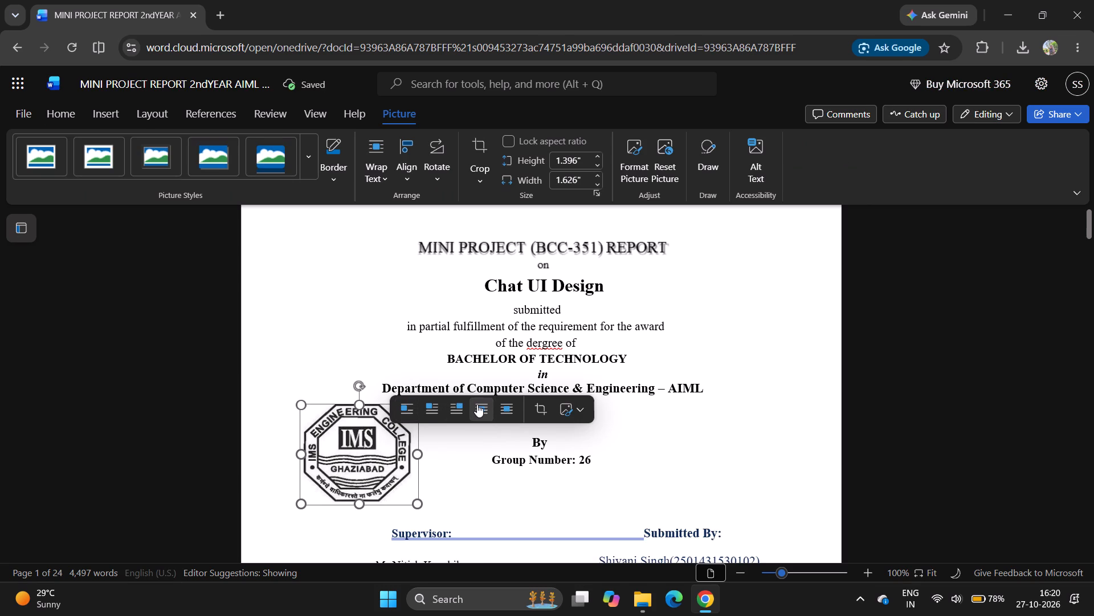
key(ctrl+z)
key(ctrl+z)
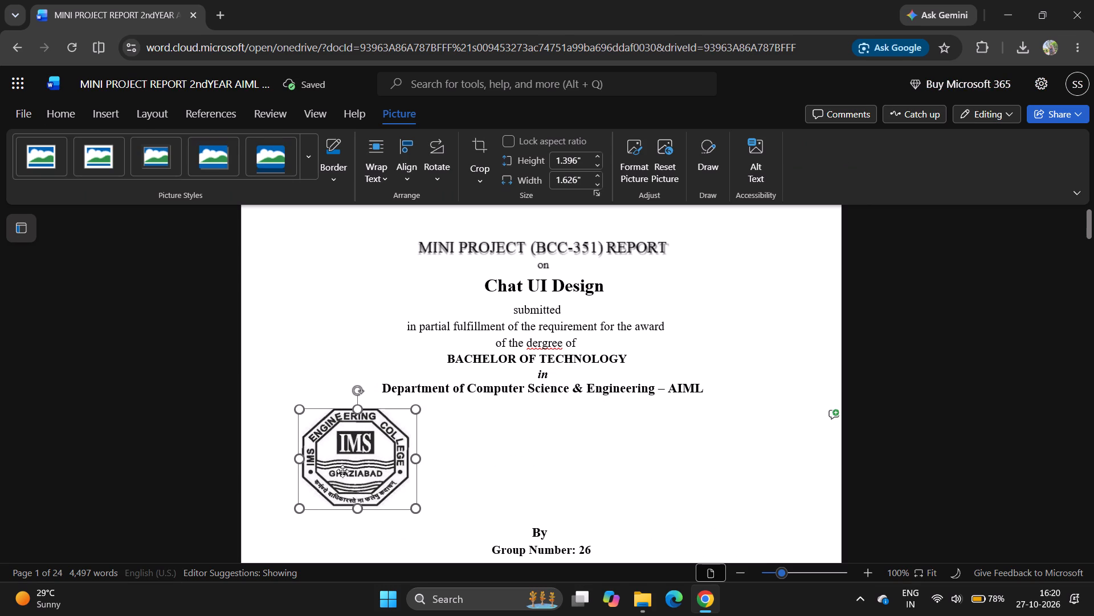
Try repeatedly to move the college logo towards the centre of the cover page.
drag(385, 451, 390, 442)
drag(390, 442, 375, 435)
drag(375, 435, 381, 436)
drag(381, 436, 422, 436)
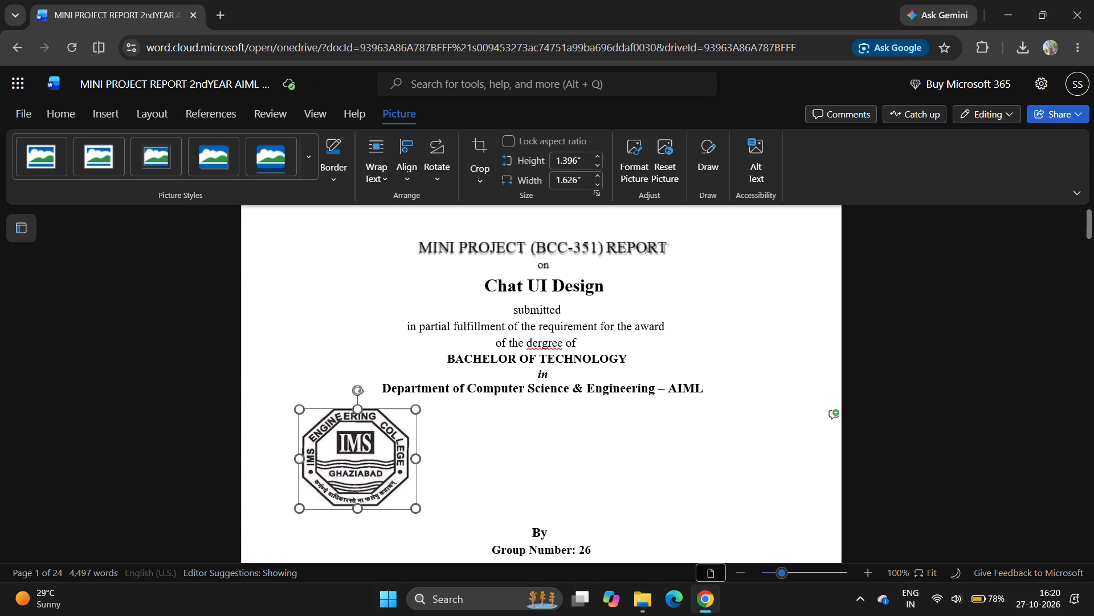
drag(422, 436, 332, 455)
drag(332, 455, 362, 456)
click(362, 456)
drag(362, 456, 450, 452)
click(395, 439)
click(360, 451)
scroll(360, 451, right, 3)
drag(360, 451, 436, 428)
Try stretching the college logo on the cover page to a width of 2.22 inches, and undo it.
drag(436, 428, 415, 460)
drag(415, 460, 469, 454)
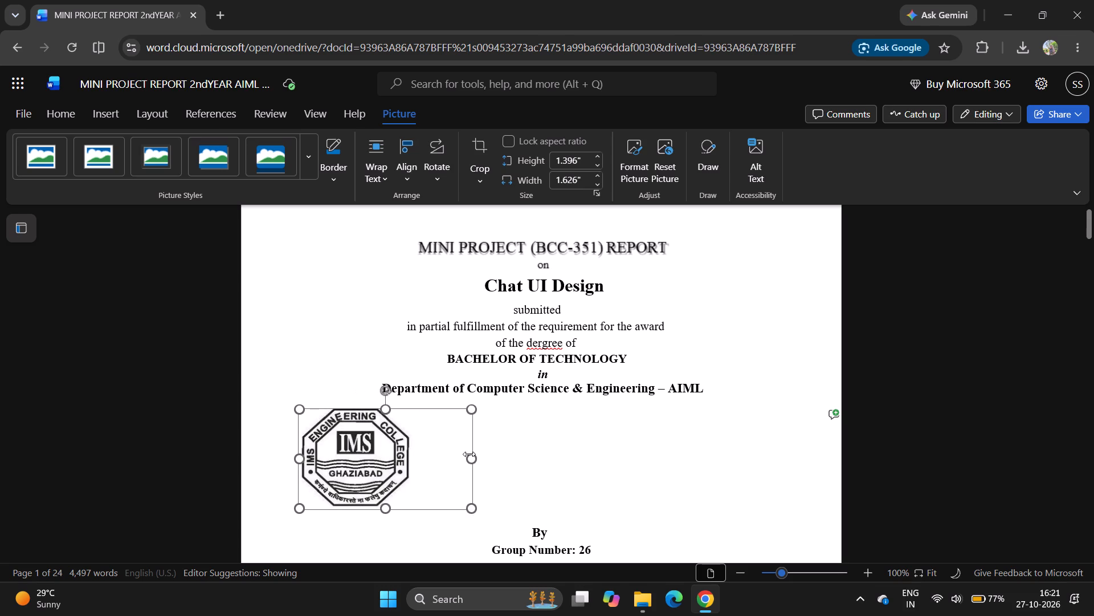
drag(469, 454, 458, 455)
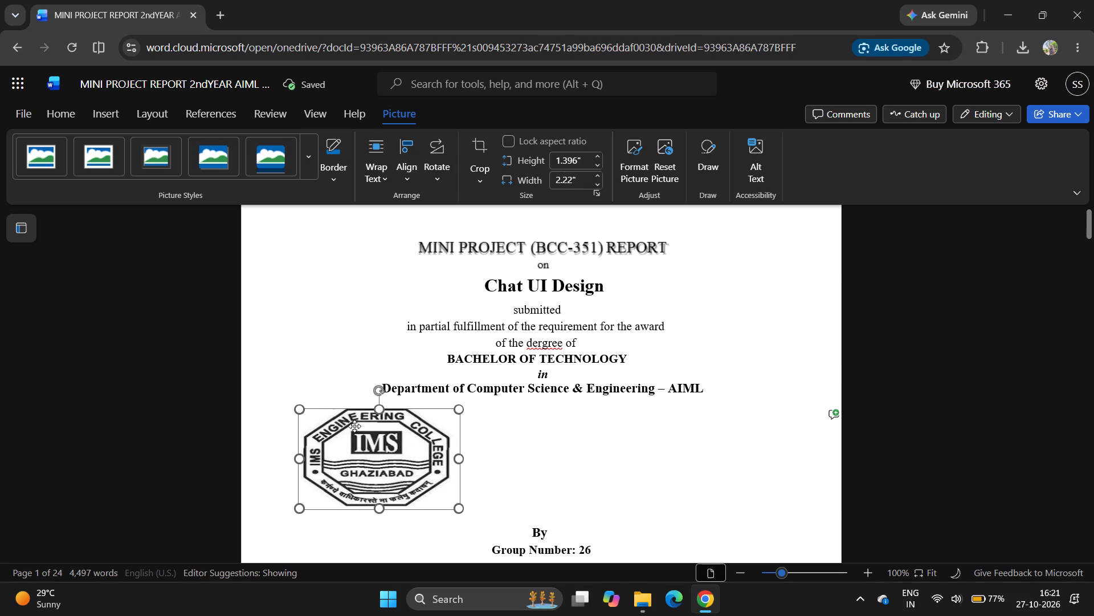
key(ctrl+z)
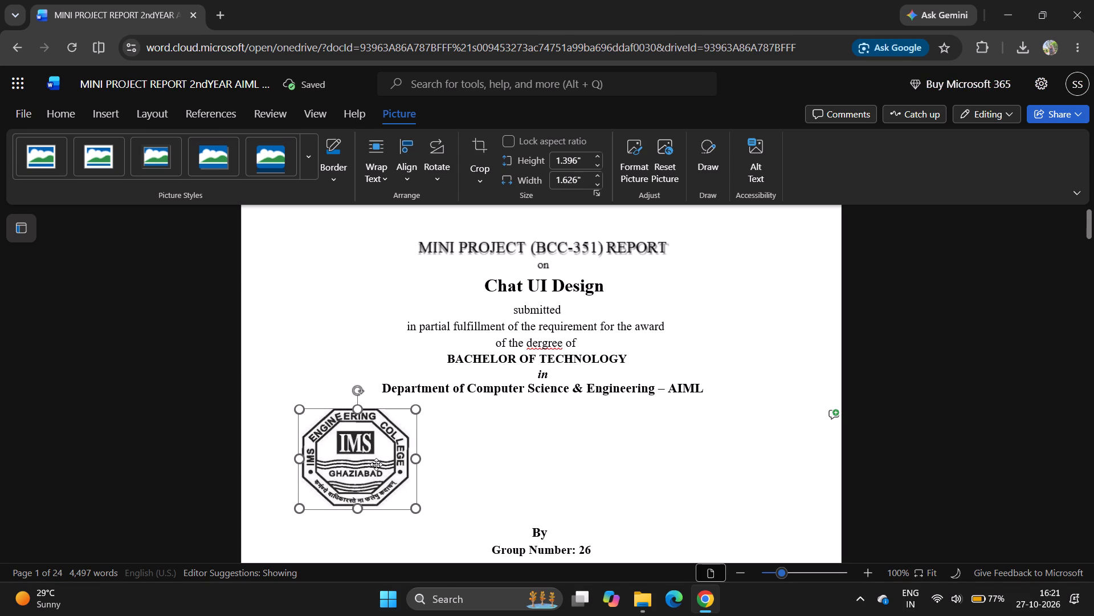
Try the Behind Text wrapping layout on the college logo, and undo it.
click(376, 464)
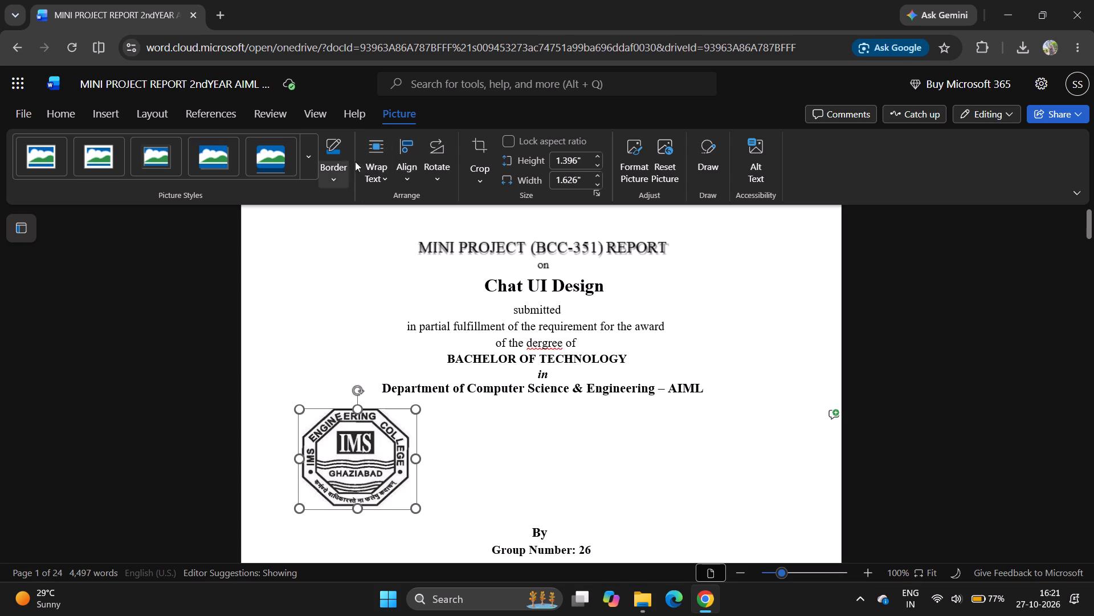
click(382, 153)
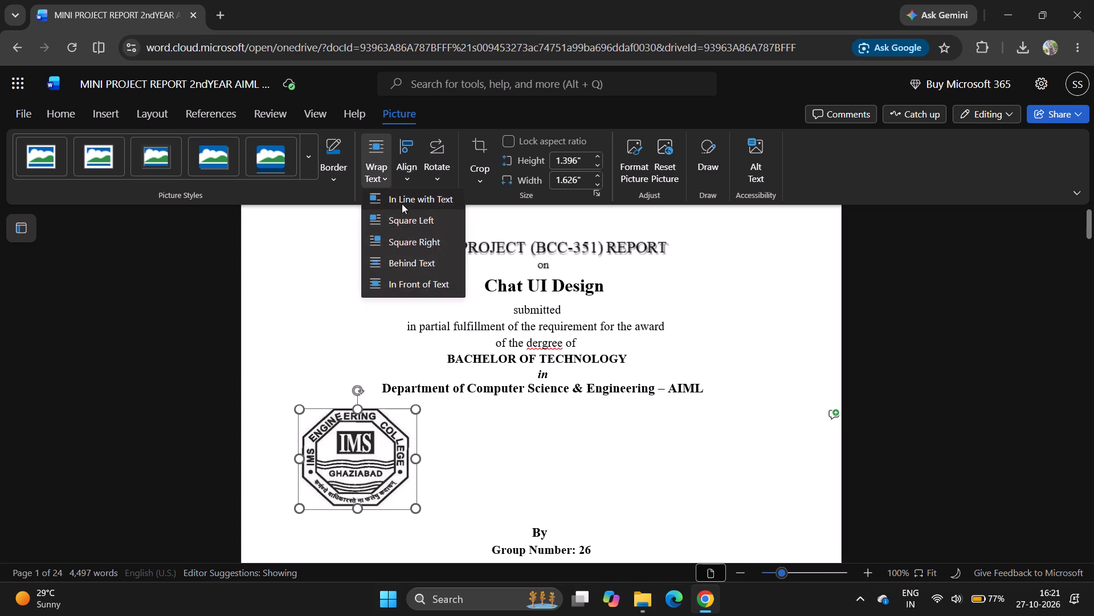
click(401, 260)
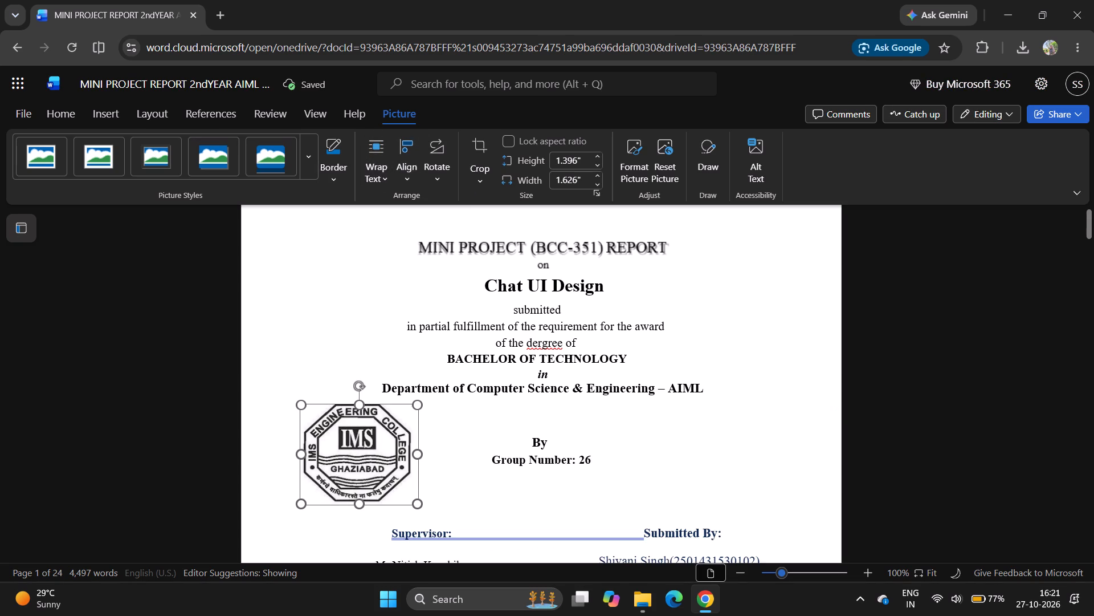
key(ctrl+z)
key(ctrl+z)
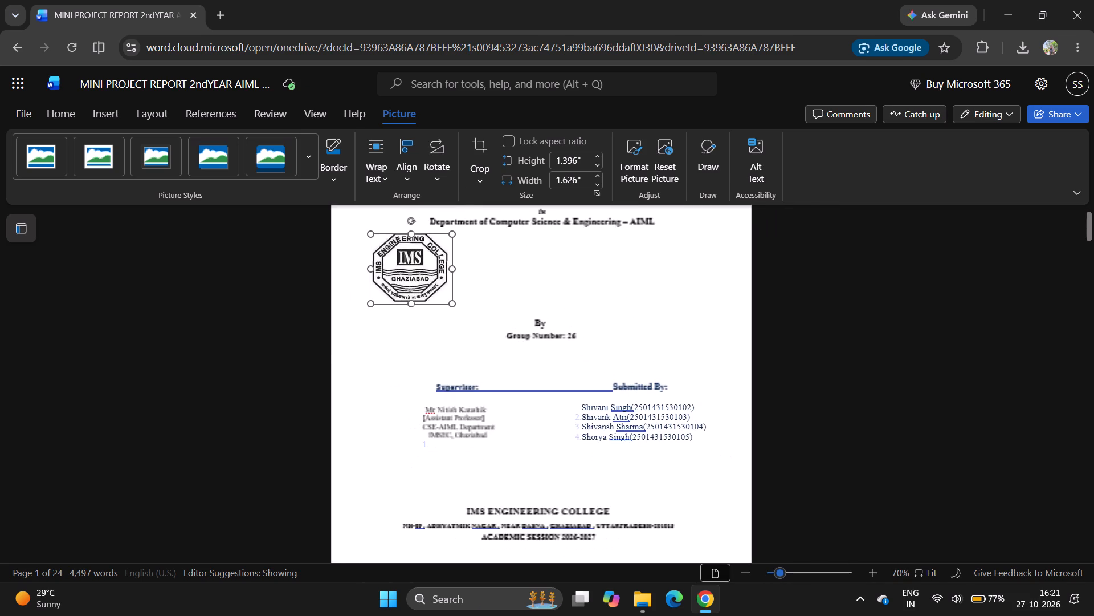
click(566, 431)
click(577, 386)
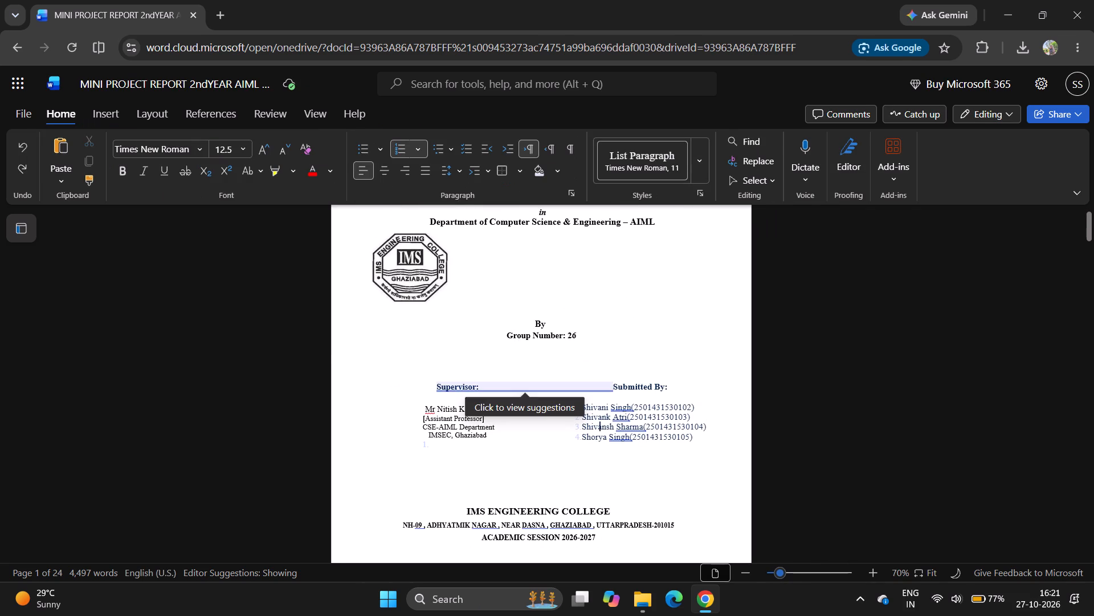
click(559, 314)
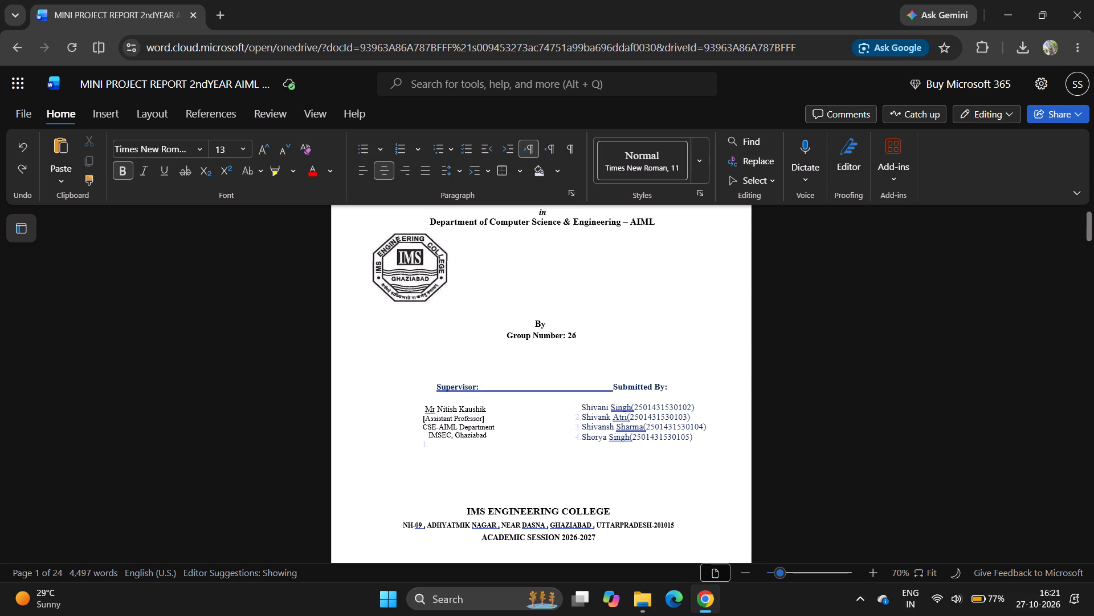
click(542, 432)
Ignore the grammar suggestion on the Date line of the last signature block on the Declaration page.
scroll(534, 437, down, 1)
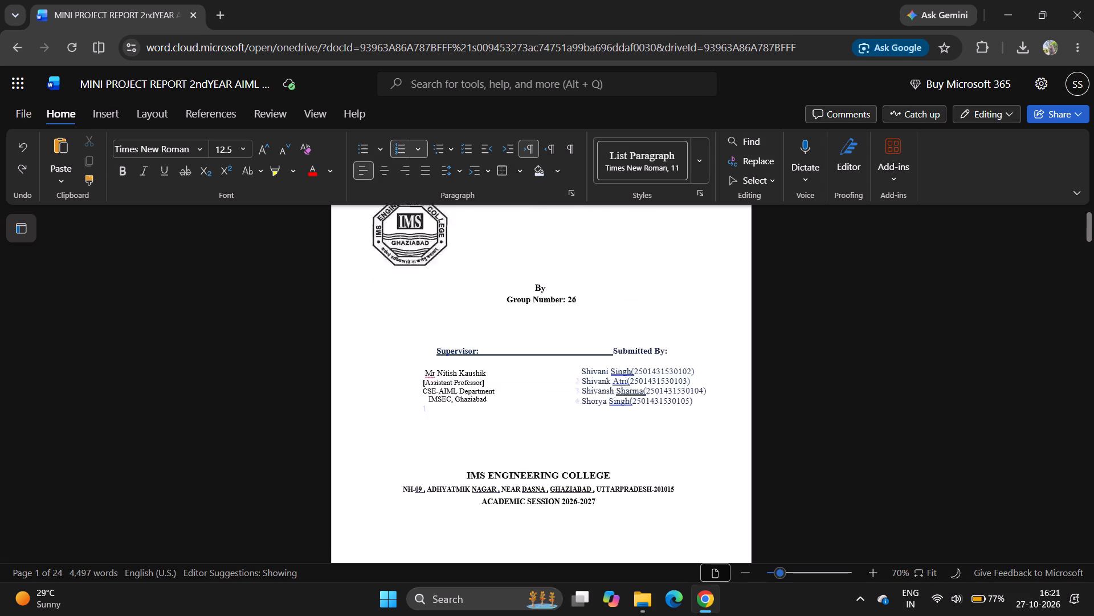
scroll(534, 437, down, 4)
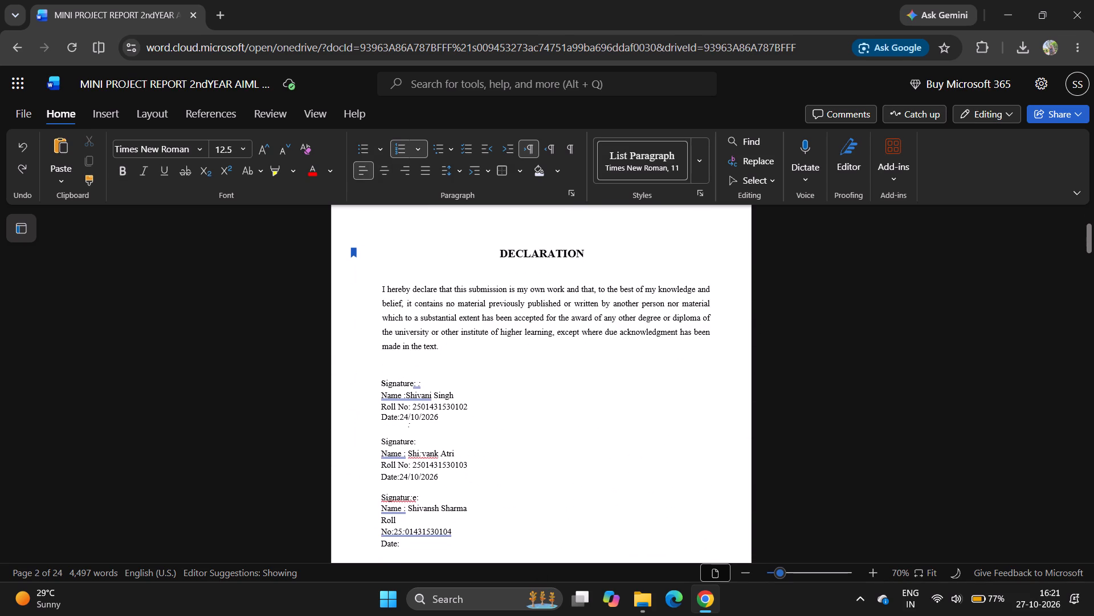
scroll(534, 437, down, 1)
scroll(595, 476, down, 1)
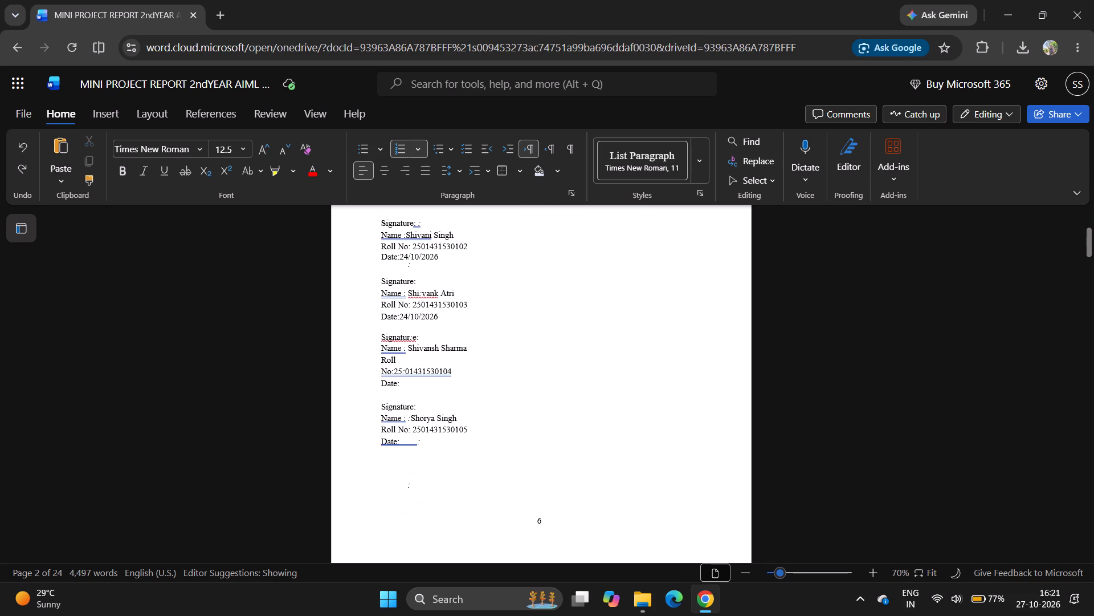
scroll(595, 476, down, 1)
click(422, 435)
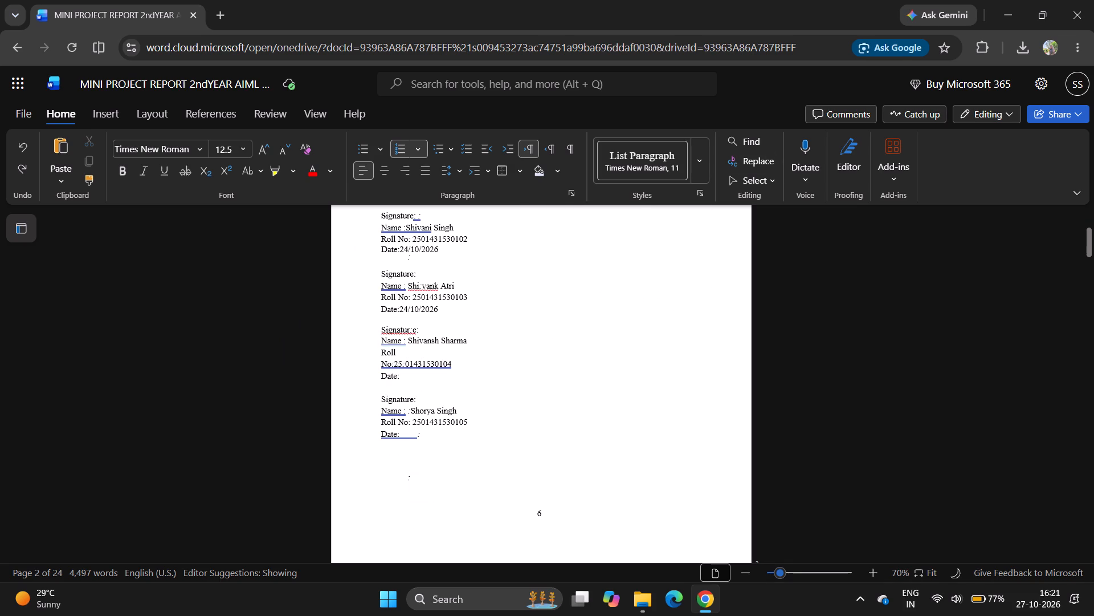
click(409, 436)
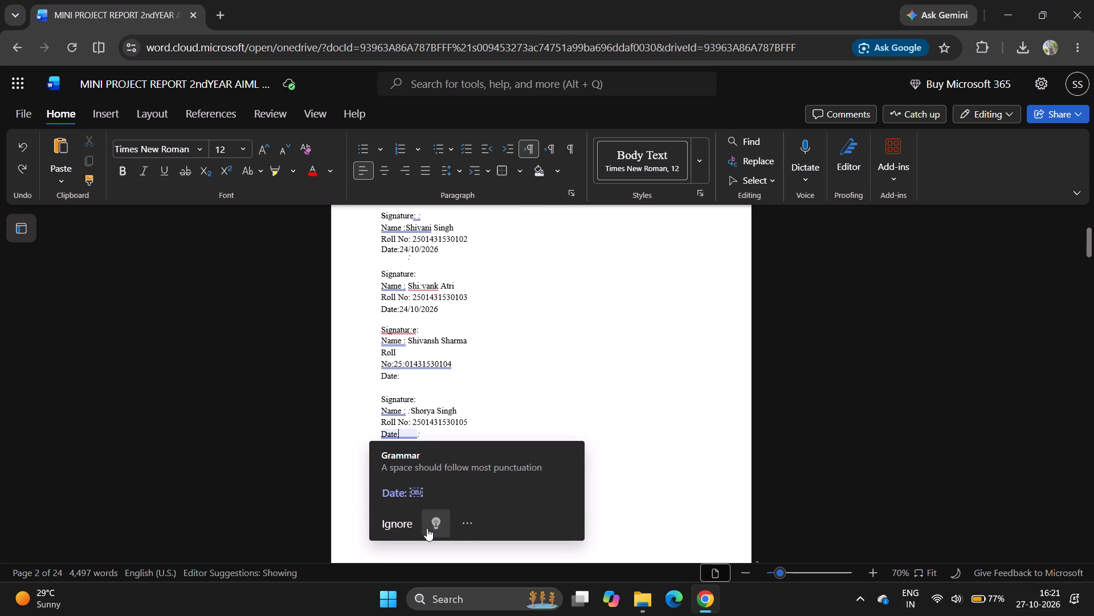
click(400, 527)
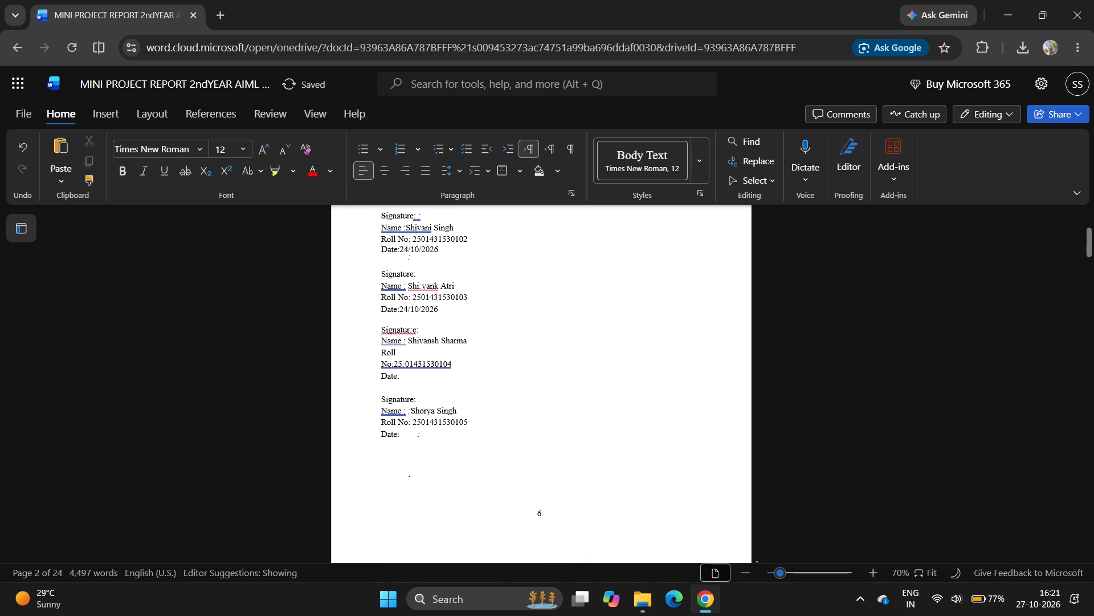
Ignore the grammar suggestion on the cover page's Supervisor heading line.
scroll(427, 406, up, 5)
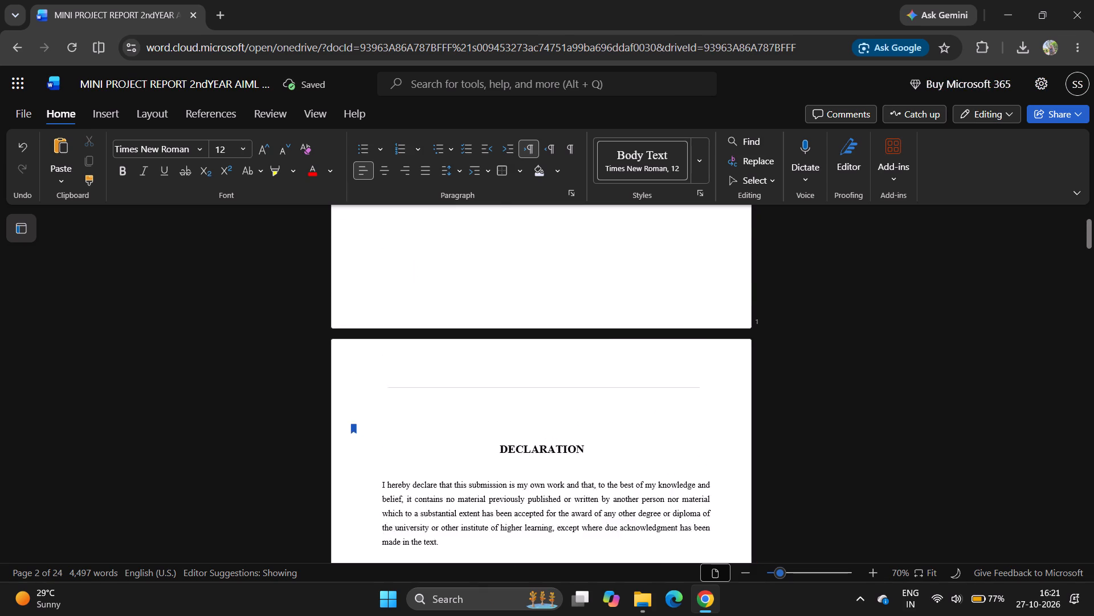
scroll(427, 406, up, 1)
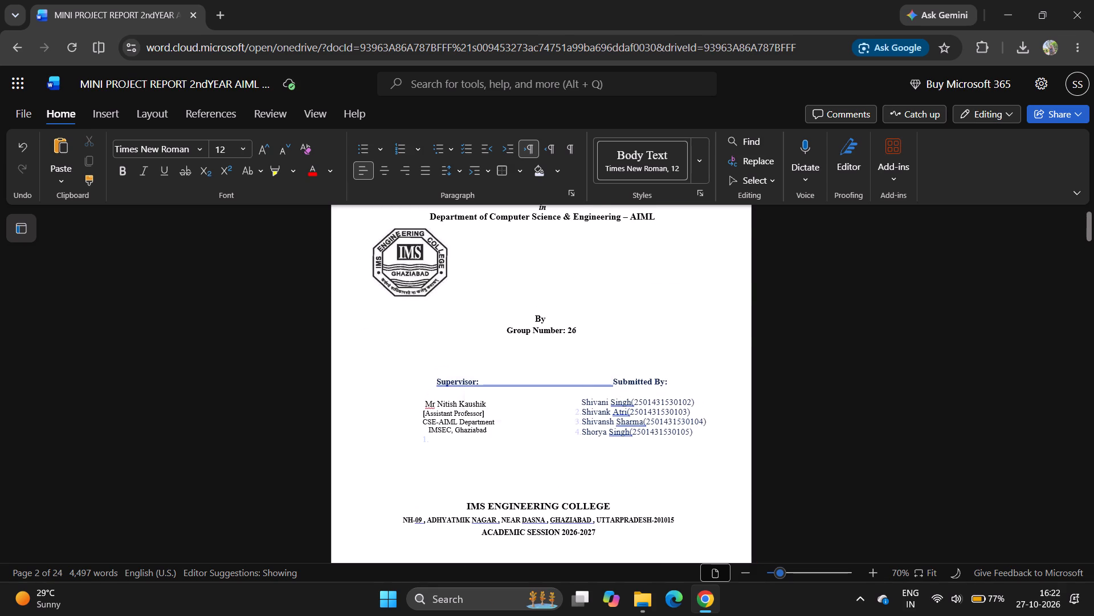
click(492, 378)
click(438, 467)
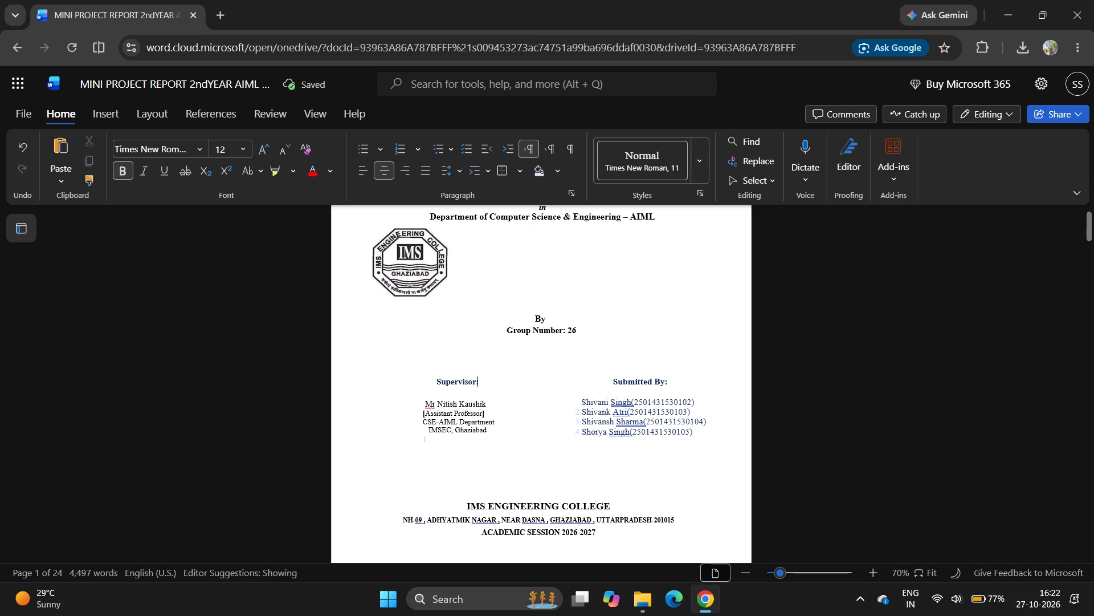
Look through the report's opening pages, from the cover page to the Abstract, and check their layout.
scroll(688, 407, up, 2)
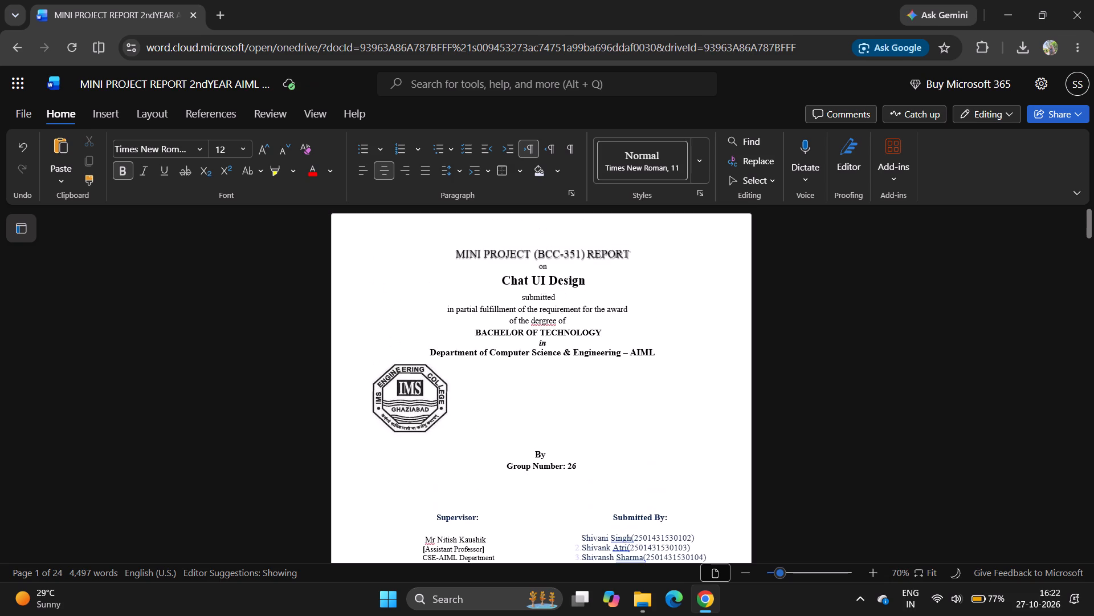
scroll(688, 407, up, 1)
scroll(628, 407, down, 2)
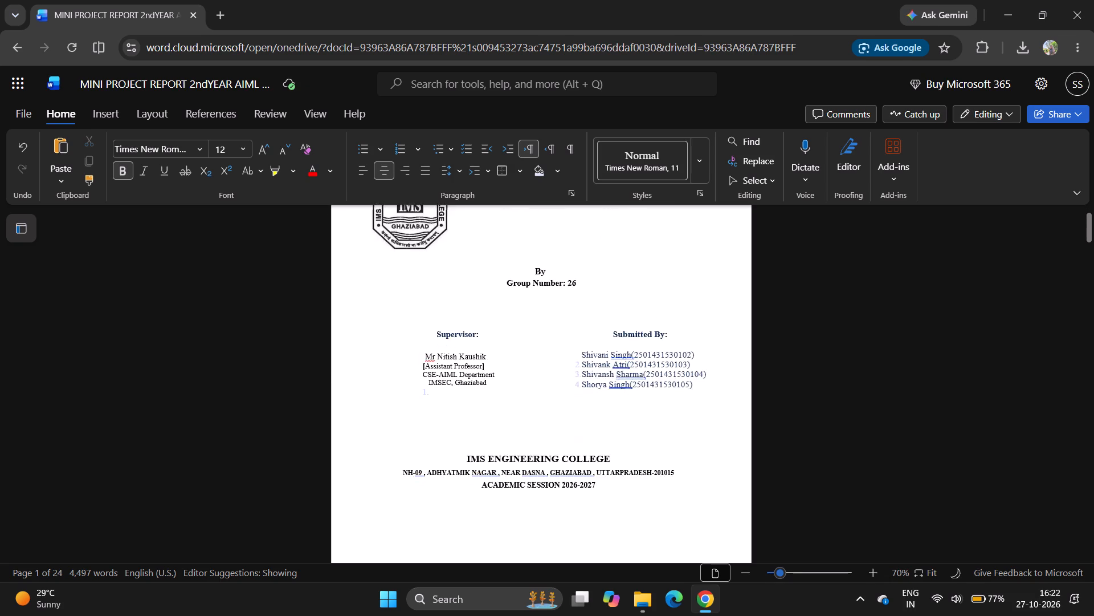
scroll(628, 407, down, 8)
scroll(628, 407, up, 18)
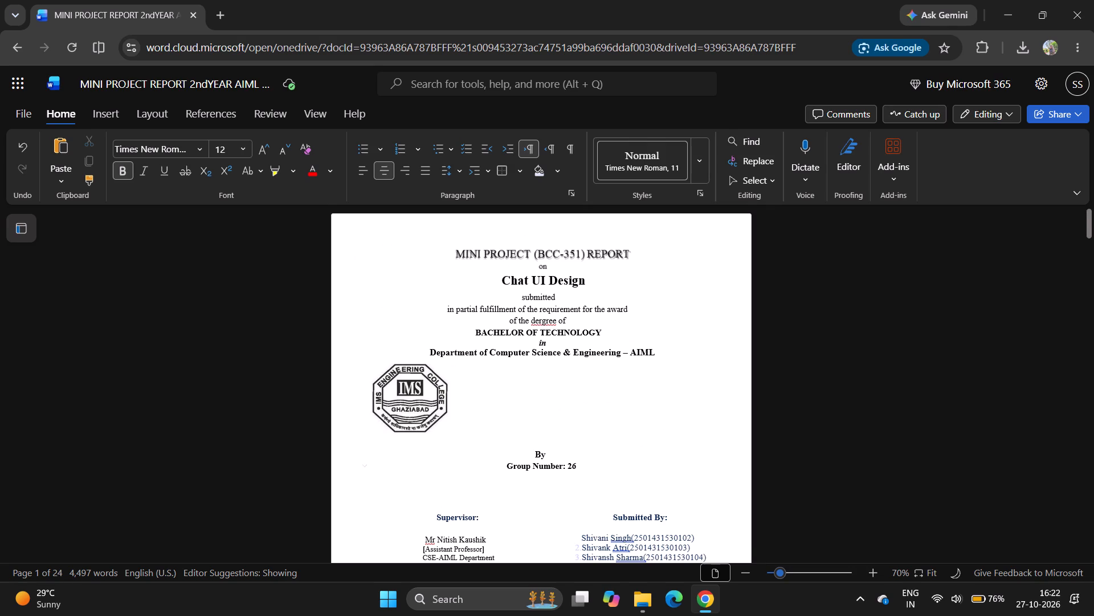
scroll(635, 467, down, 12)
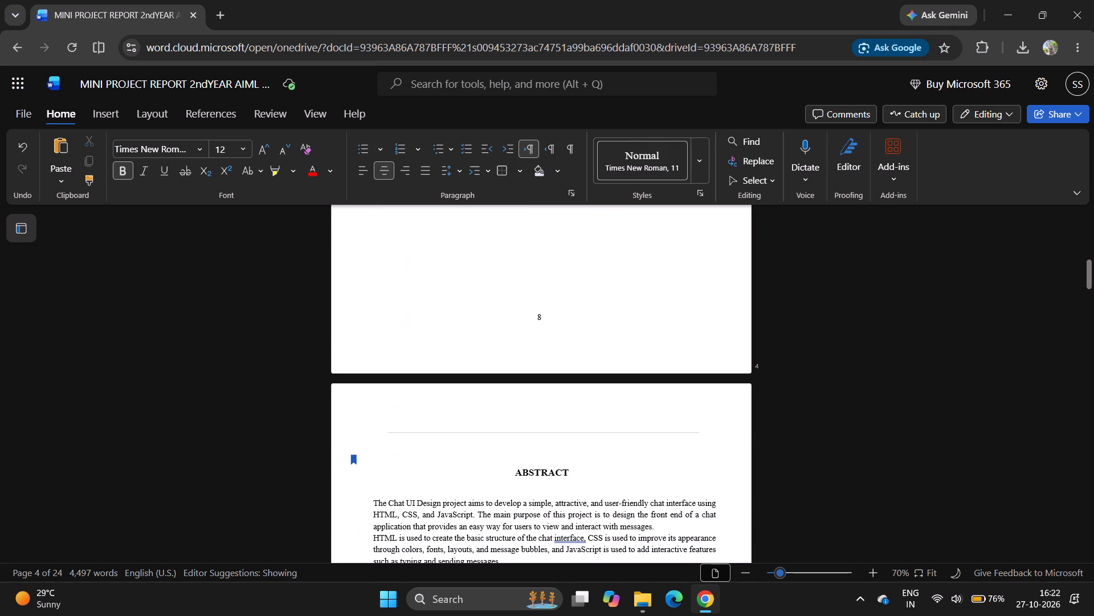
scroll(635, 467, down, 4)
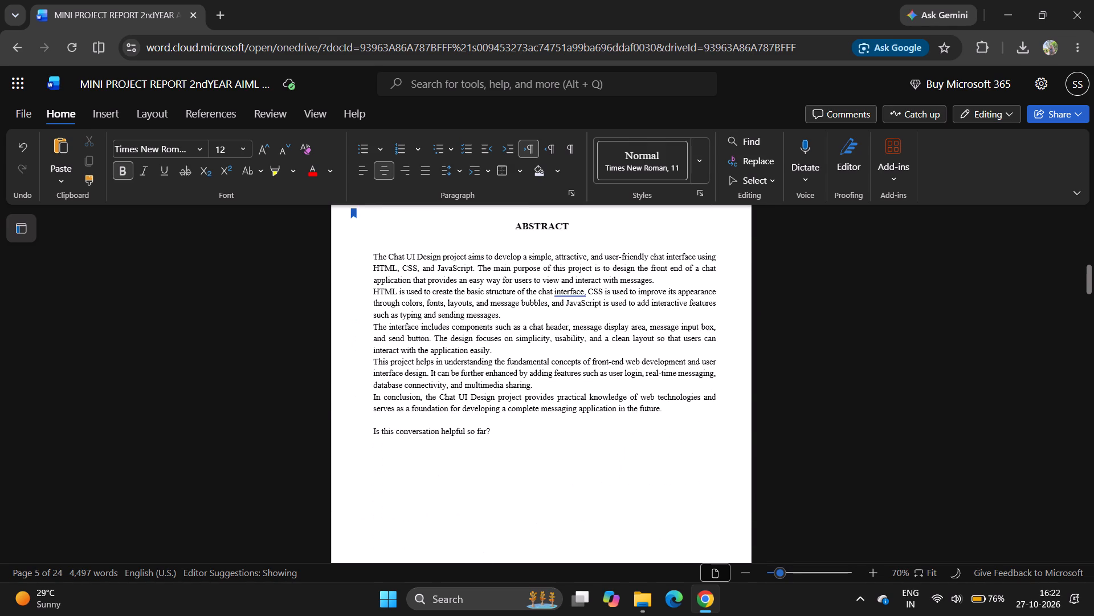
scroll(635, 467, up, 2)
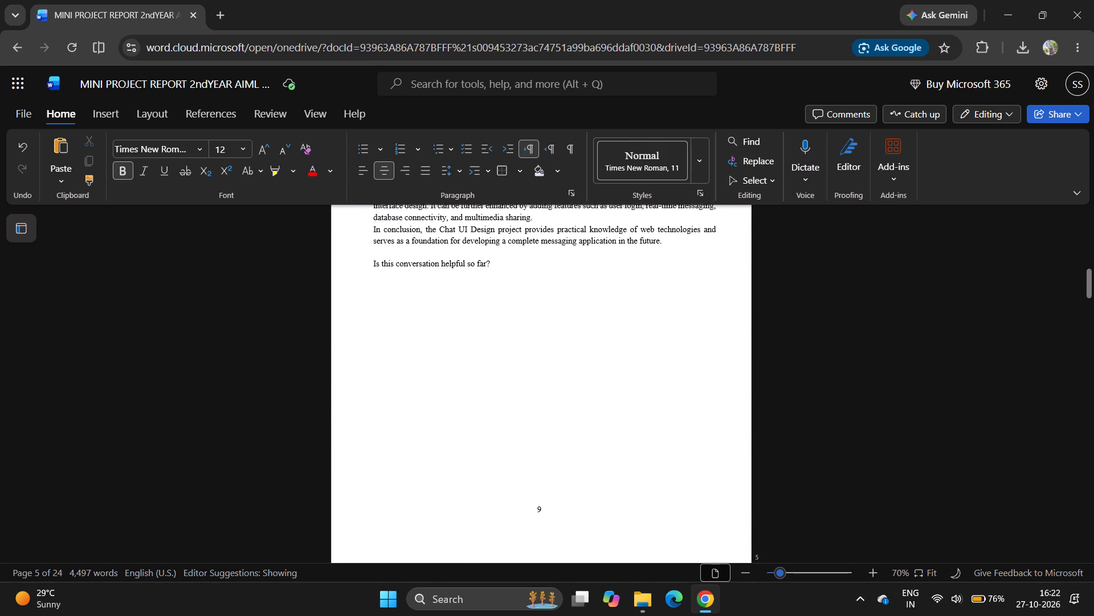
scroll(635, 467, up, 8)
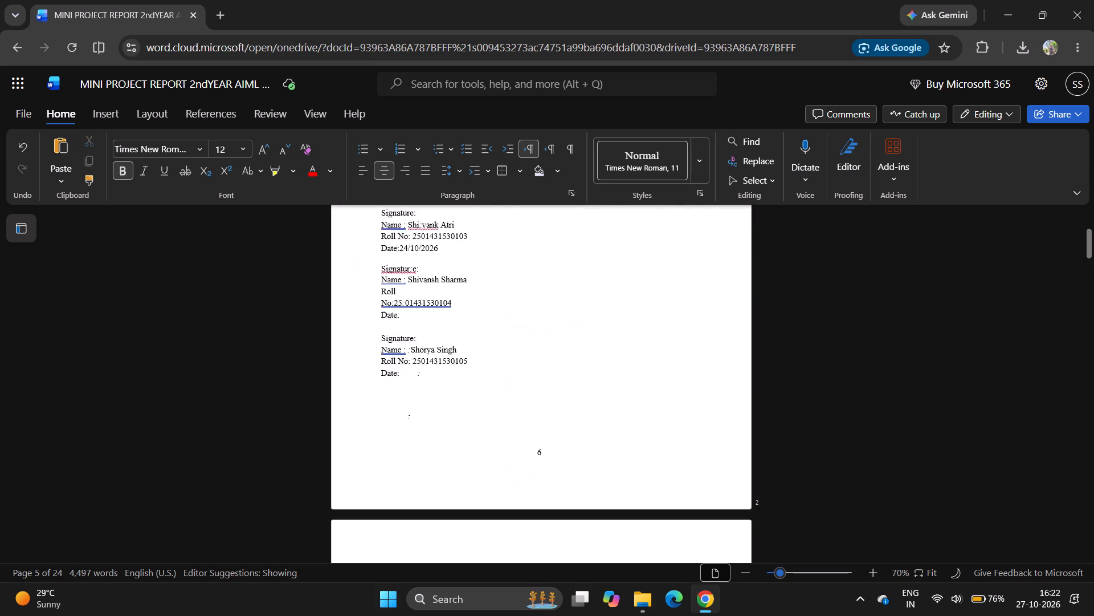
scroll(635, 467, up, 2)
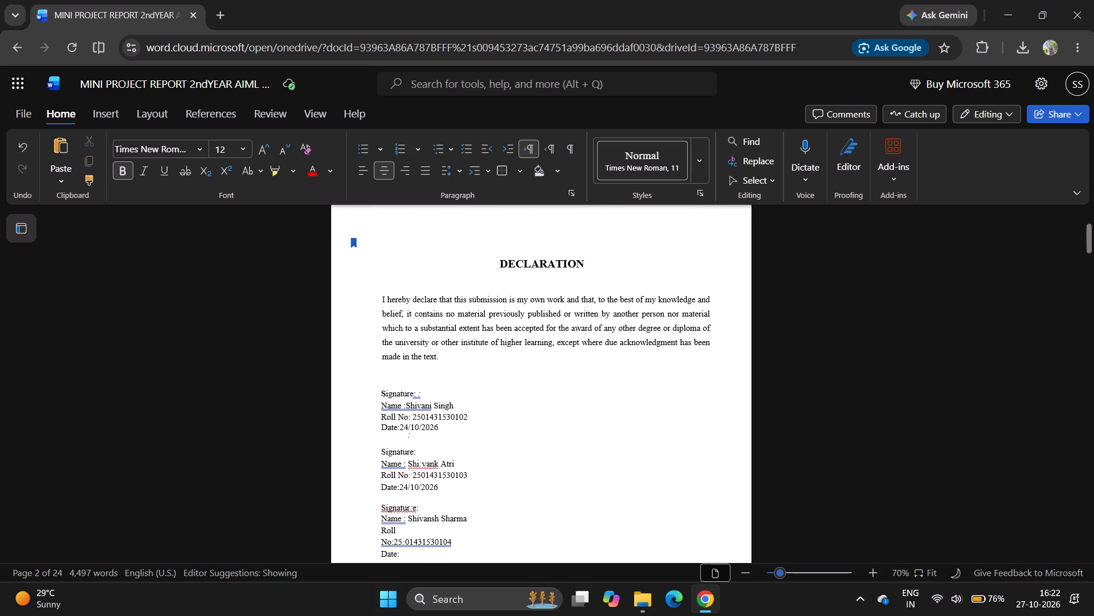
scroll(556, 302, up, 5)
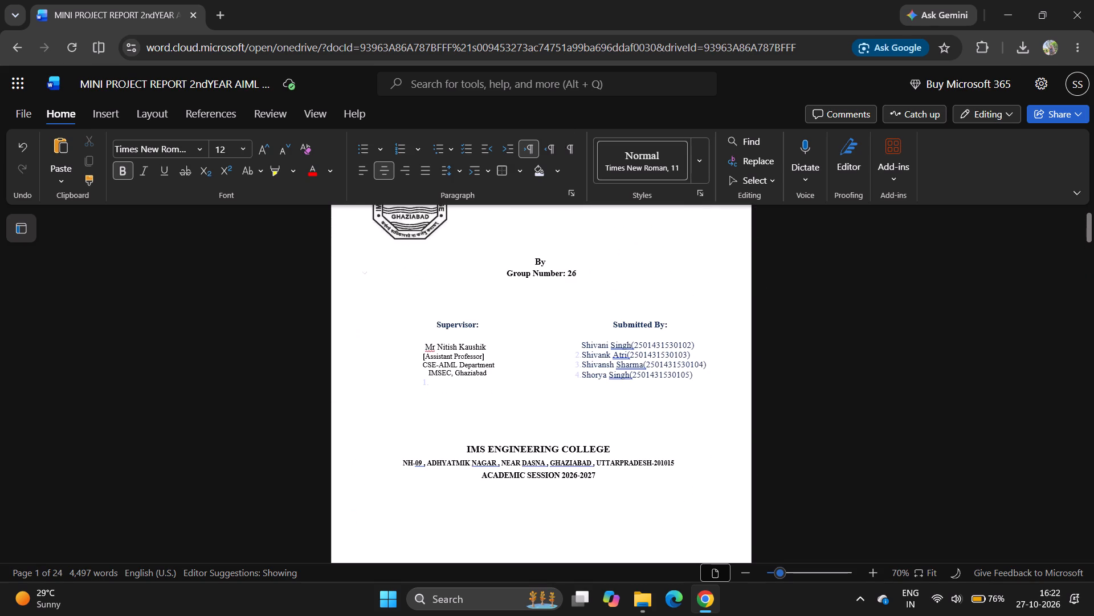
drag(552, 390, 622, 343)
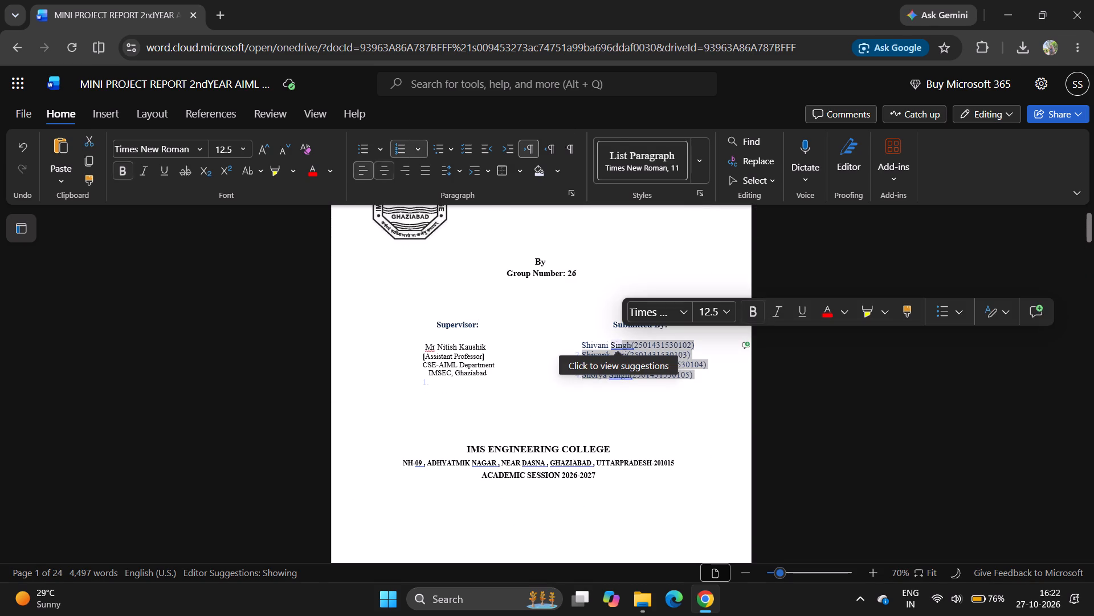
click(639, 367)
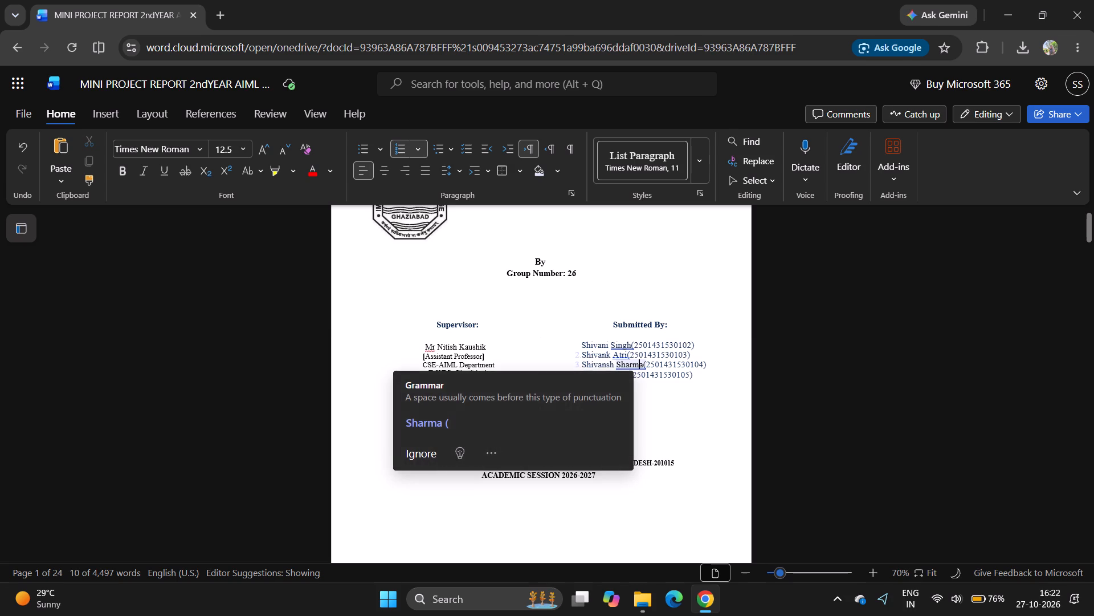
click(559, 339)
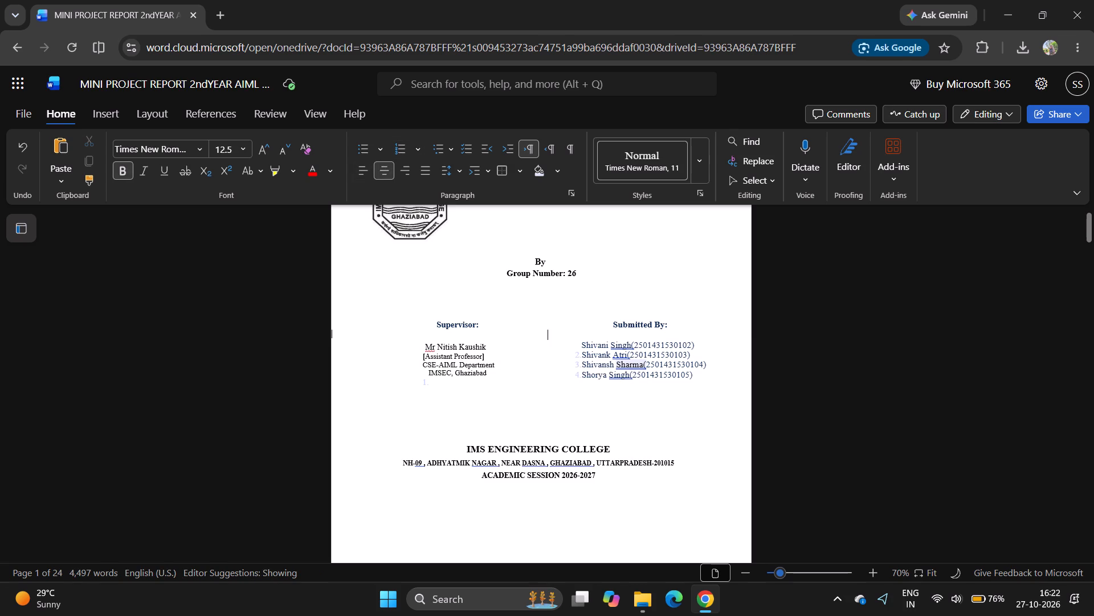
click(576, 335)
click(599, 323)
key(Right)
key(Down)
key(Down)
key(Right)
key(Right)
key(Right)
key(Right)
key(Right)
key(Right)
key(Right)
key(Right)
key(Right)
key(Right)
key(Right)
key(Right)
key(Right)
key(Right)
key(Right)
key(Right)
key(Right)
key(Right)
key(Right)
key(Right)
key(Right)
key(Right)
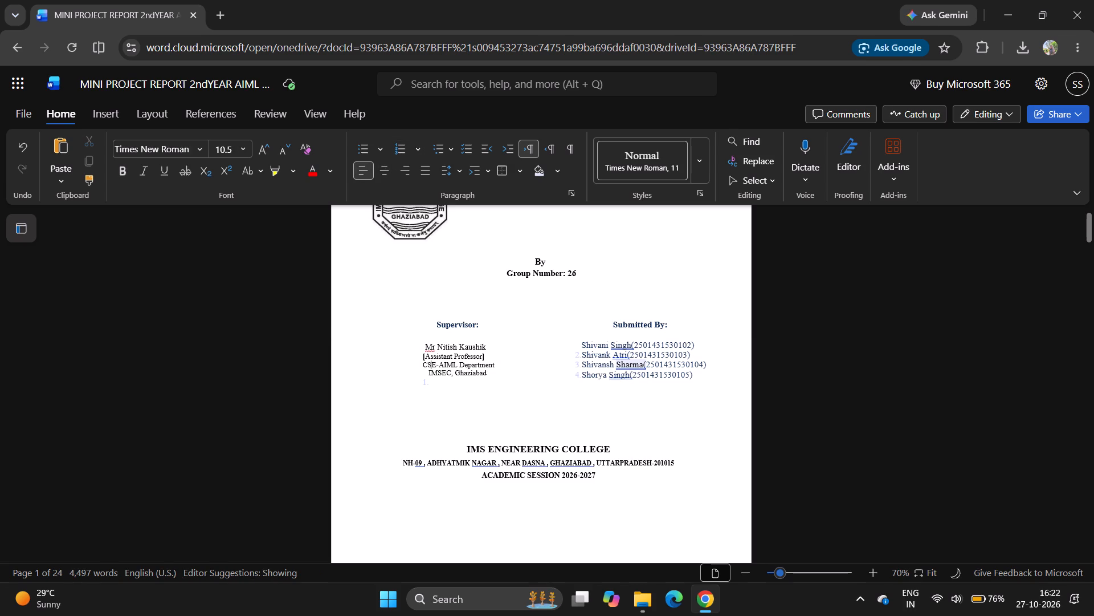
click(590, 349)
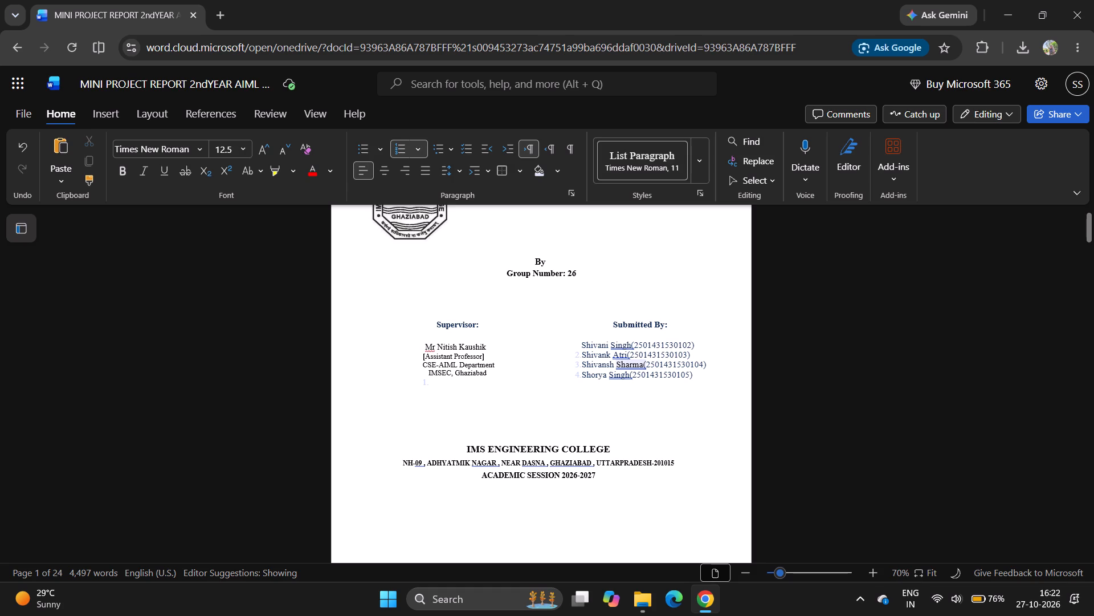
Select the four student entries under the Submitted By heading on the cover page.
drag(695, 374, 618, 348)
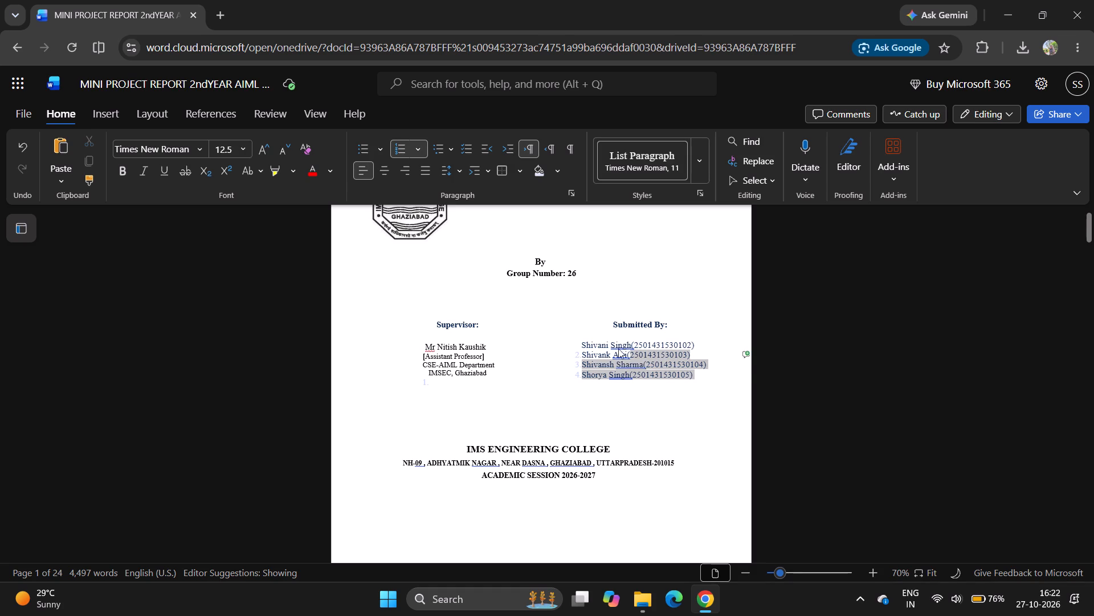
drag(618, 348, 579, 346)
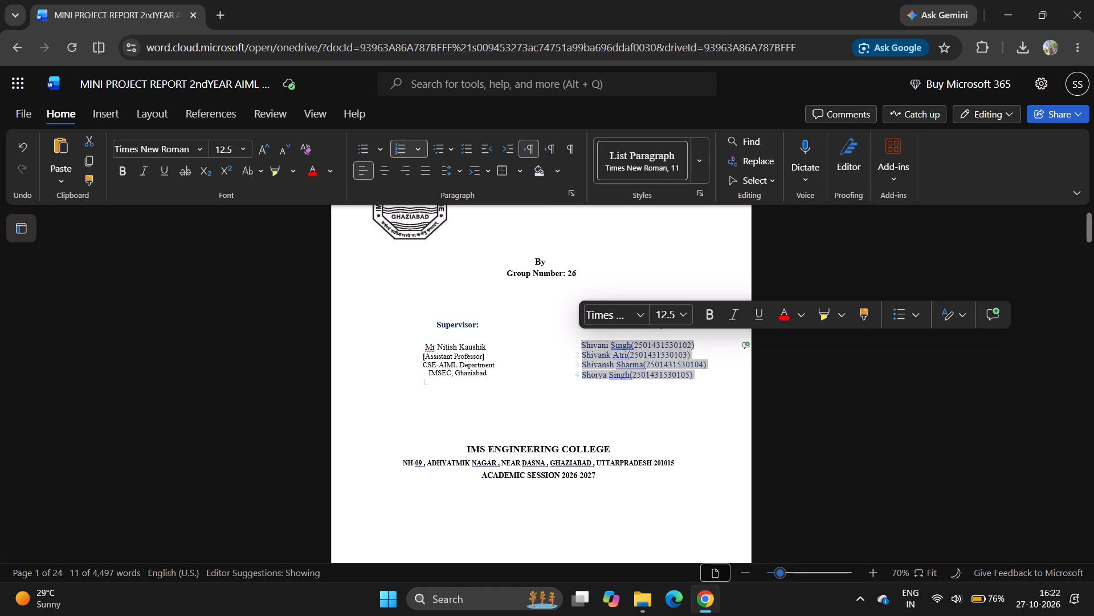
Search Google for canva in a new tab, log in to Canva, and open the recent MINI PROJECT REPORT design.
click(218, 10)
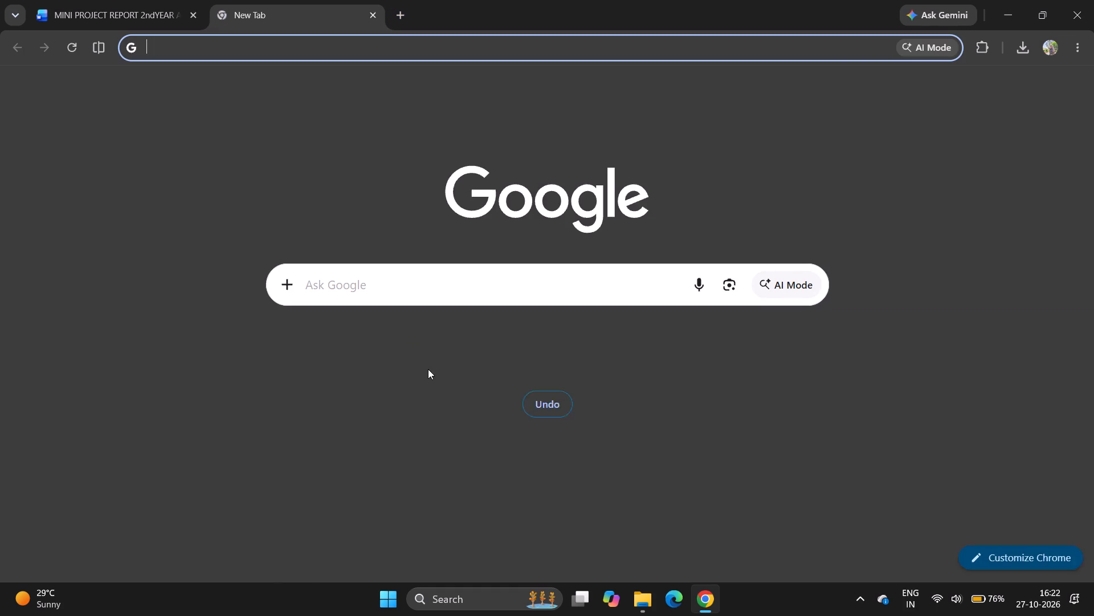
click(431, 283)
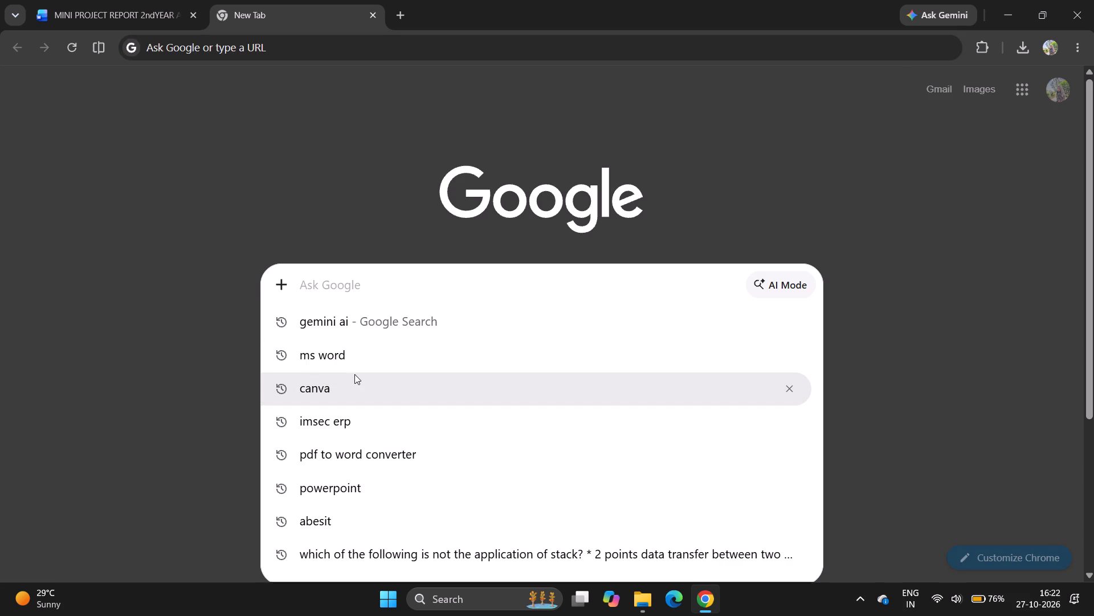
click(346, 390)
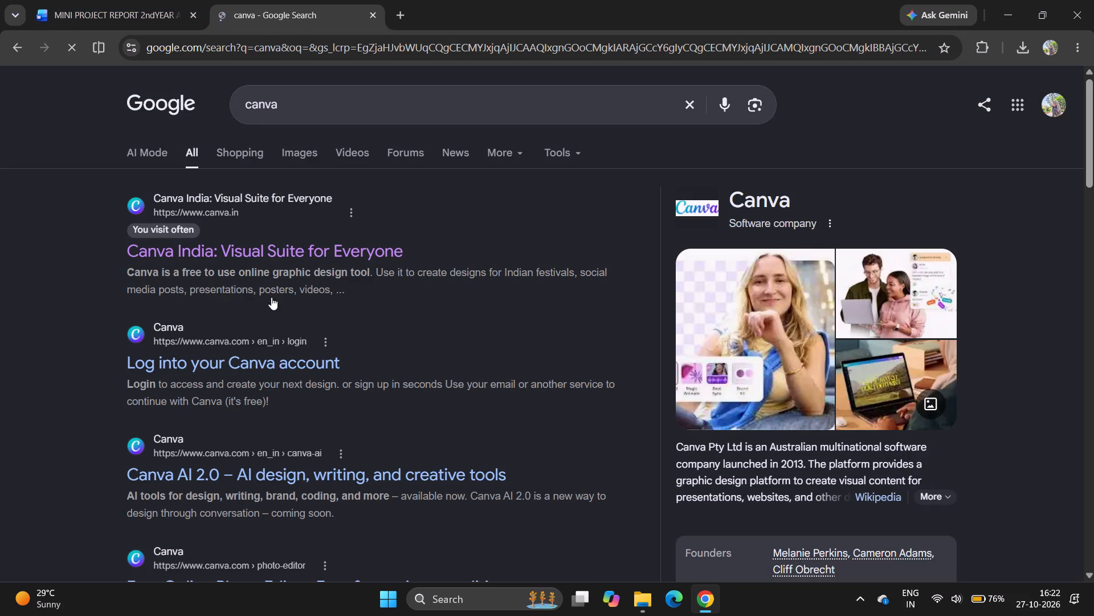
click(297, 256)
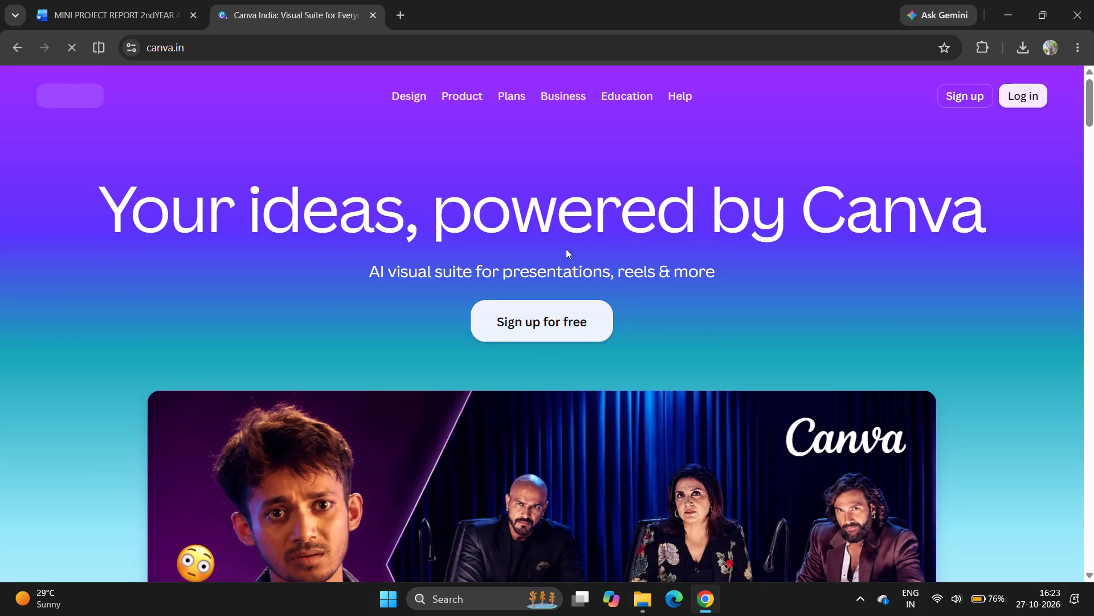
click(1026, 88)
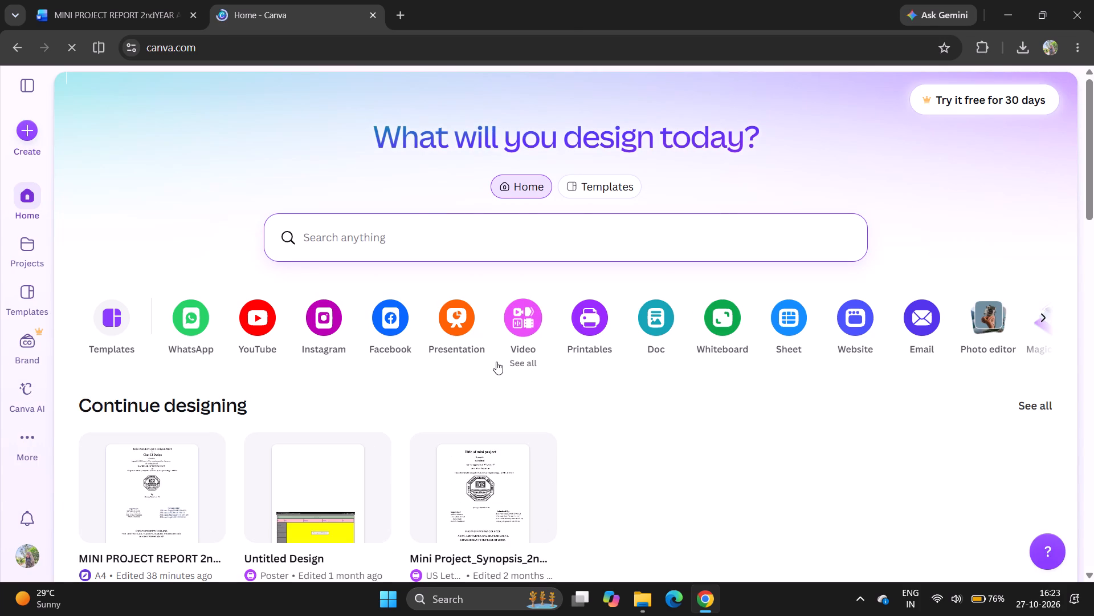
click(185, 484)
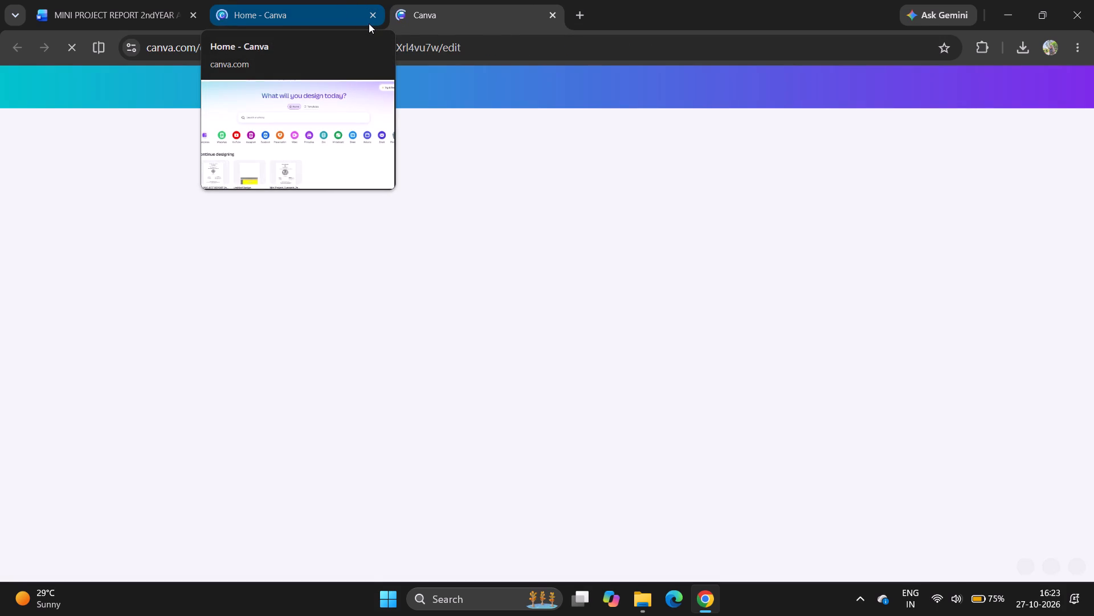
Return to the Canva home page and open the MINI PROJECT REPORT design again.
click(369, 23)
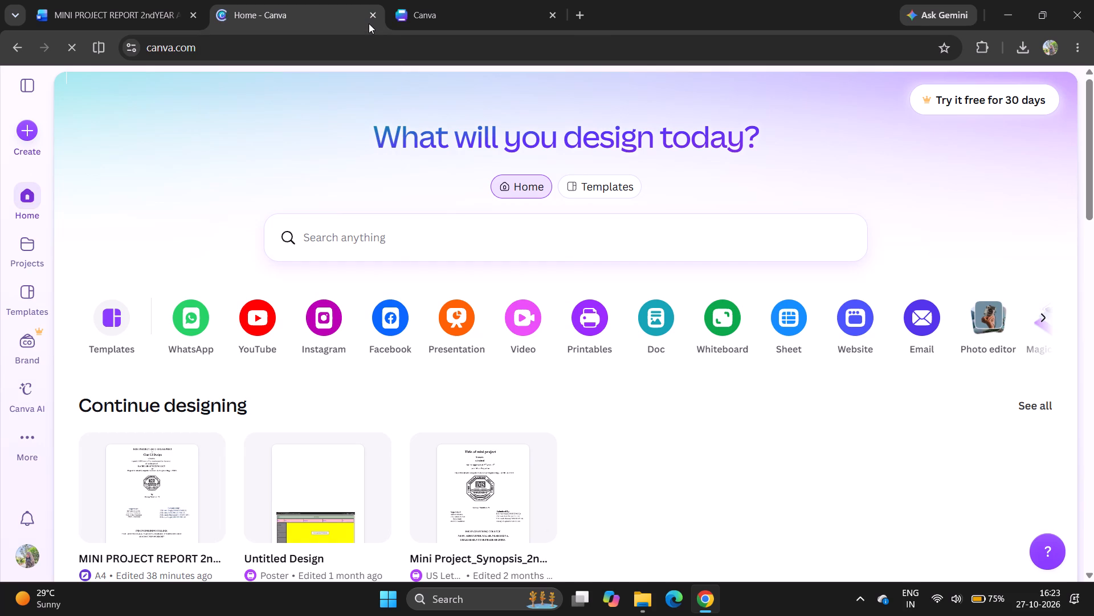
click(369, 23)
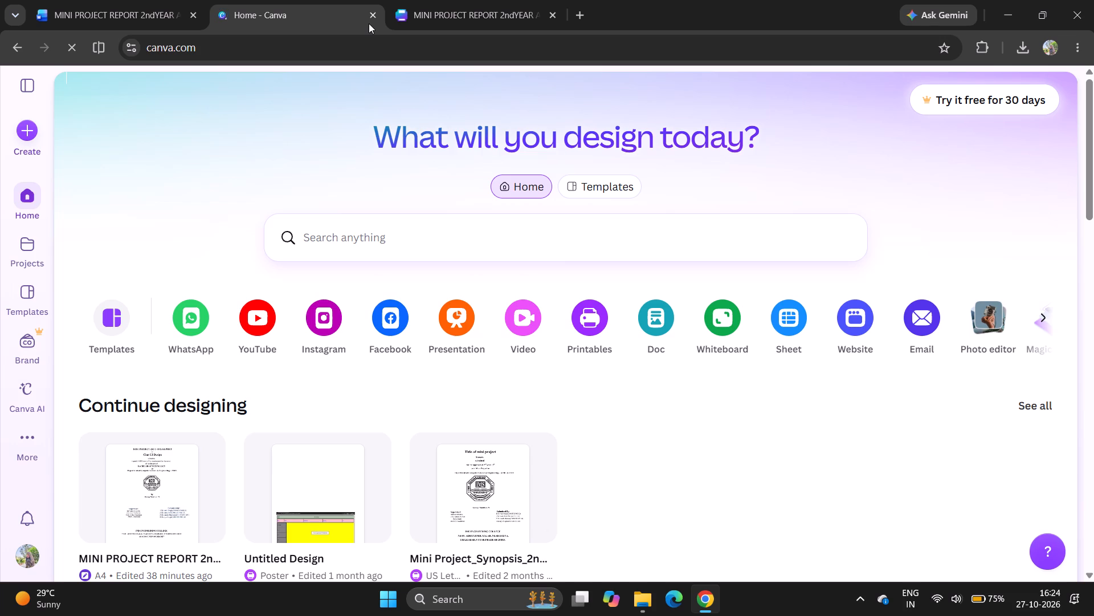
click(369, 23)
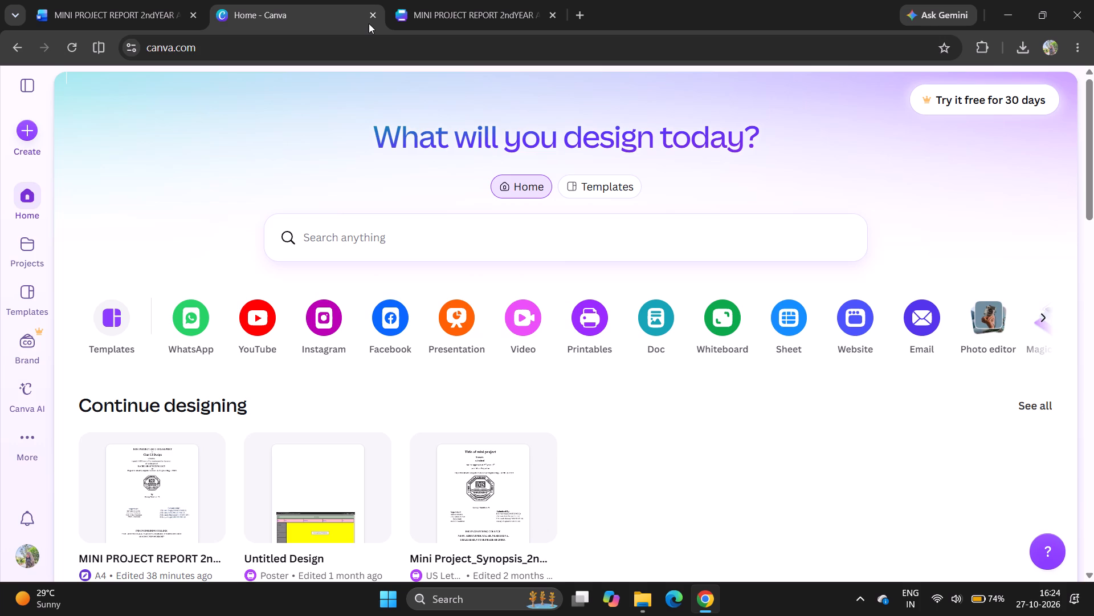
right_click(369, 23)
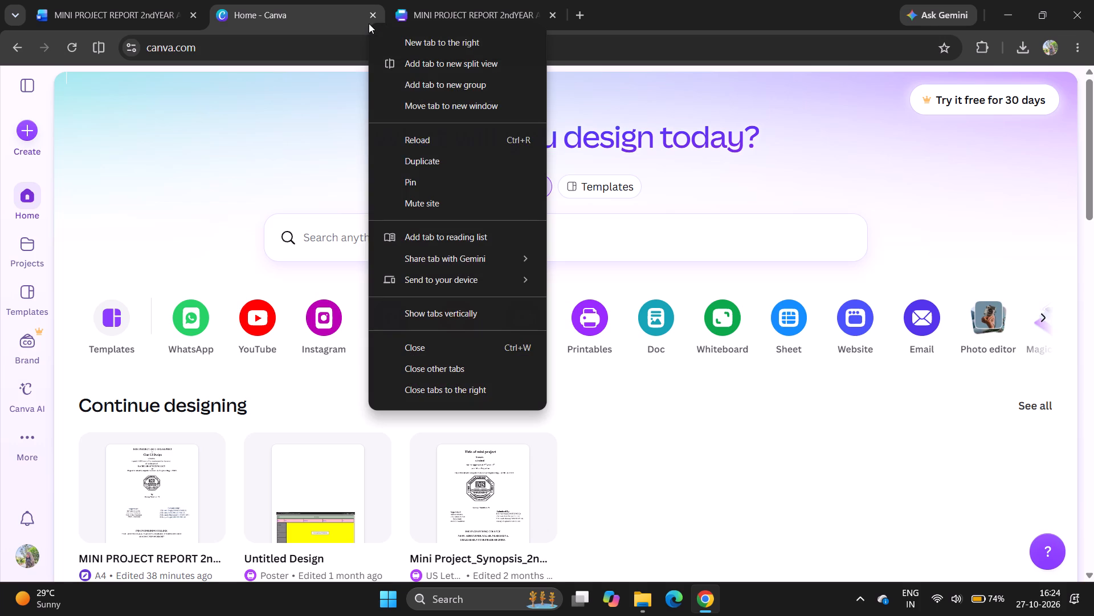
click(705, 177)
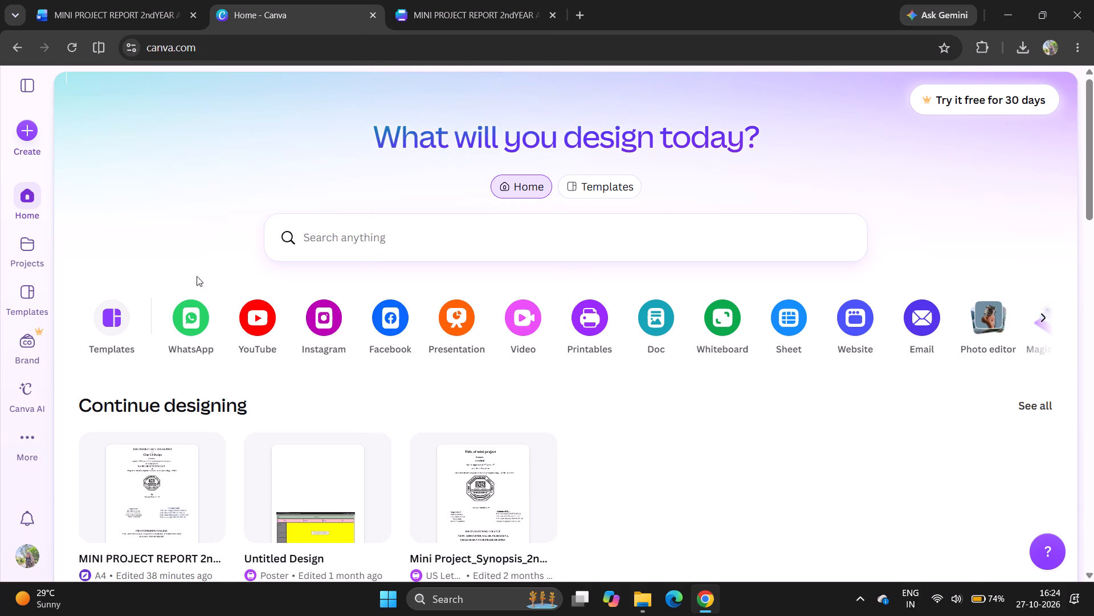
double_click(171, 488)
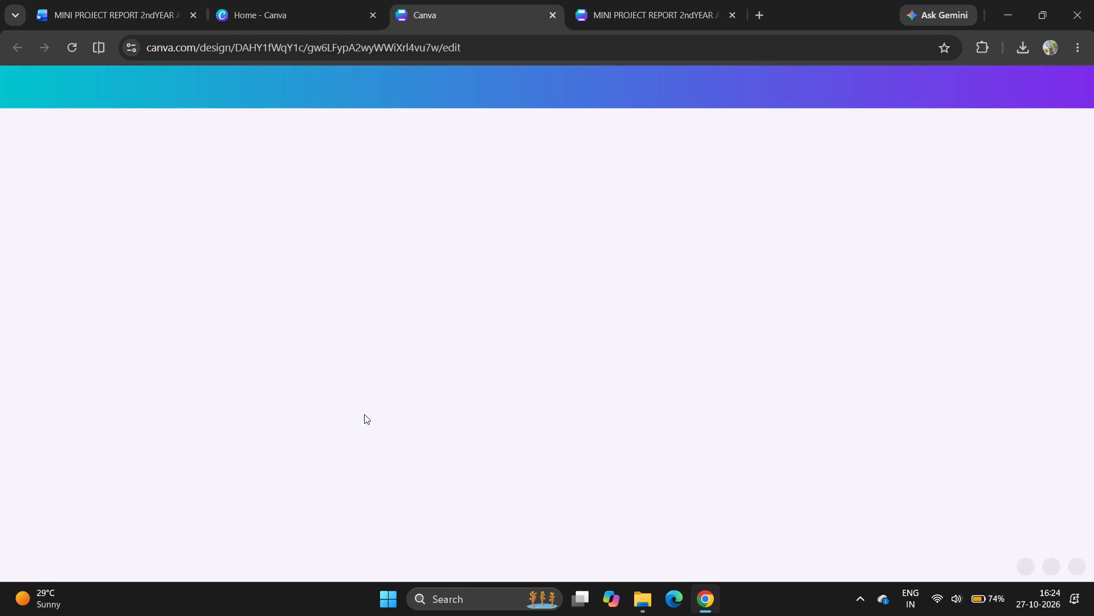
Copy the Submitted By text box from the cover page of the Canva design.
scroll(364, 414, down, 1)
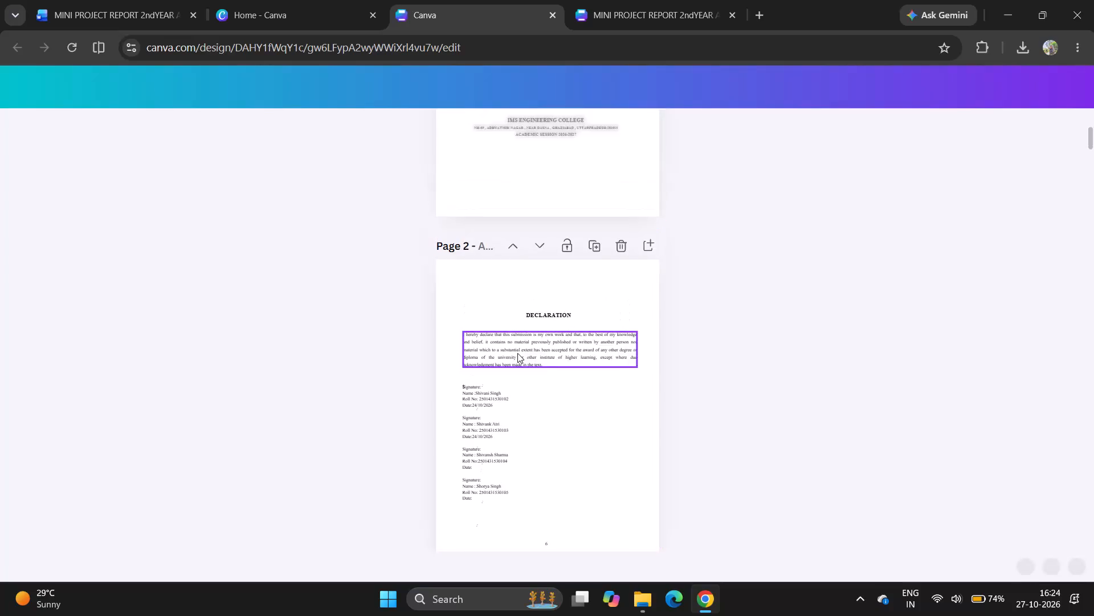
scroll(517, 353, up, 7)
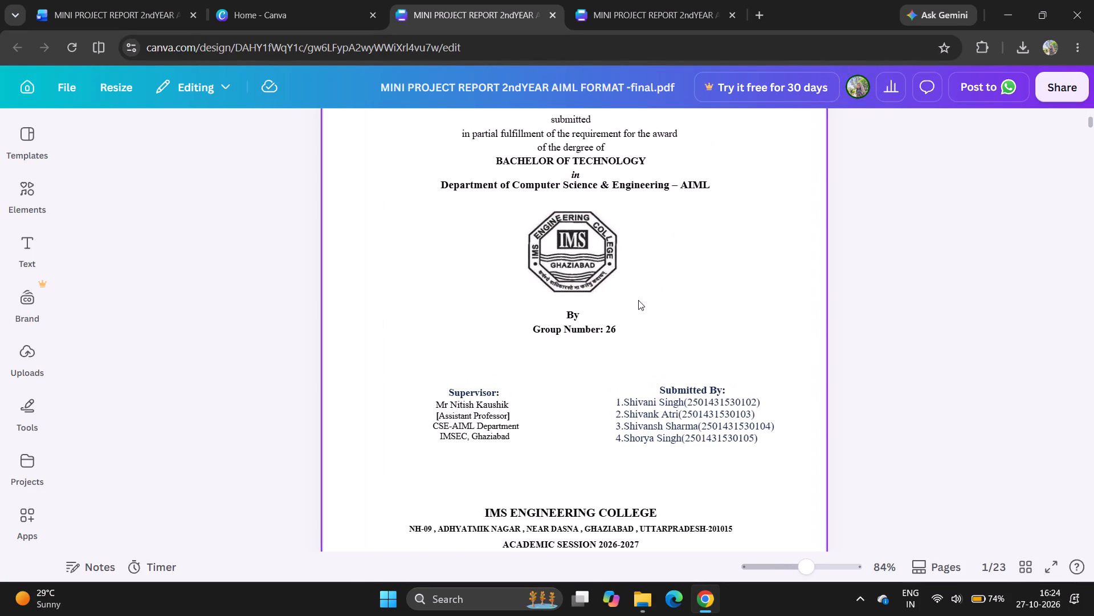
right_click(791, 453)
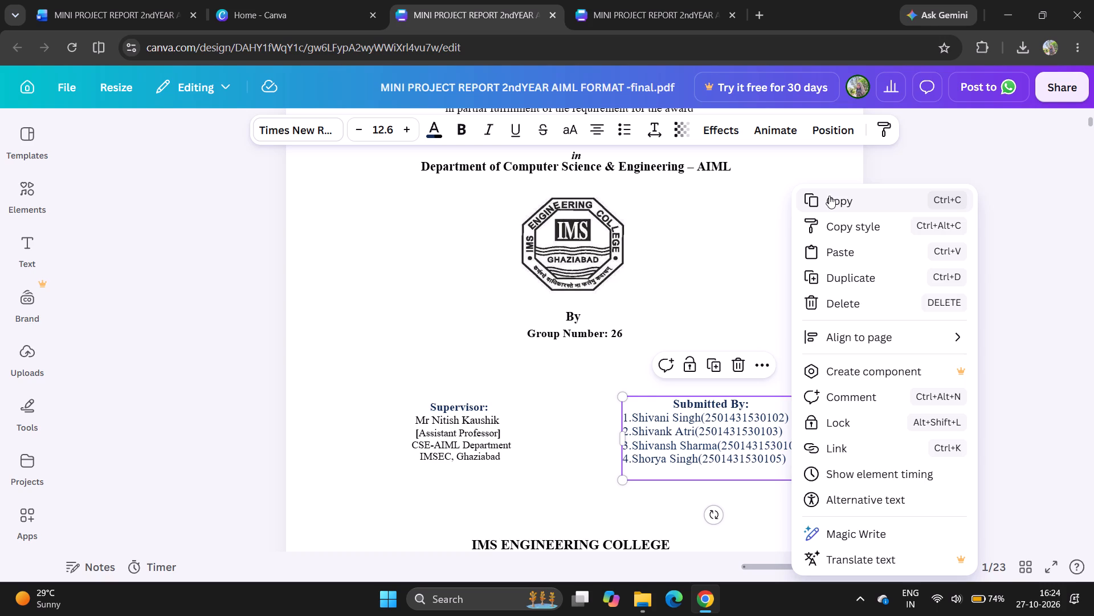
click(829, 196)
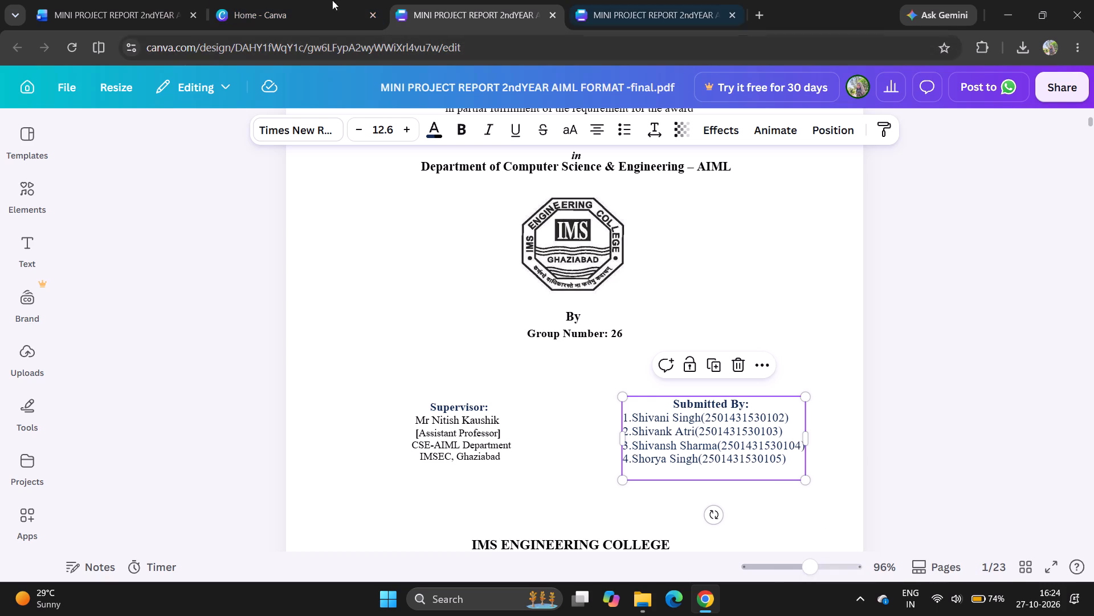
Switch to the Word report and delete the four student entries under Submitted By, along with the leftover list number.
click(188, 4)
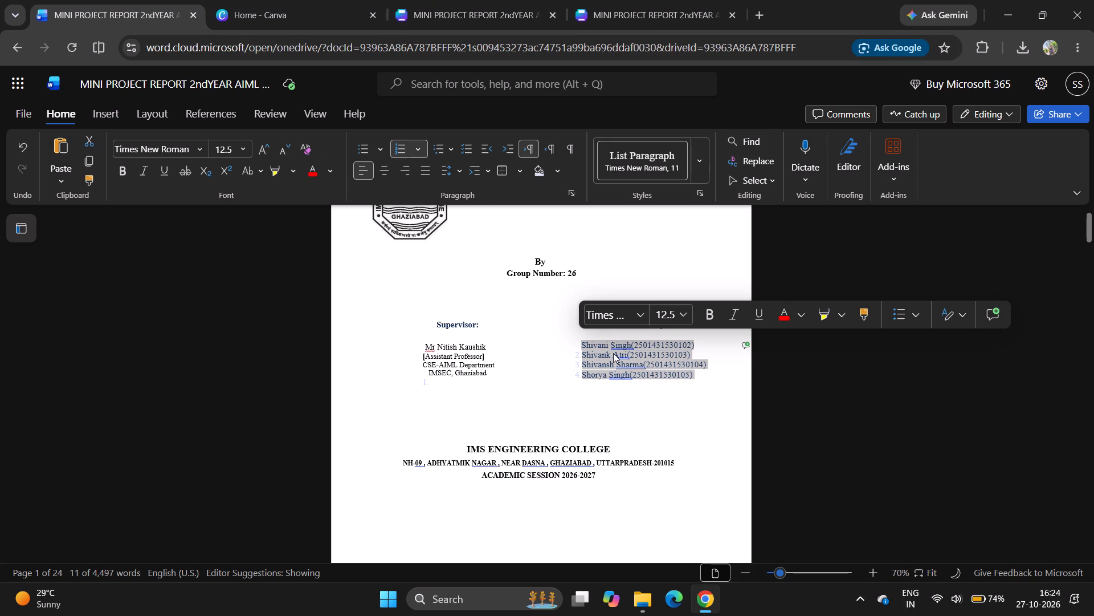
key(BackSpace)
click(709, 360)
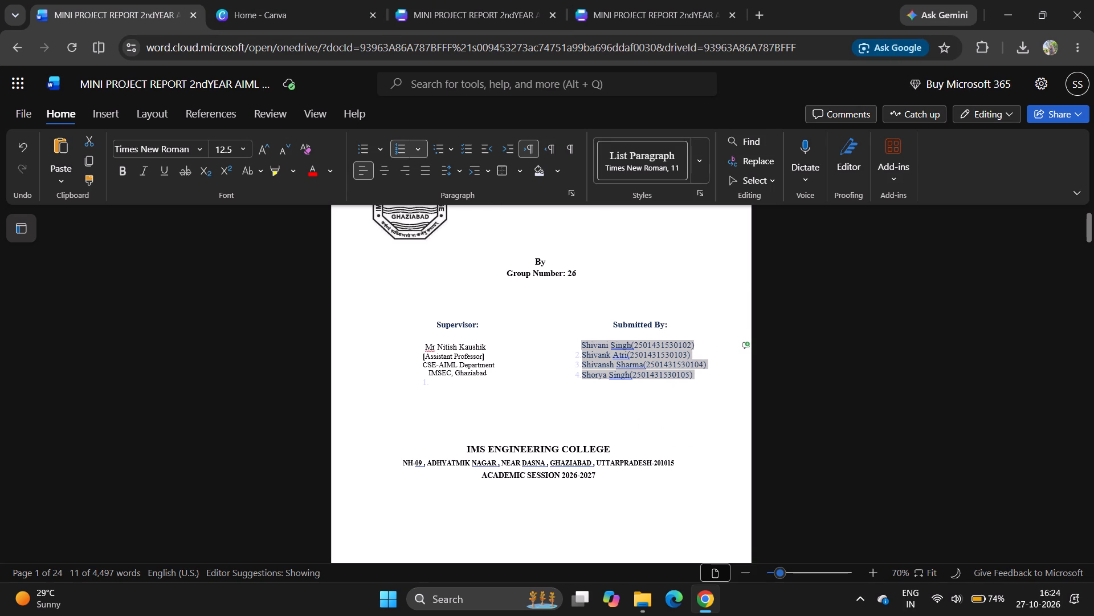
scroll(699, 384, up, 1)
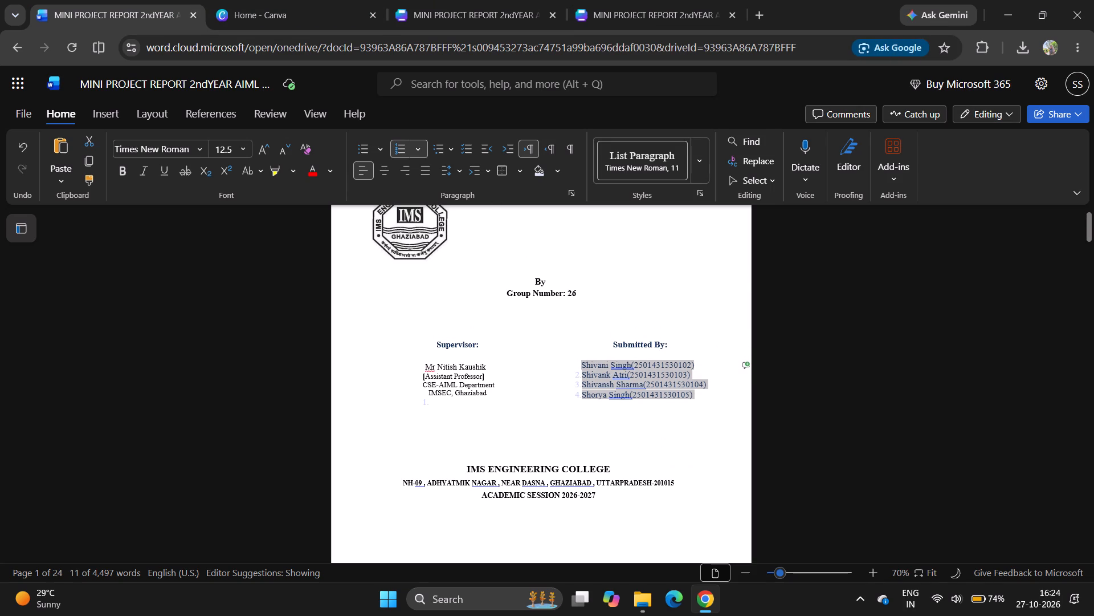
drag(608, 341, 626, 386)
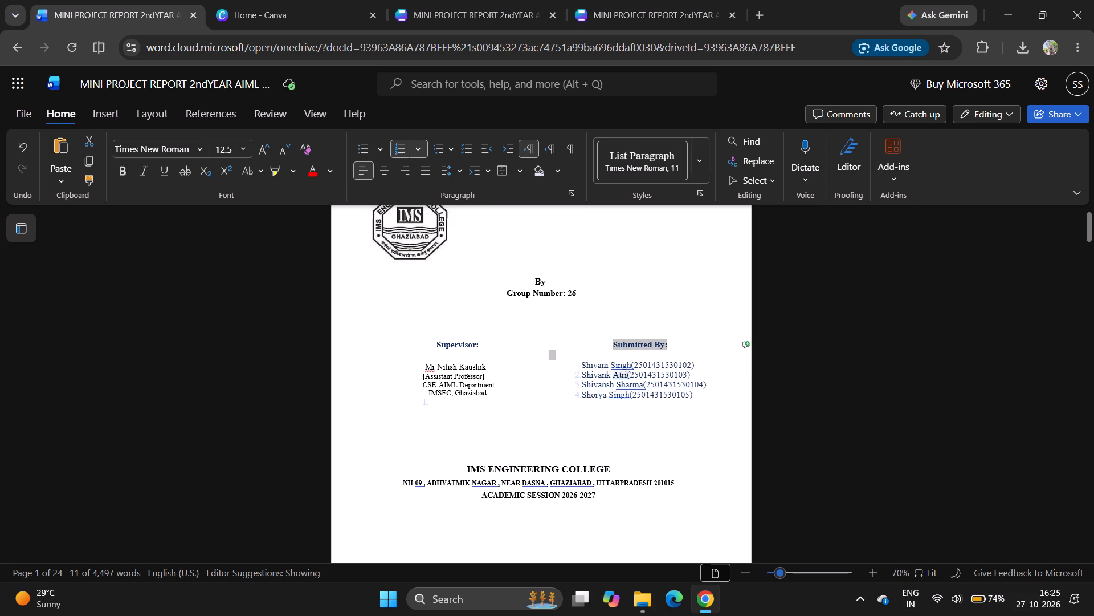
drag(626, 386, 698, 408)
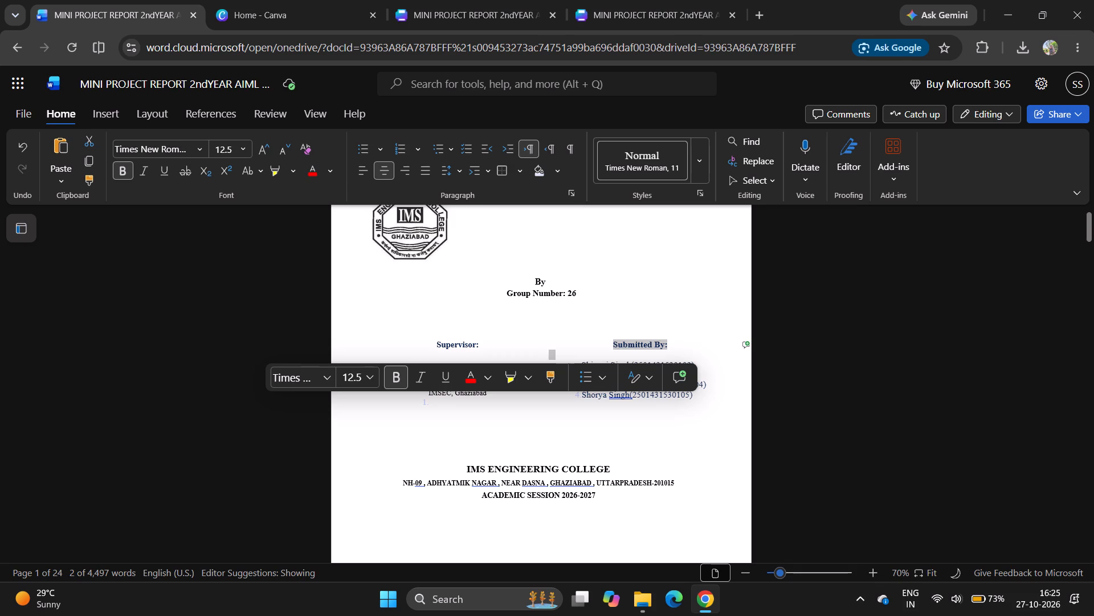
click(697, 317)
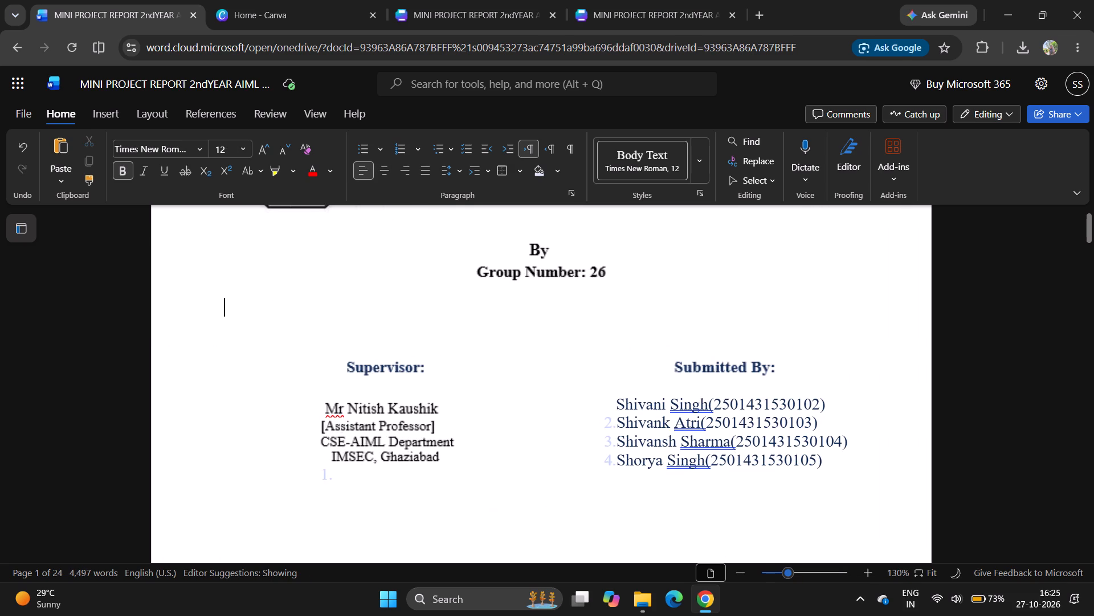
click(827, 459)
key(BackSpace)
key(BackSpace)
key(BackSpace)
key(BackSpace)
key(BackSpace)
key(BackSpace)
key(BackSpace)
key(BackSpace)
key(BackSpace)
key(BackSpace)
key(BackSpace)
key(BackSpace)
key(BackSpace)
key(BackSpace)
key(BackSpace)
key(BackSpace)
key(BackSpace)
key(BackSpace)
key(BackSpace)
key(BackSpace)
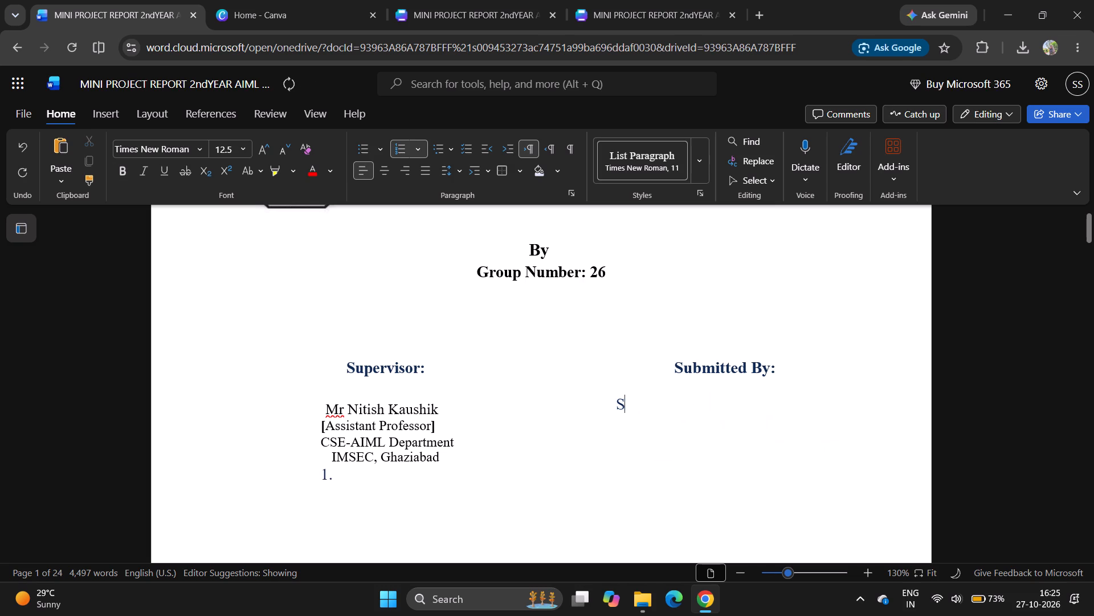
key(BackSpace)
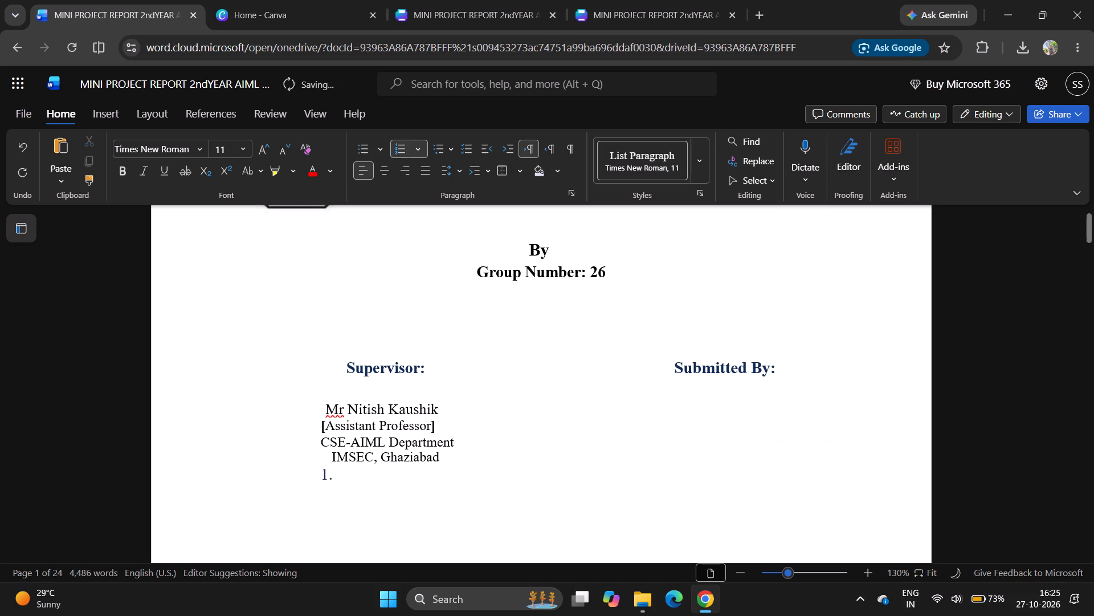
key(BackSpace)
key(BackSpace)
Add a blank line below the Supervisor and Submitted By headings and pad with spaces to beneath Submitted By.
click(666, 394)
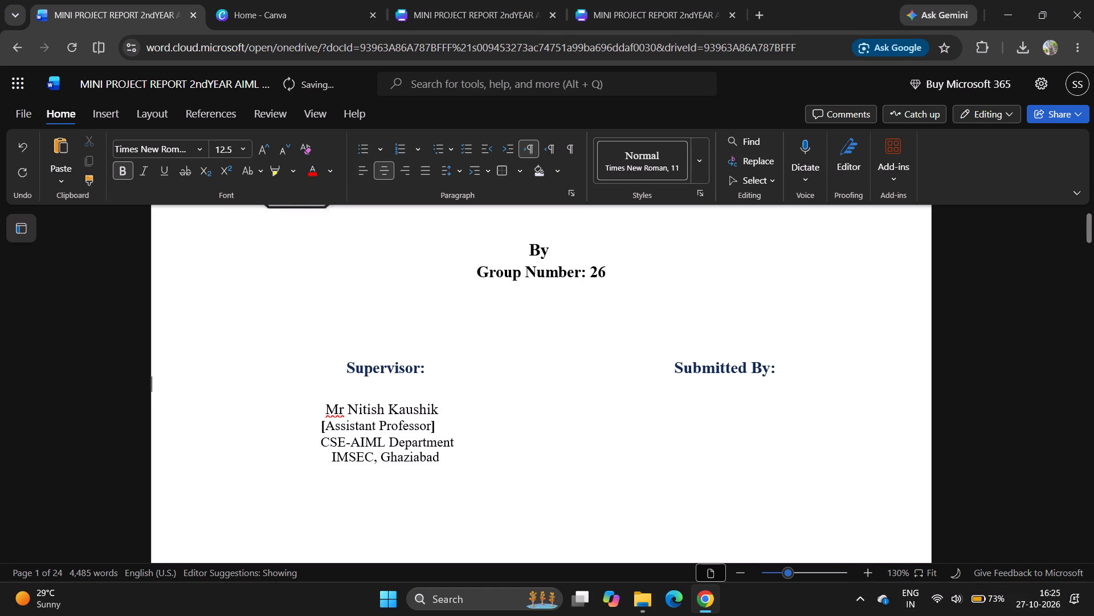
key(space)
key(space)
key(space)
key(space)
click(691, 403)
click(793, 379)
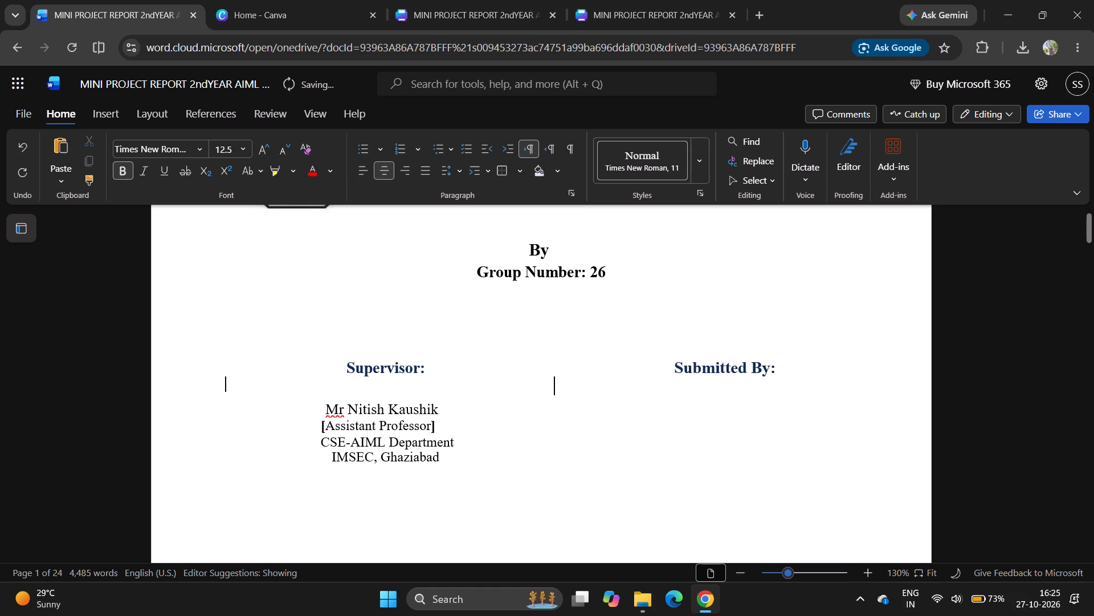
click(787, 368)
key(Return)
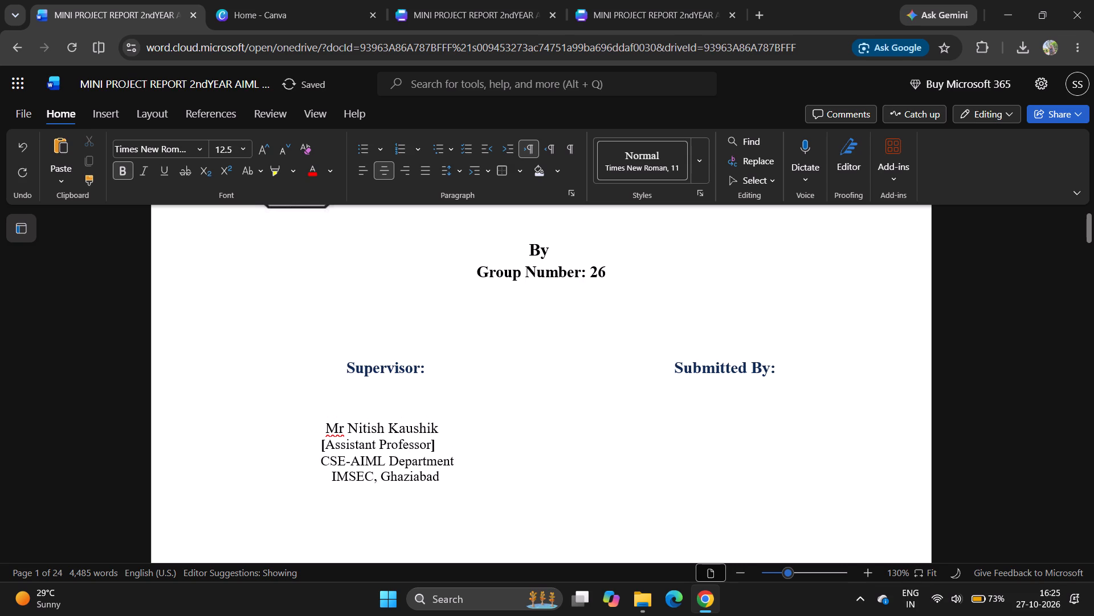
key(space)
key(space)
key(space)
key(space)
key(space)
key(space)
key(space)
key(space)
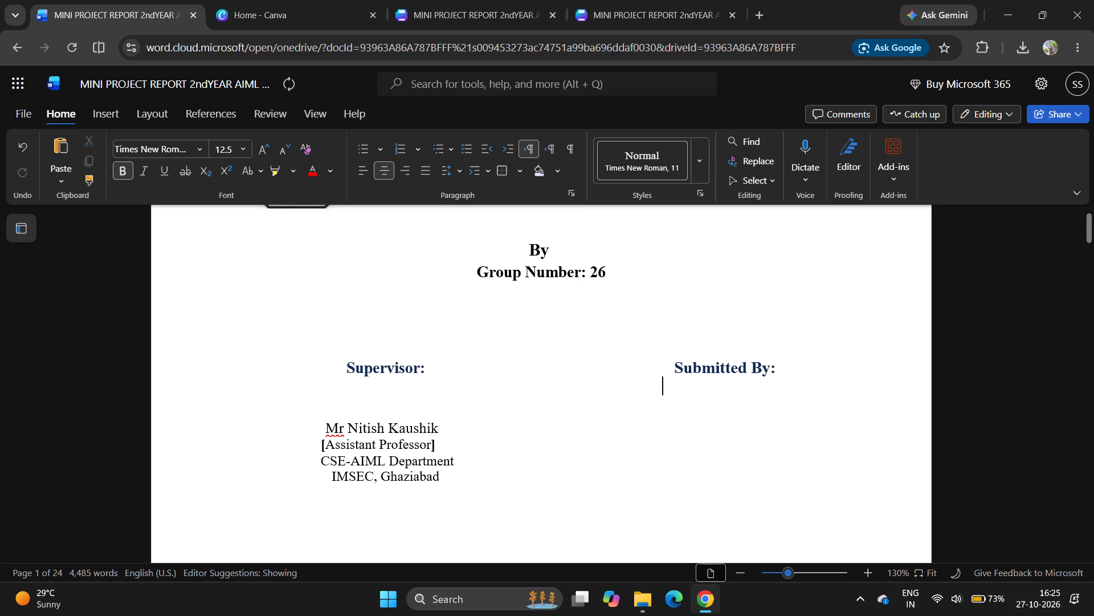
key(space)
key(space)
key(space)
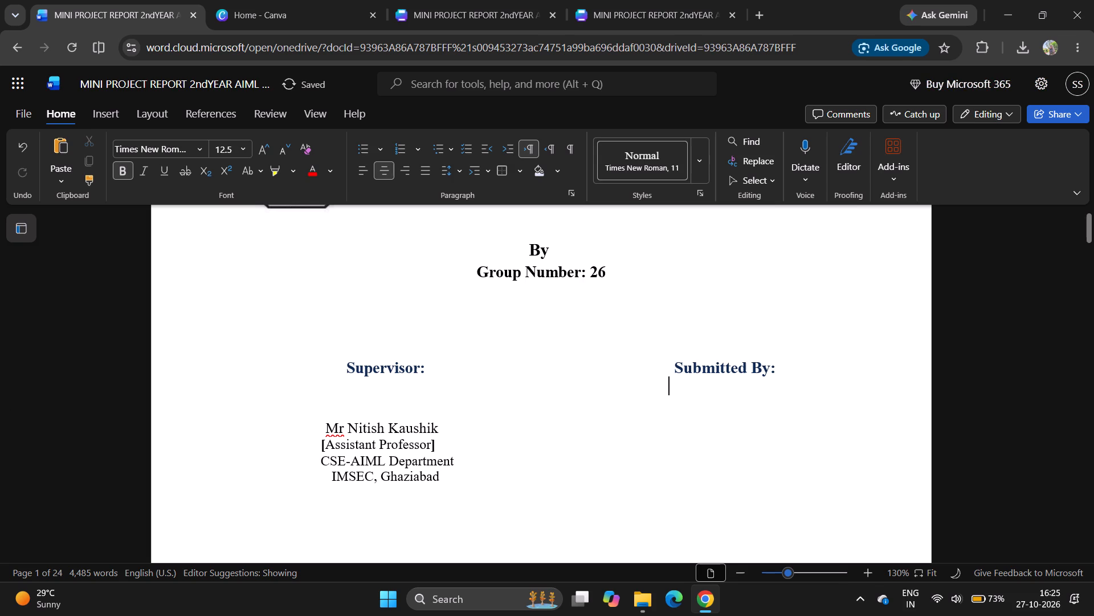
Copy the supervisor's four-line details block and delete it from beneath the headings.
drag(451, 473, 388, 440)
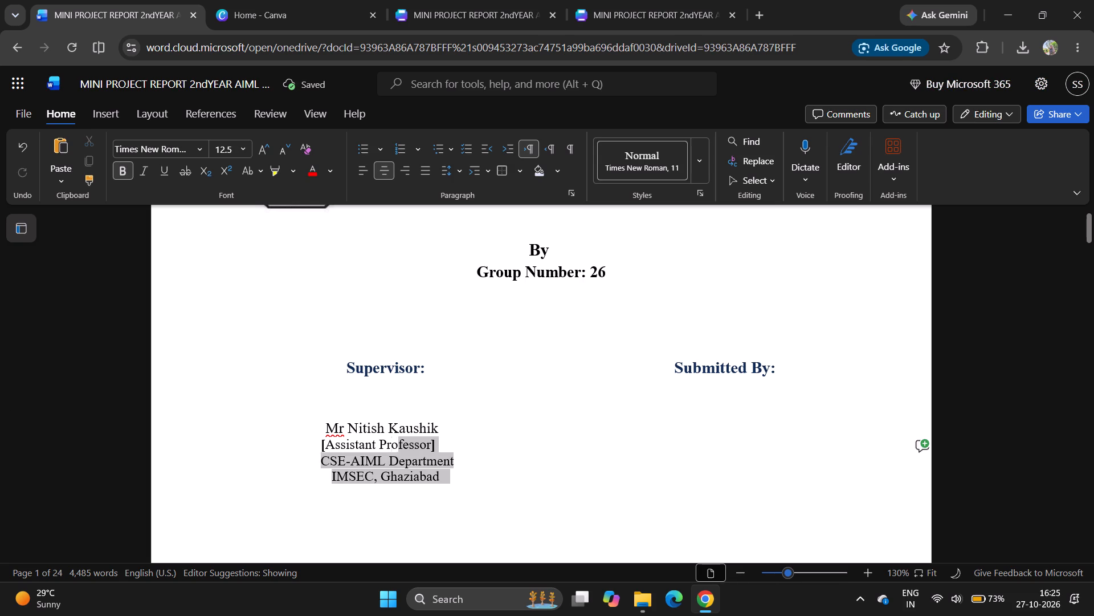
drag(388, 440, 325, 422)
key(ctrl+c)
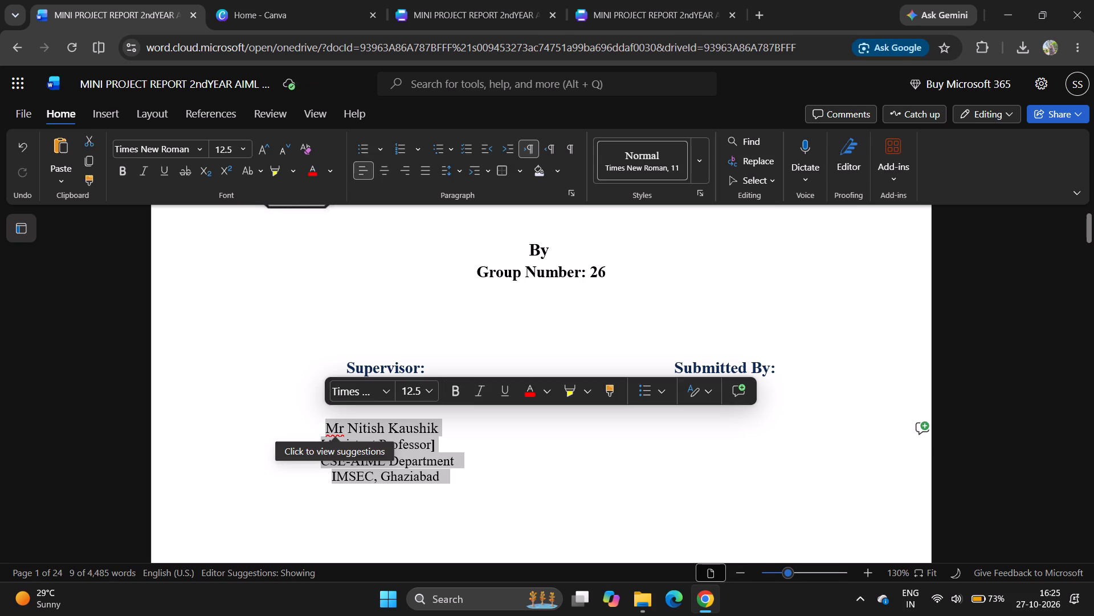
key(BackSpace)
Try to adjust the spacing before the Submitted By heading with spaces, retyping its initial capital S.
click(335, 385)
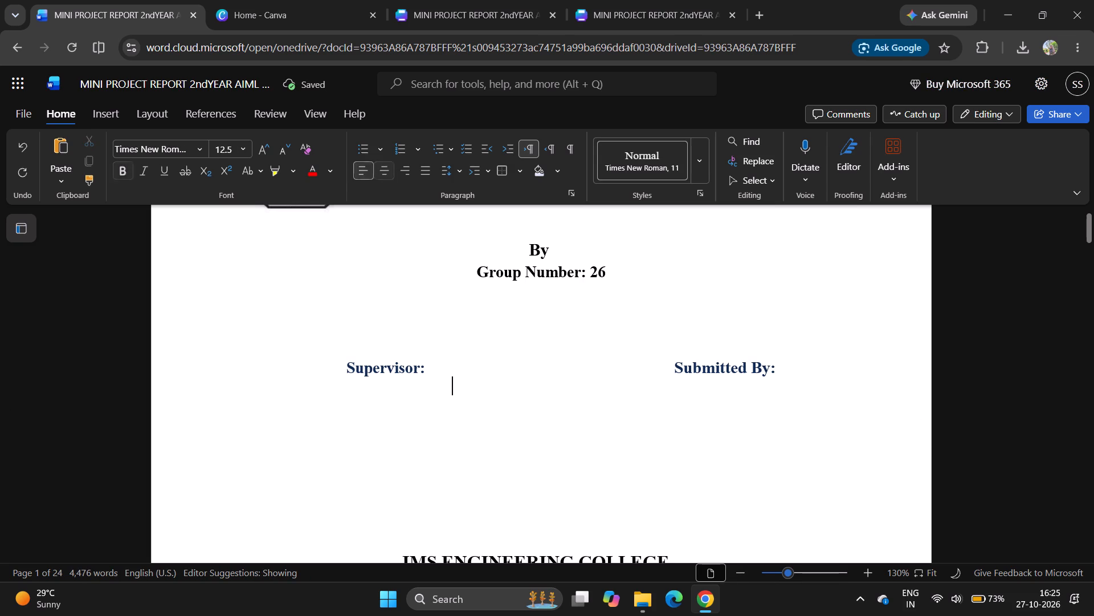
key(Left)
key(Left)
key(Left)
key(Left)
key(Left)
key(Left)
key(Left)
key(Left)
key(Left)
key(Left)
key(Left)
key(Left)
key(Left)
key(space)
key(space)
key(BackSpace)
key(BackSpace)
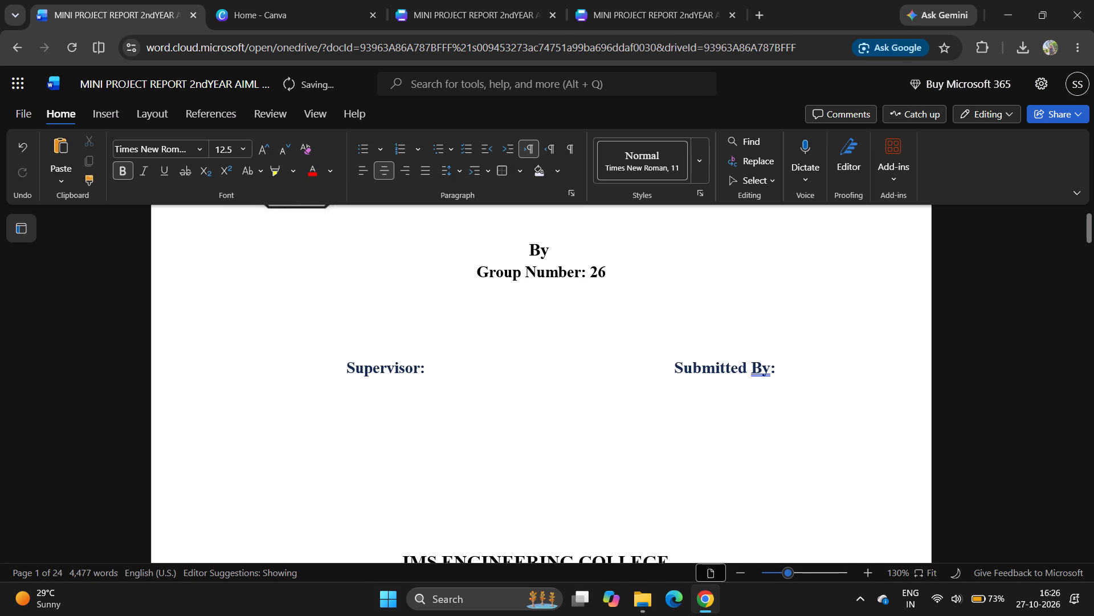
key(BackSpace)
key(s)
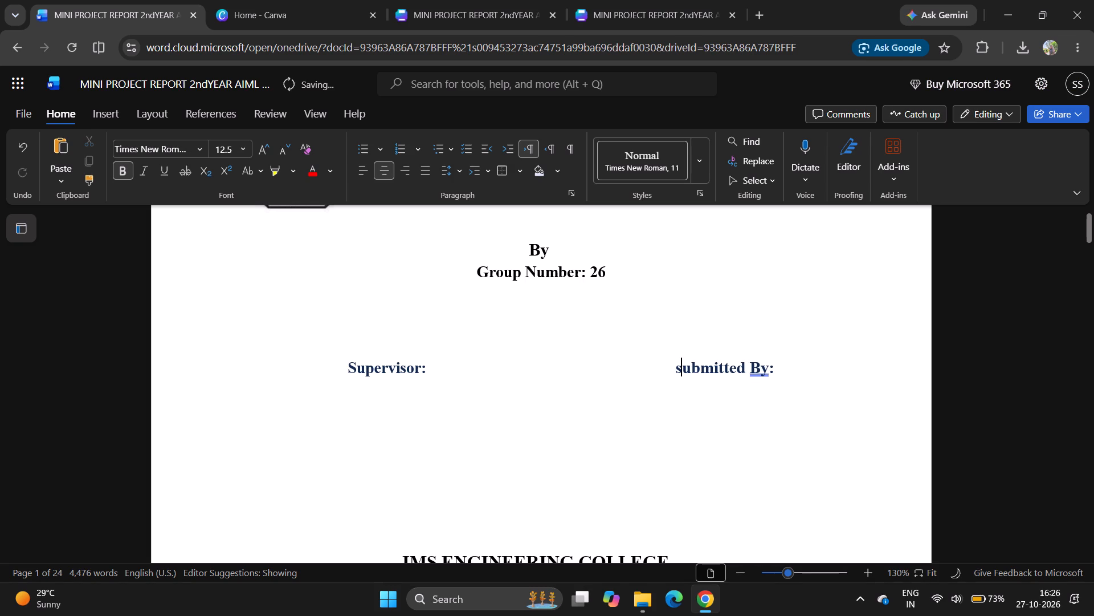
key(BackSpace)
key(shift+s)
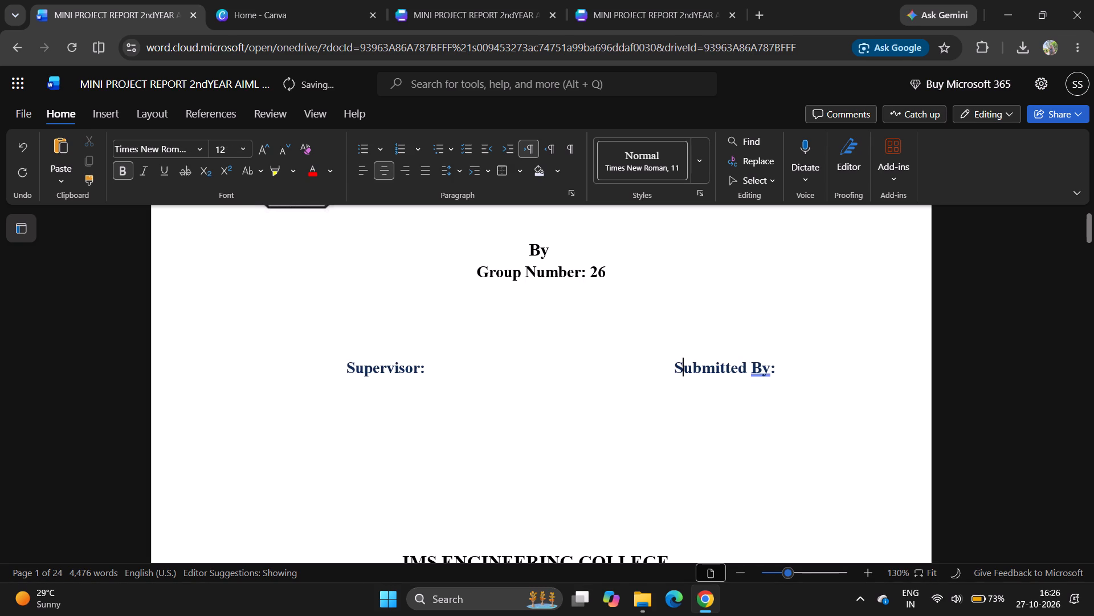
Break the line after the Supervisor heading to put Submitted By on its own line.
click(435, 369)
key(Return)
key(BackSpace)
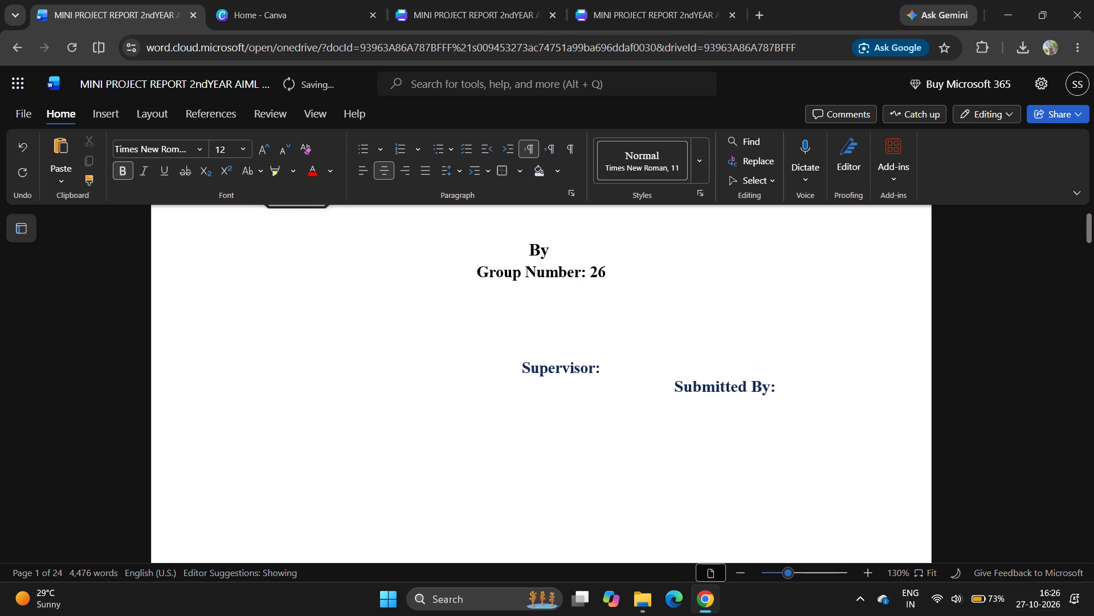
key(BackSpace)
key(Return)
key(BackSpace)
Look over the cover page from its title down to the page end to check the layout.
scroll(562, 375, up, 2)
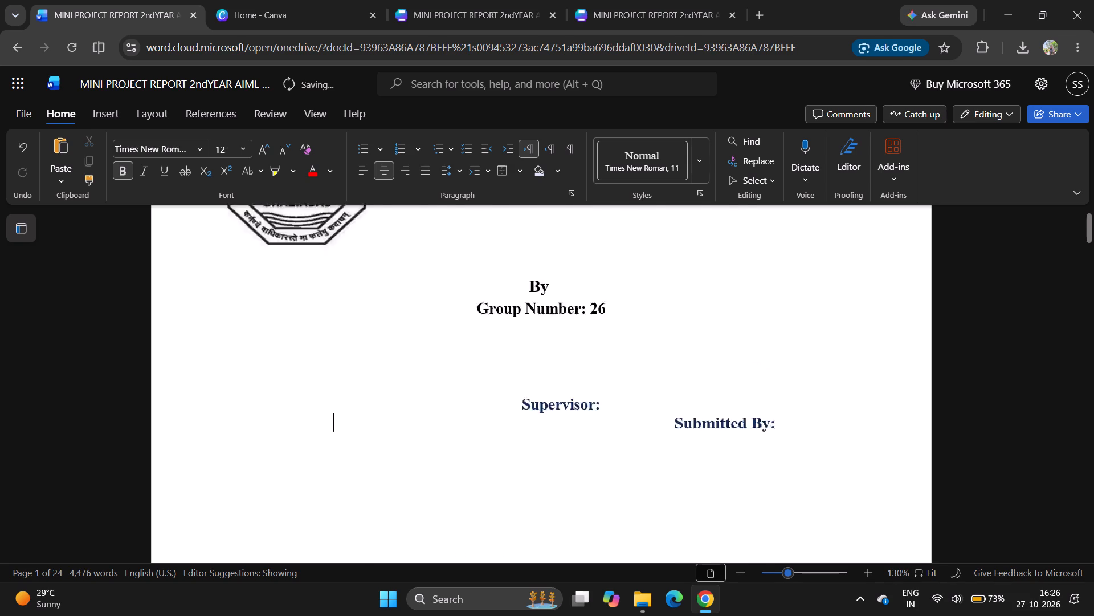
scroll(562, 375, up, 3)
scroll(562, 375, down, 2)
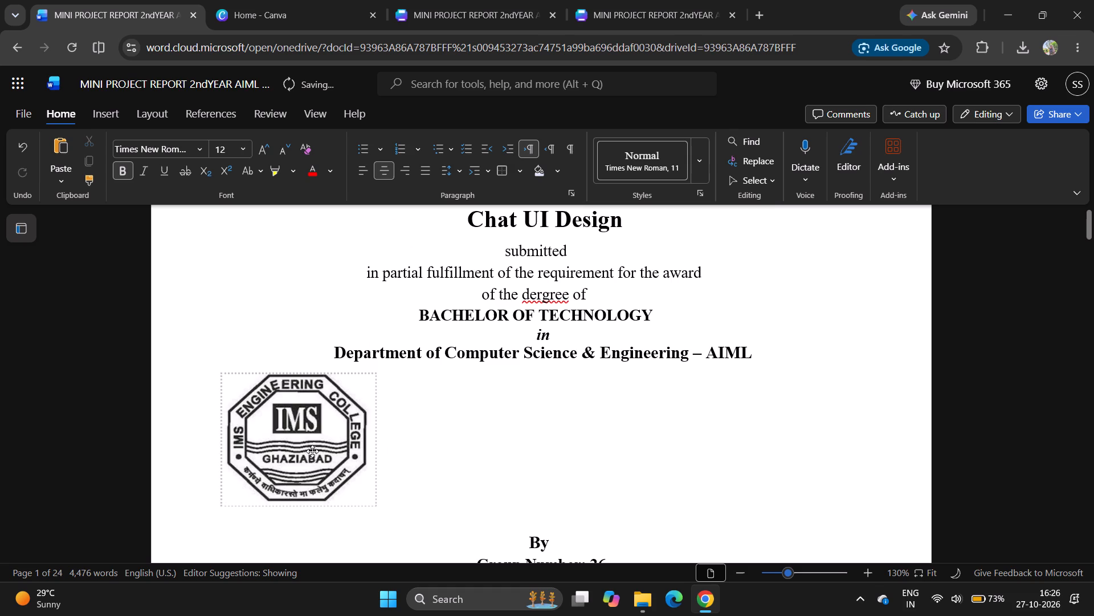
scroll(435, 394, down, 6)
scroll(435, 394, up, 2)
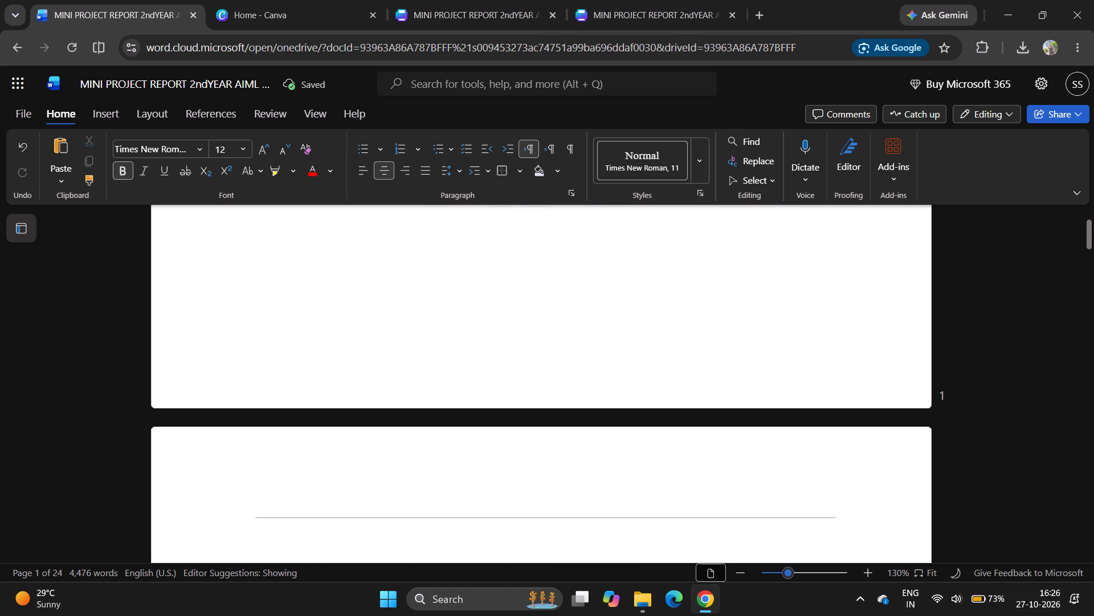
scroll(435, 394, up, 7)
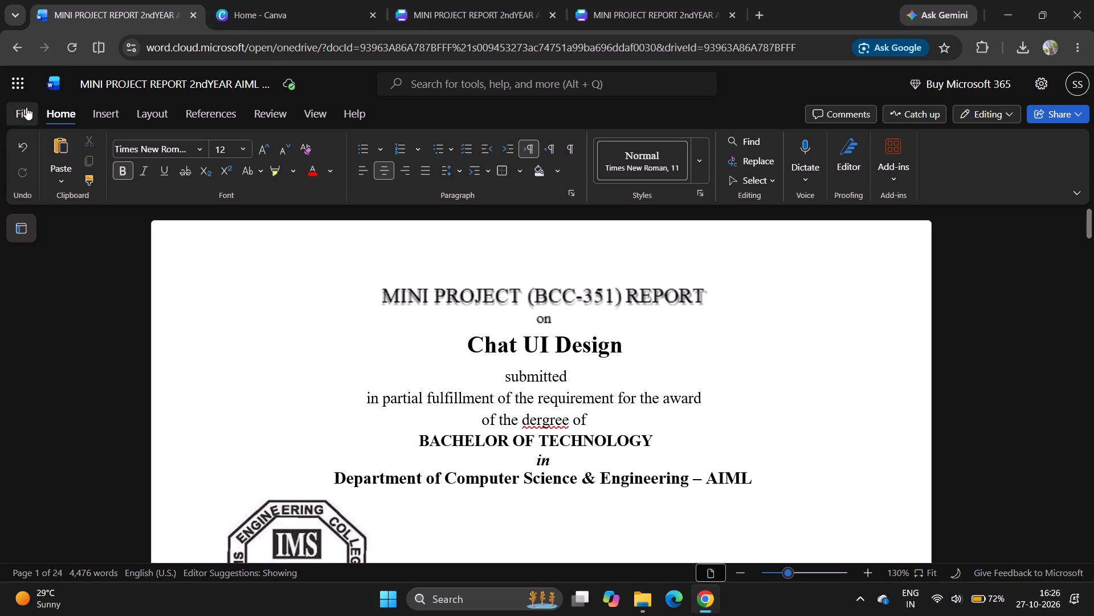
Open the Windows search.
click(470, 601)
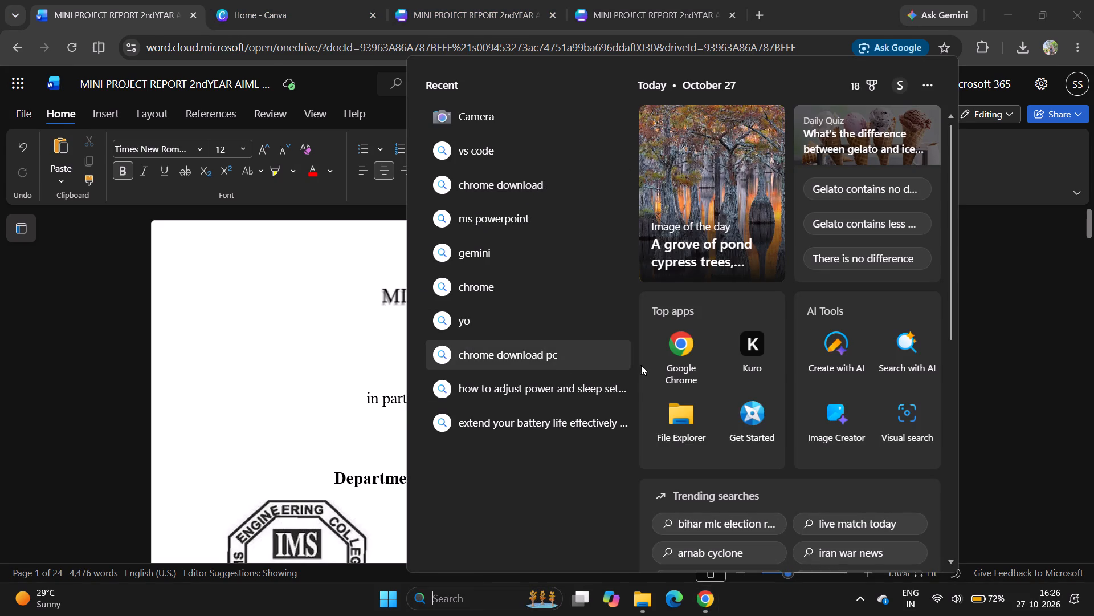
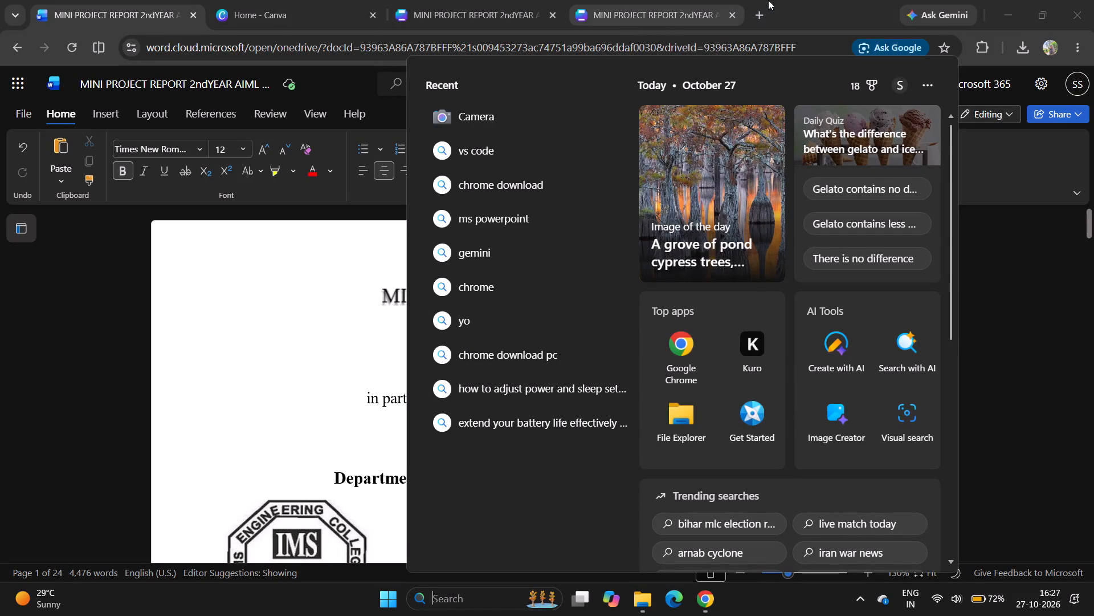
Open a new browser tab alongside the Word report and the Canva design.
click(757, 11)
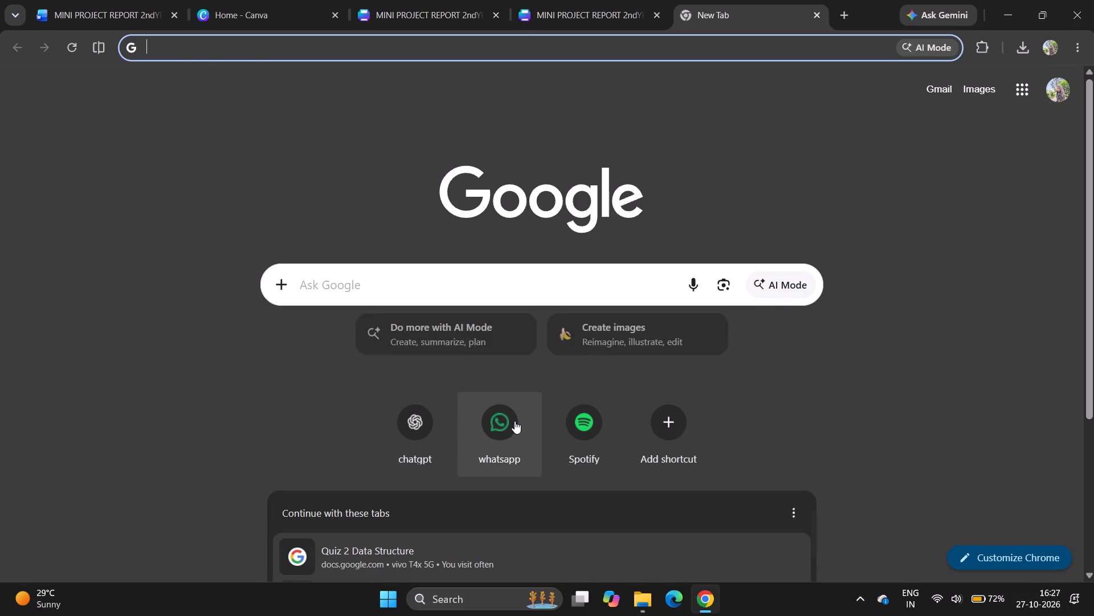
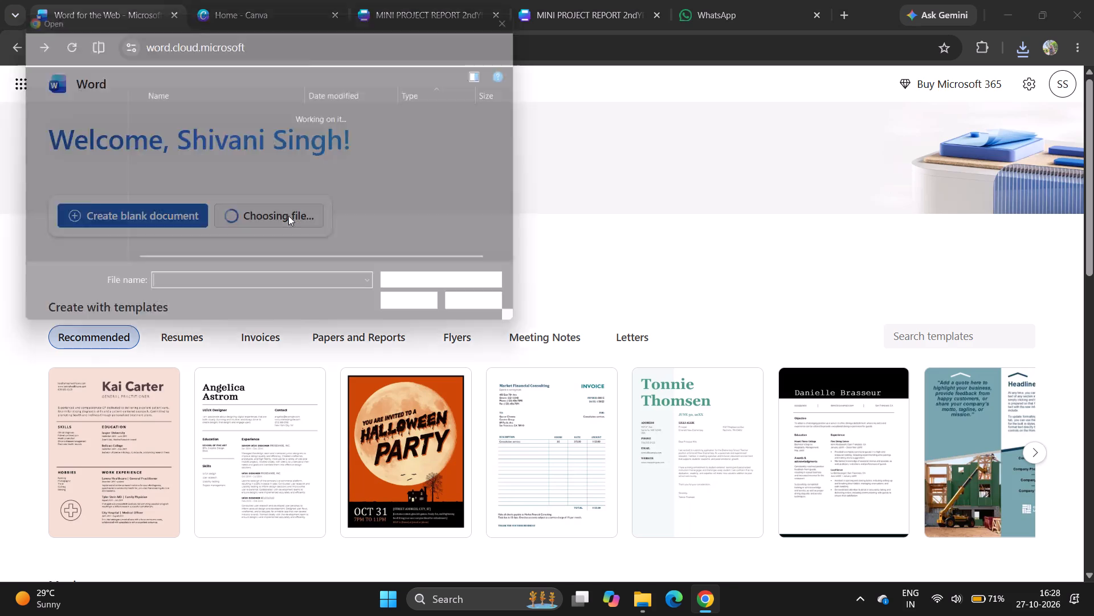
Open the MINI PROJECT REPORT 2ndYEAR AIML file from the computer in Word for the web.
double_click(194, 128)
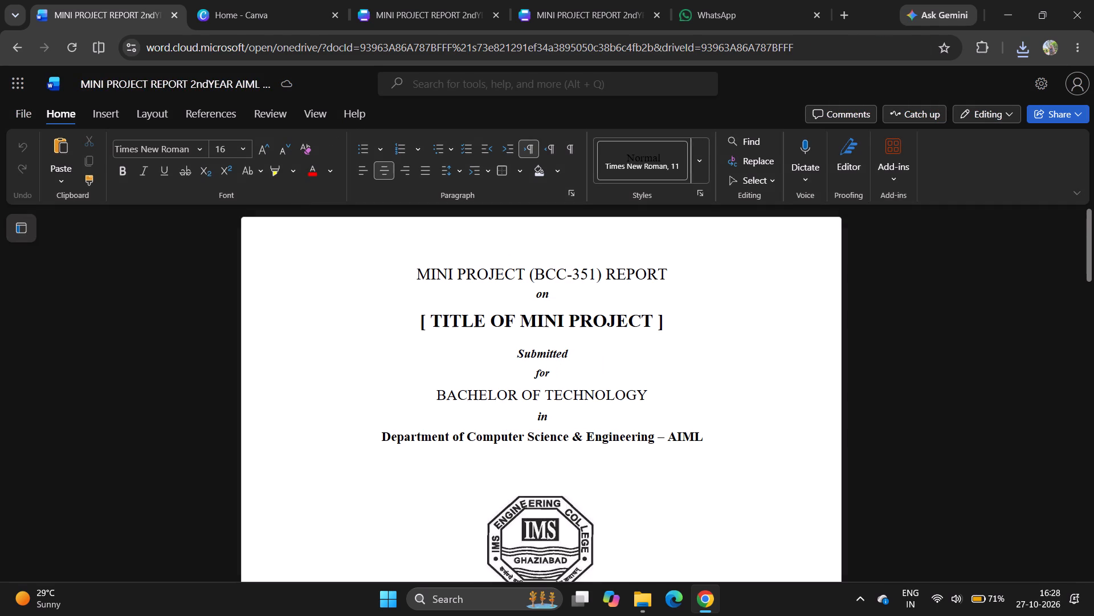
Replace the title placeholder text inside the square brackets on the cover page with "Chat UI Design".
click(601, 333)
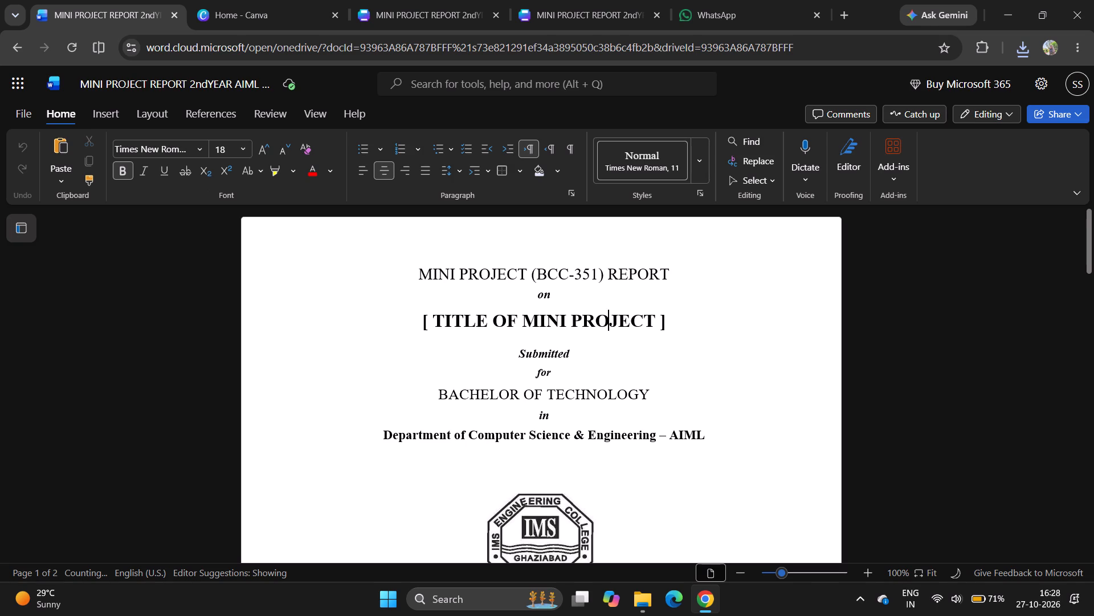
key(Right)
key(Right)
key(Right)
key(Right)
key(Right)
key(Right)
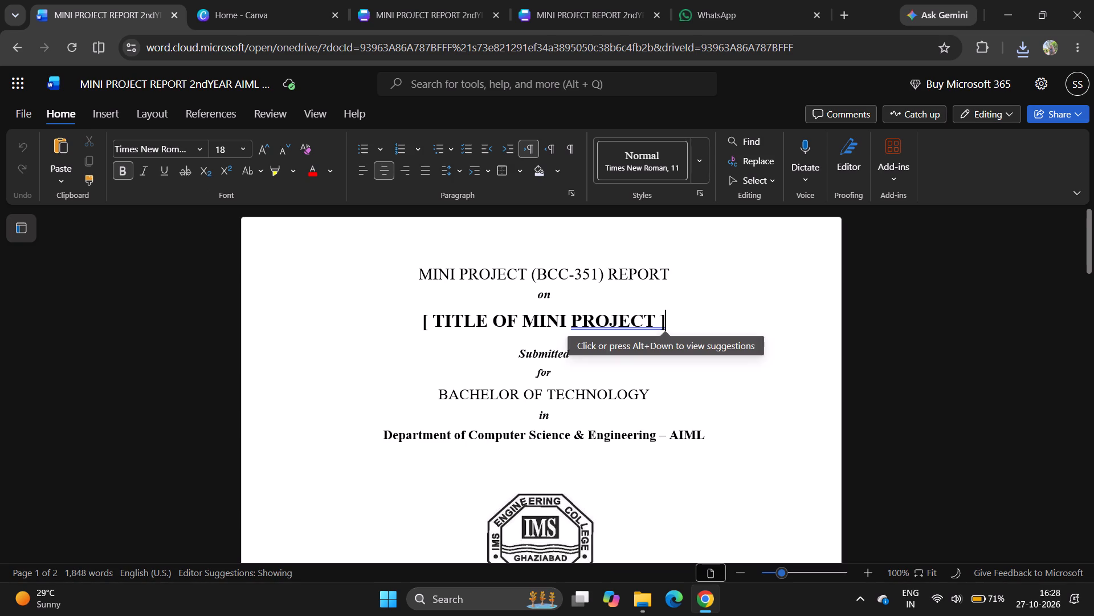
key(Left)
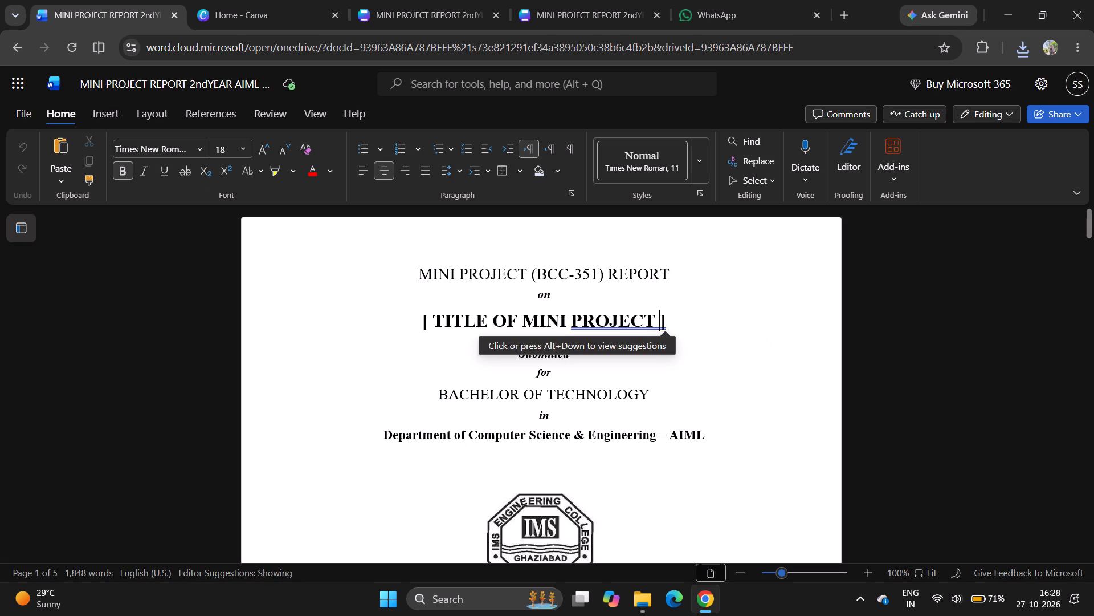
key(BackSpace)
key(BackSpace)
key(BackSpace)
key(BackSpace)
key(BackSpace)
key(BackSpace)
key(BackSpace)
key(BackSpace)
key(BackSpace)
key(BackSpace)
key(BackSpace)
key(BackSpace)
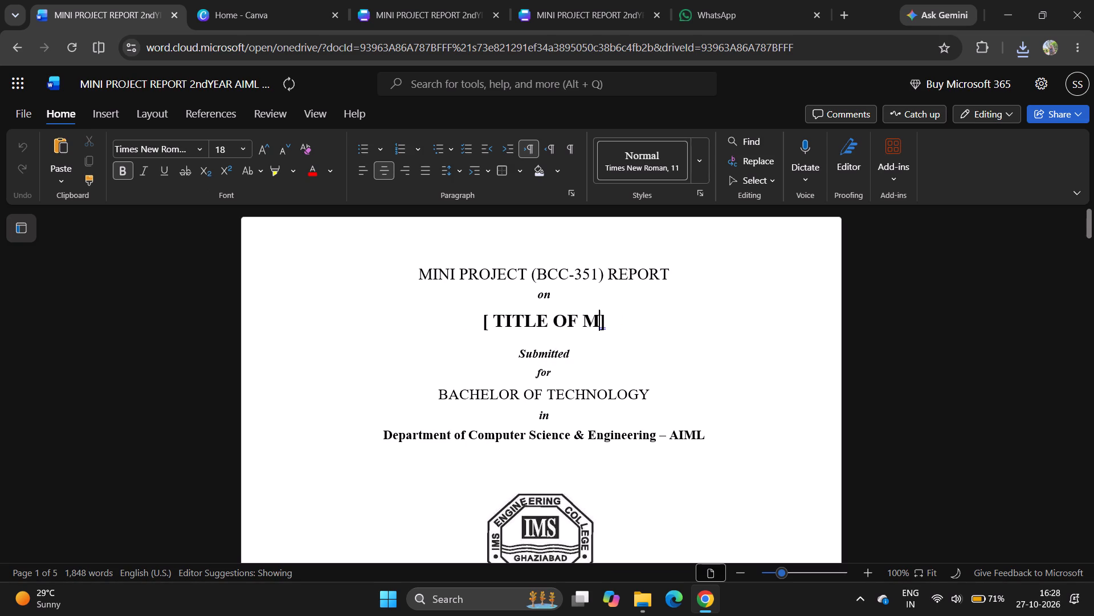
key(BackSpace)
key(BackSpace)
key(BackSpace)
key(BackSpace)
key(BackSpace)
key(BackSpace)
key(BackSpace)
key(BackSpace)
key(BackSpace)
key(BackSpace)
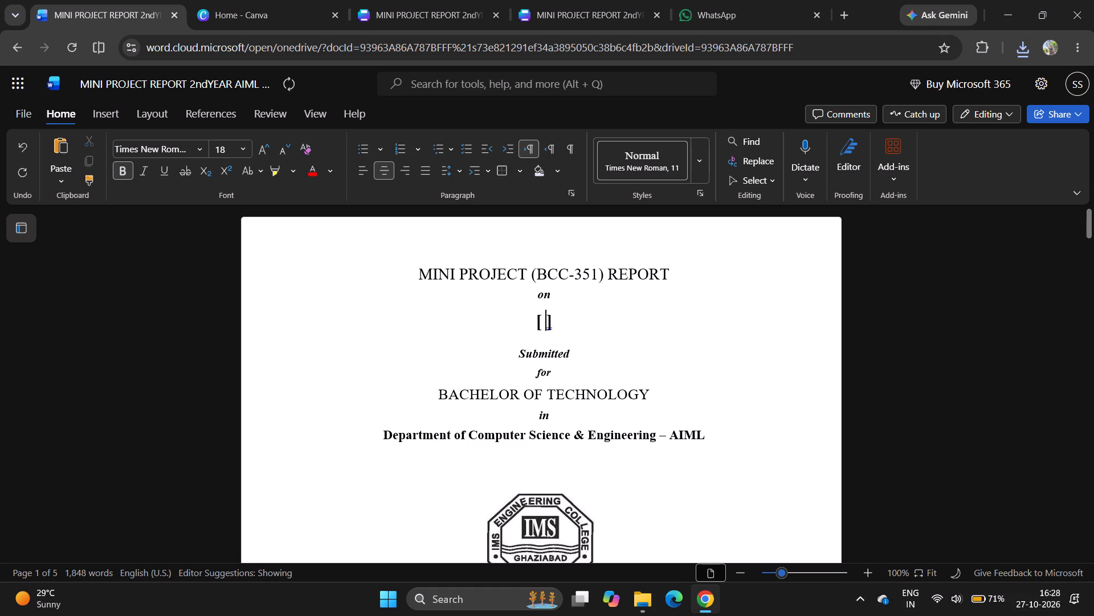
key(Right)
key(Left)
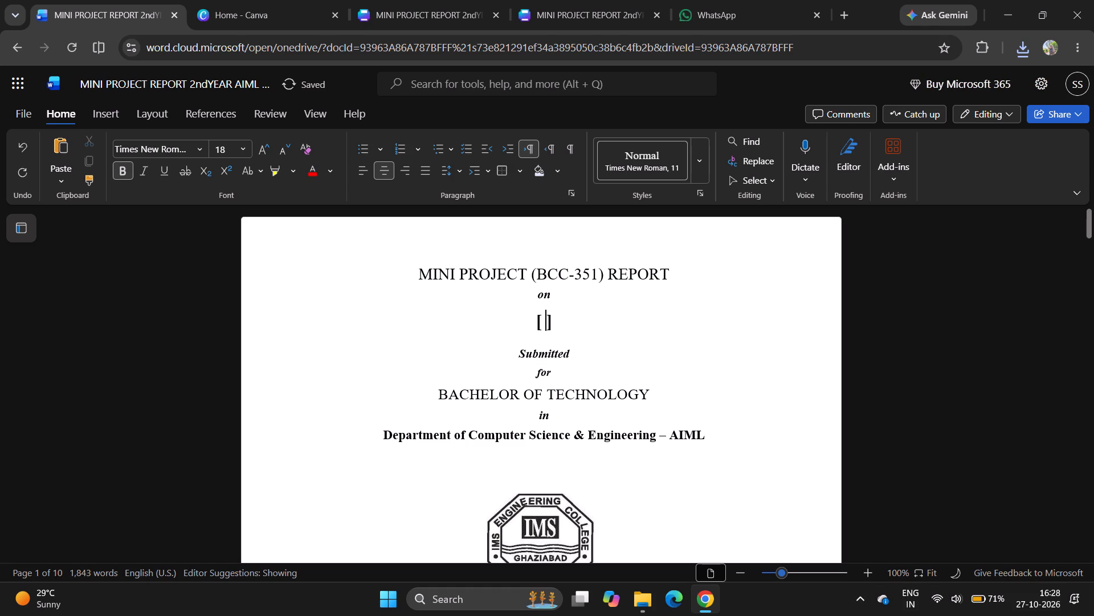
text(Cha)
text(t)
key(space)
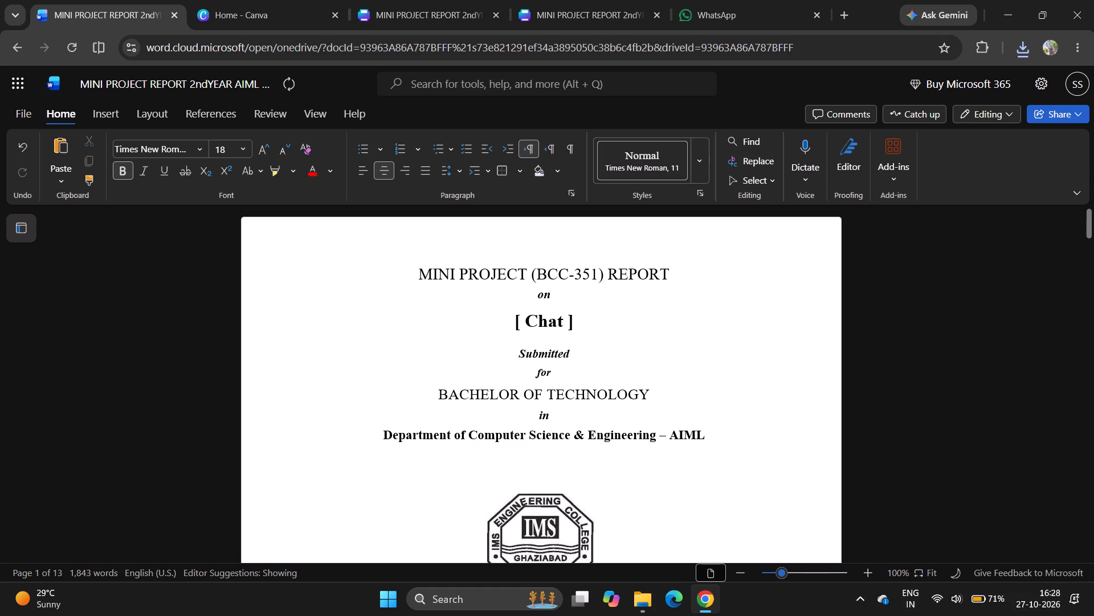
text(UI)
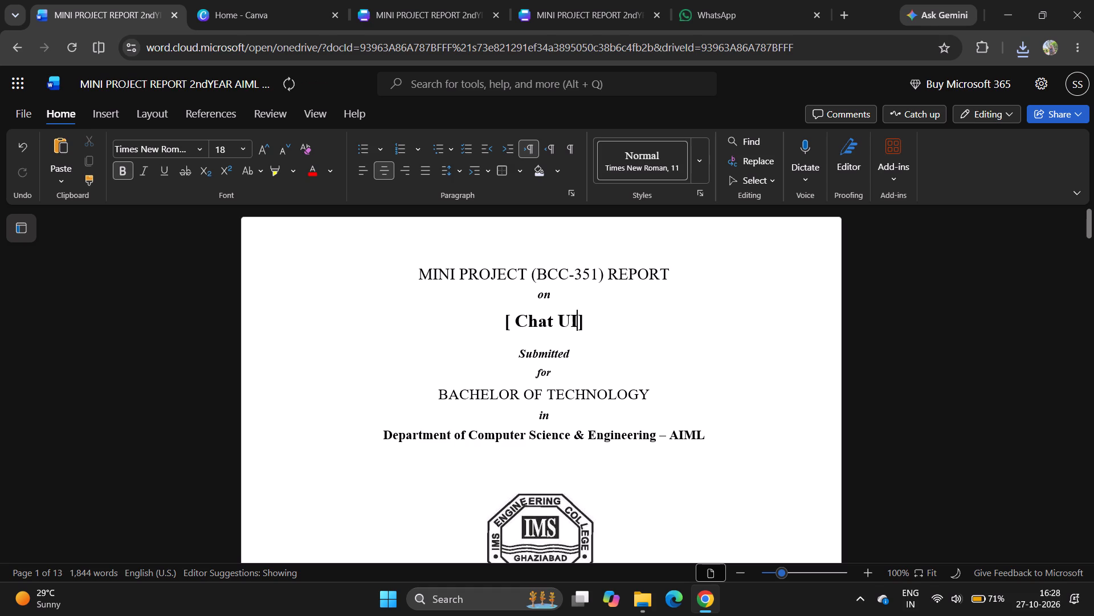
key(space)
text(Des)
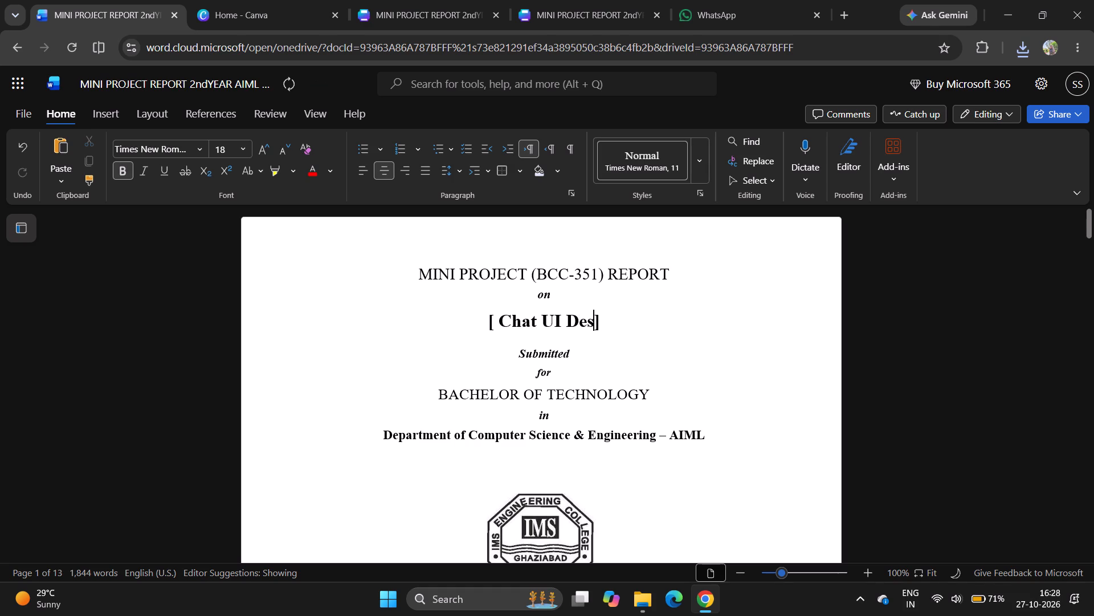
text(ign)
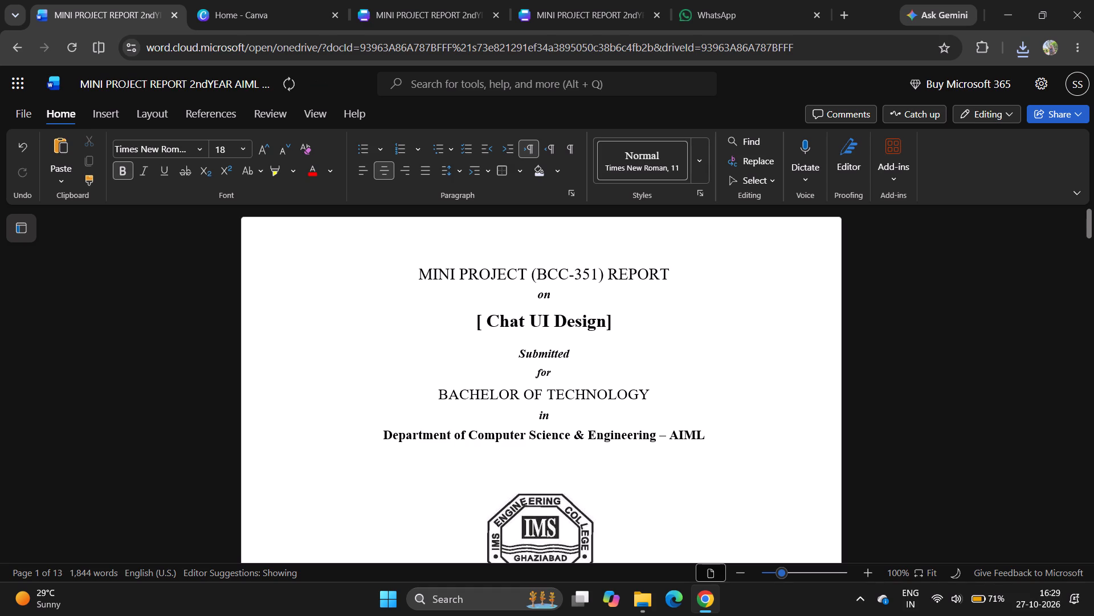
Fill in the cover page's Group Number as 26 and remove the blank underscores around it.
scroll(659, 396, down, 3)
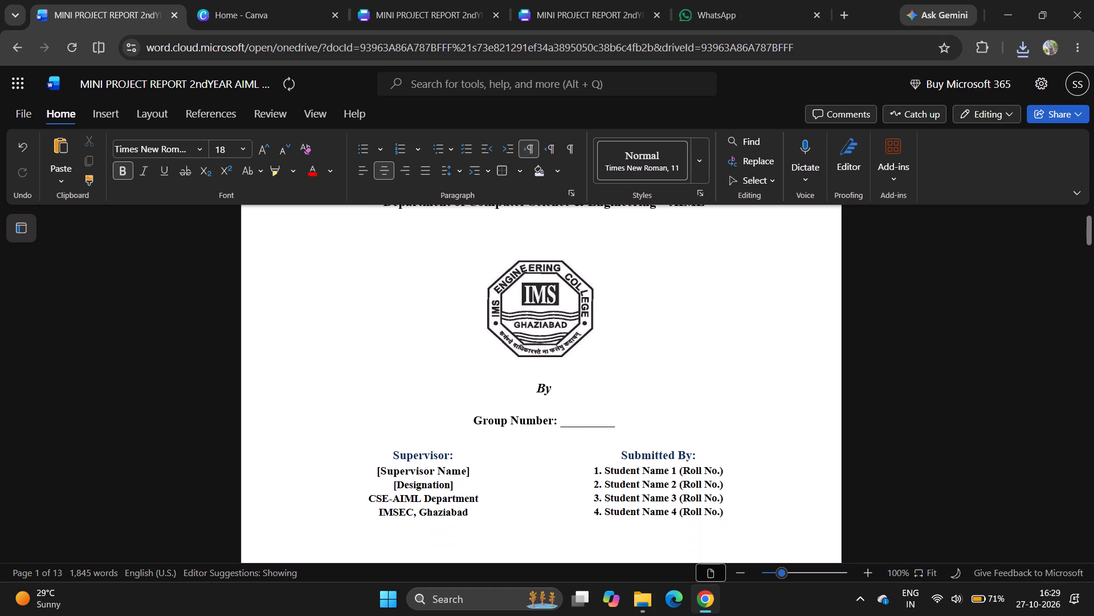
scroll(659, 396, down, 1)
click(578, 416)
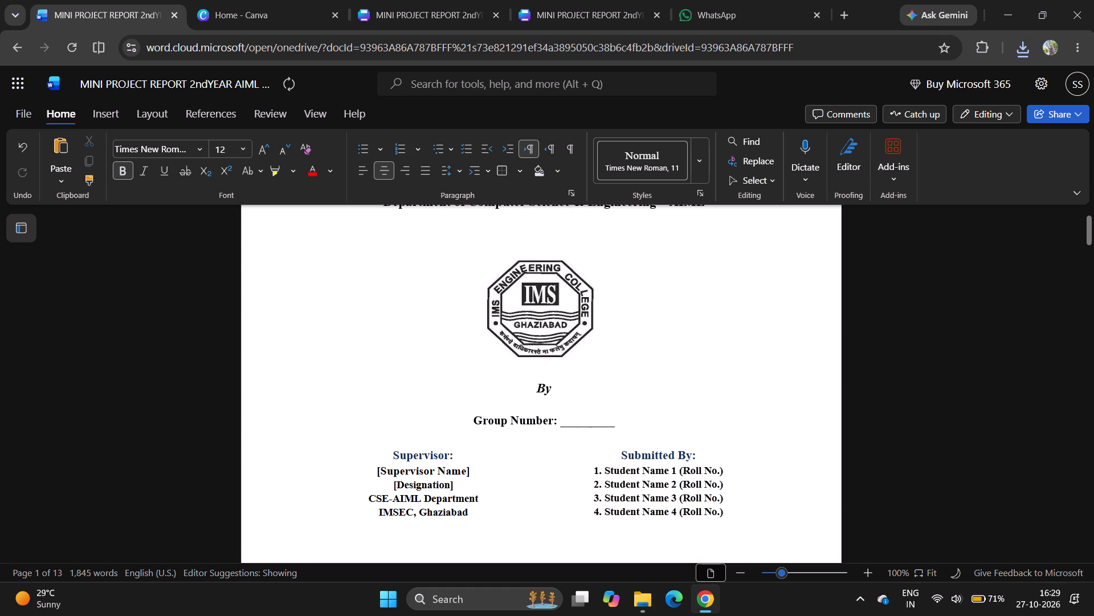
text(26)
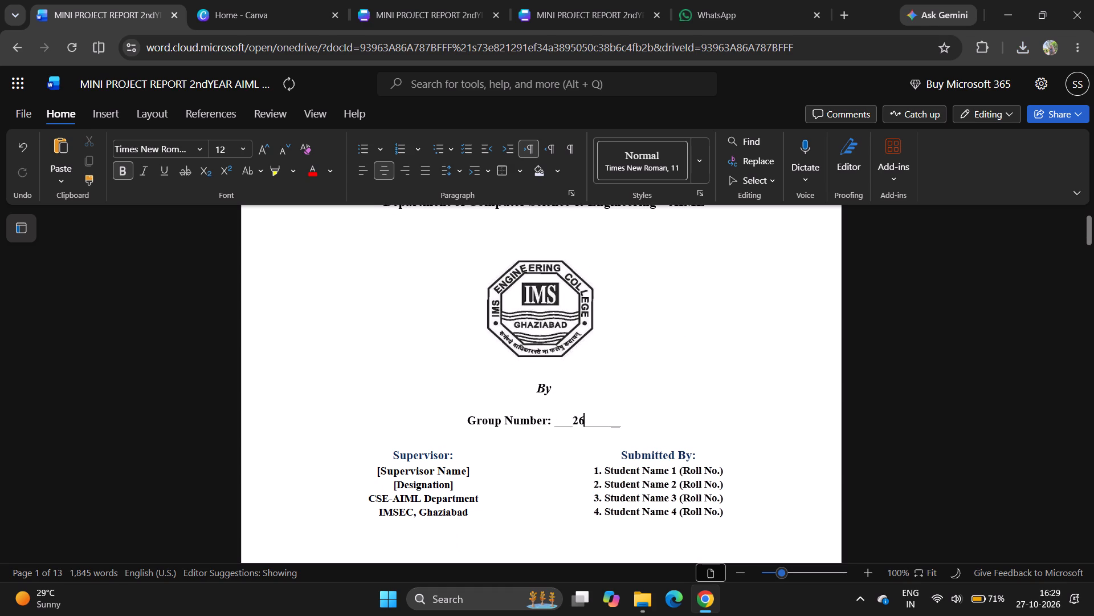
click(623, 423)
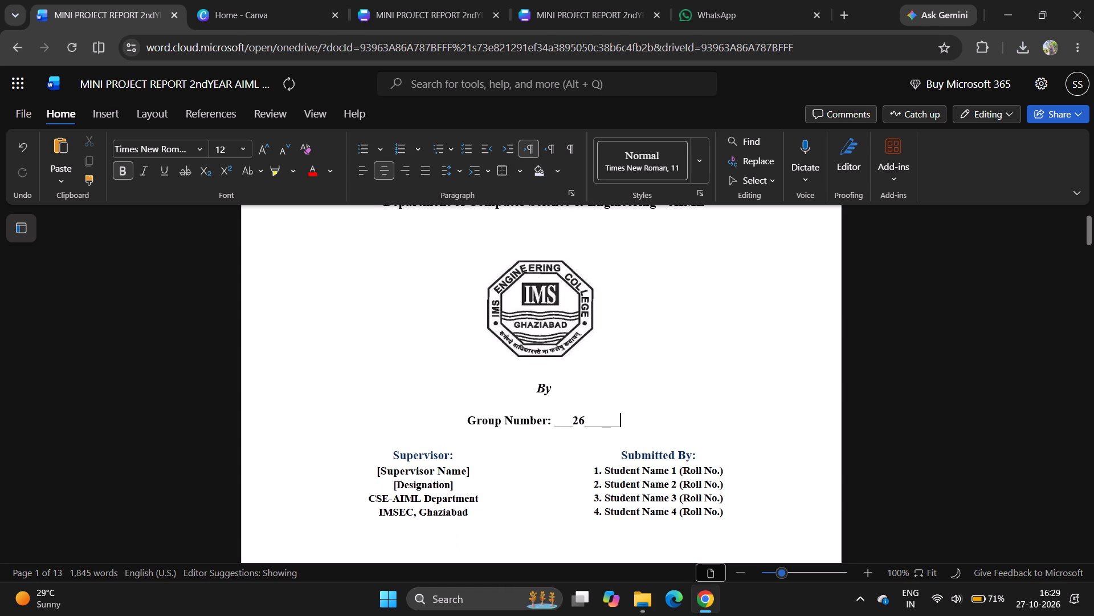
key(BackSpace)
key(BackSpace)
key(BackSpace)
key(BackSpace)
key(BackSpace)
key(BackSpace)
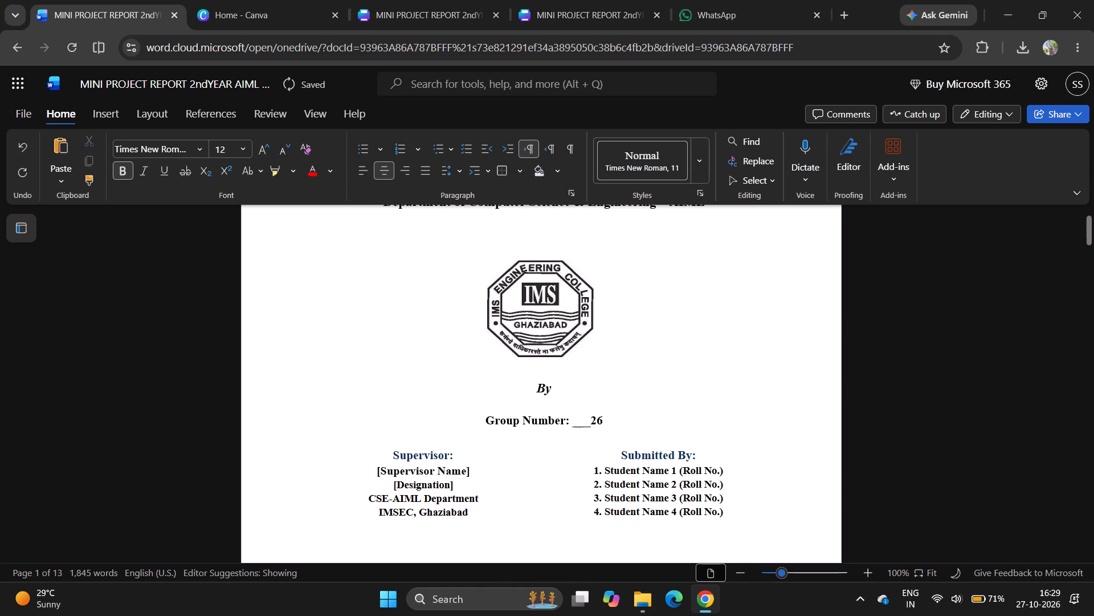
key(Left)
key(Left)
key(BackSpace)
key(BackSpace)
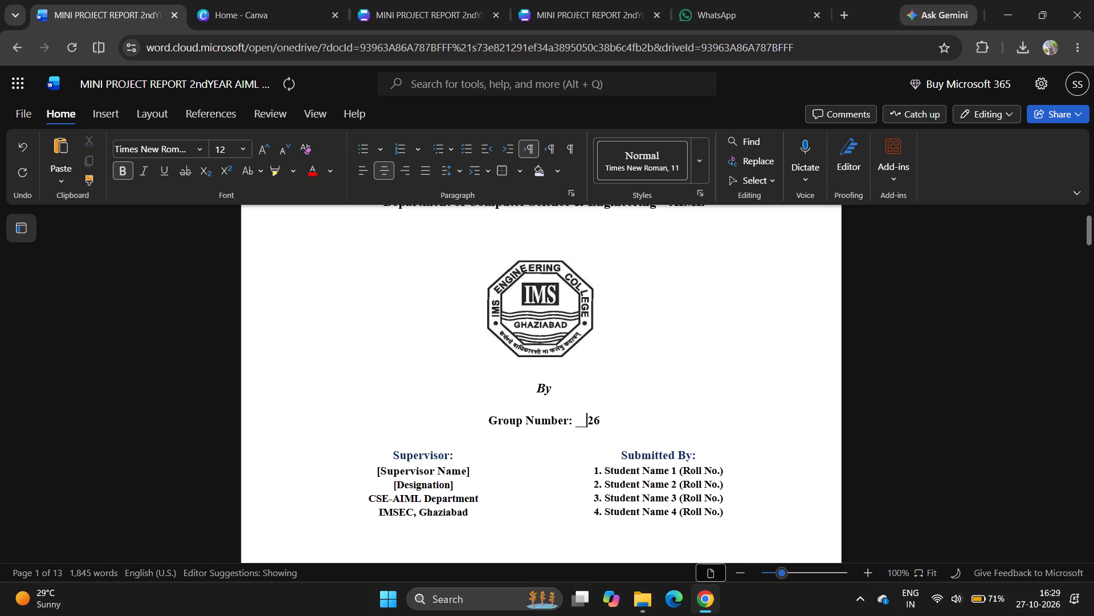
key(BackSpace)
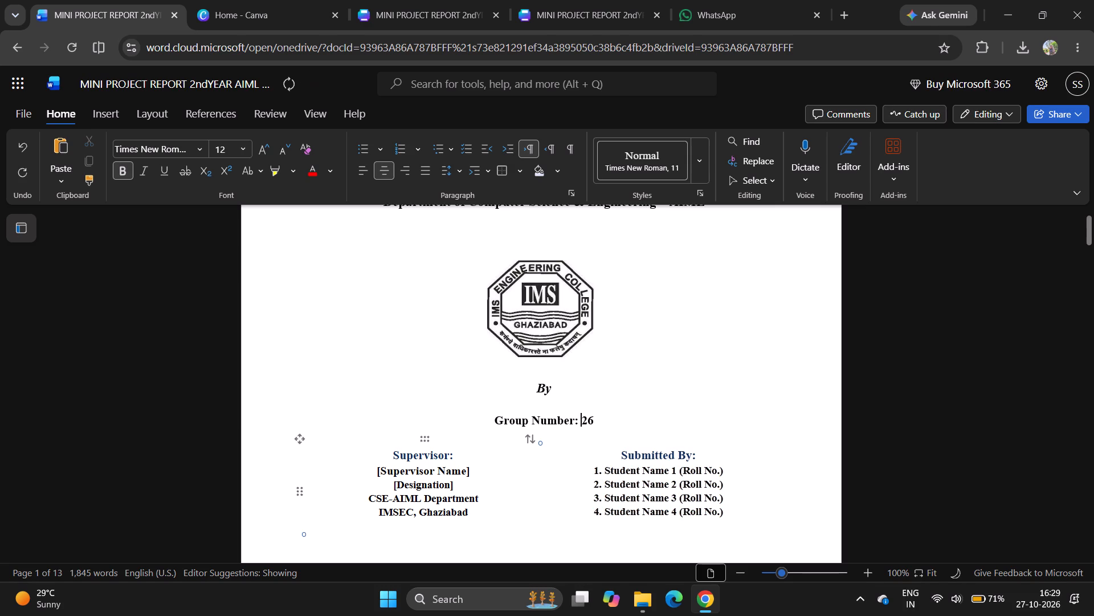
Delete the [Supervisor Name] placeholder below the Supervisor heading on the cover page.
click(467, 473)
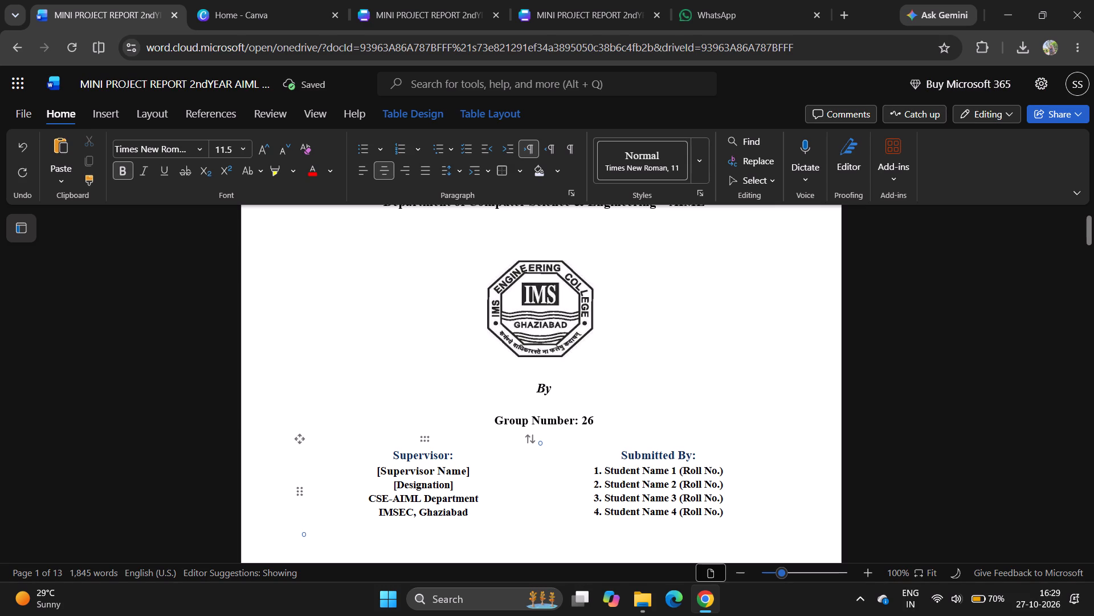
click(478, 467)
key(BackSpace)
key(BackSpace)
key(BackSpace)
key(BackSpace)
key(BackSpace)
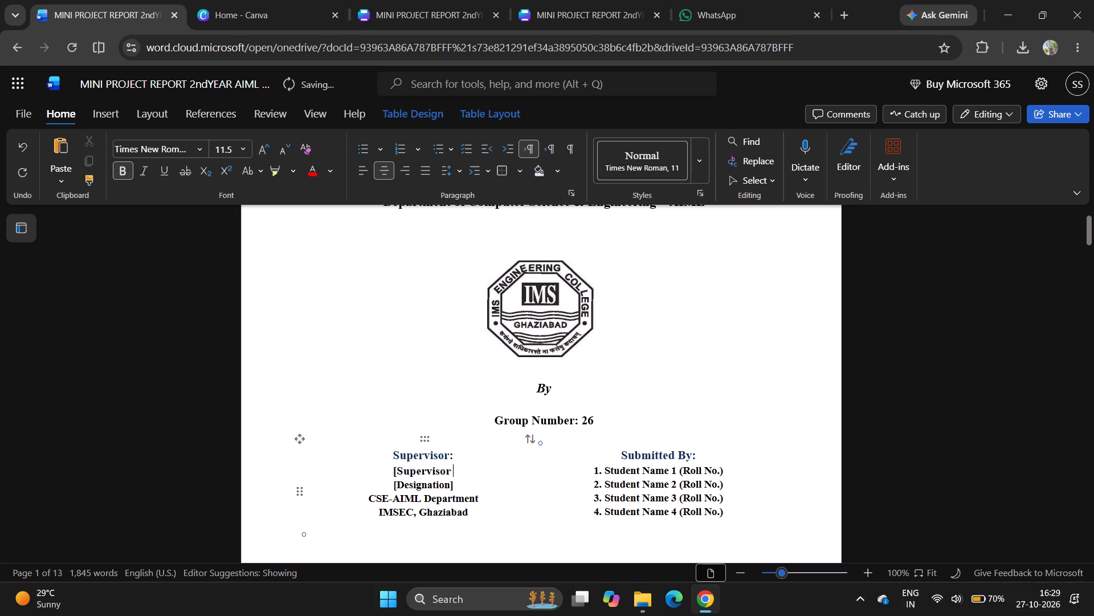
key(BackSpace)
key(BackSpace)
key(BackSpace)
key(BackSpace)
key(BackSpace)
key(BackSpace)
key(BackSpace)
key(BackSpace)
key(BackSpace)
key(BackSpace)
key(BackSpace)
key(BackSpace)
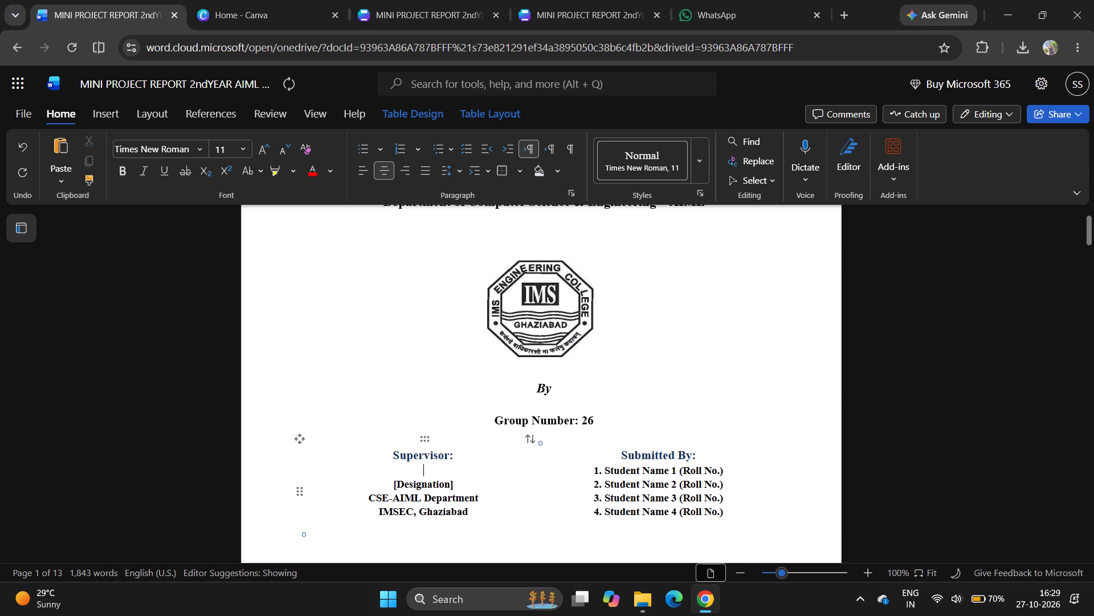
click(478, 467)
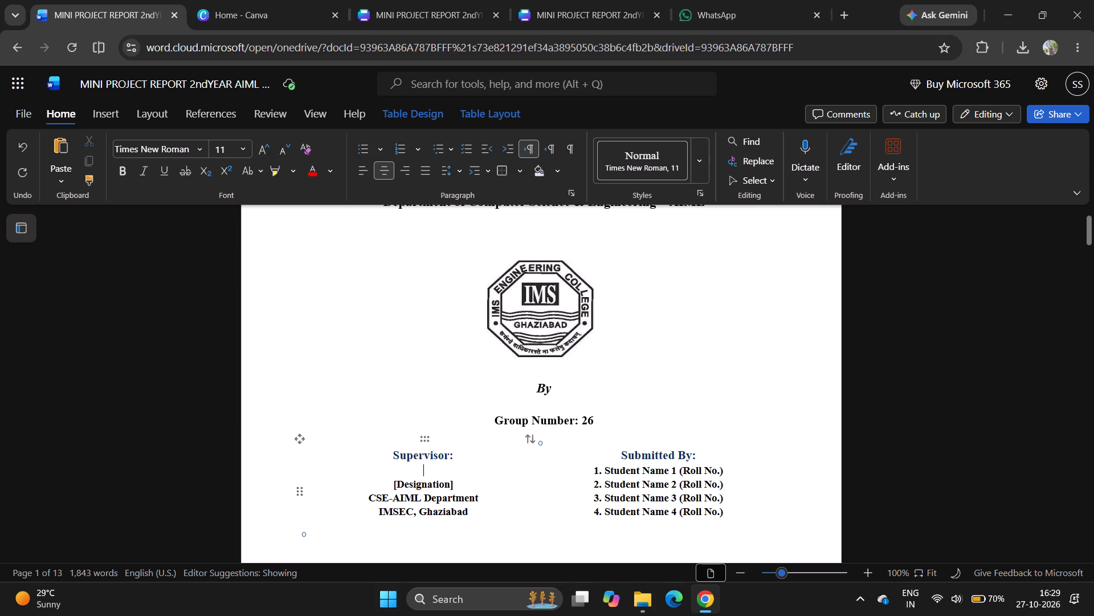
click(478, 467)
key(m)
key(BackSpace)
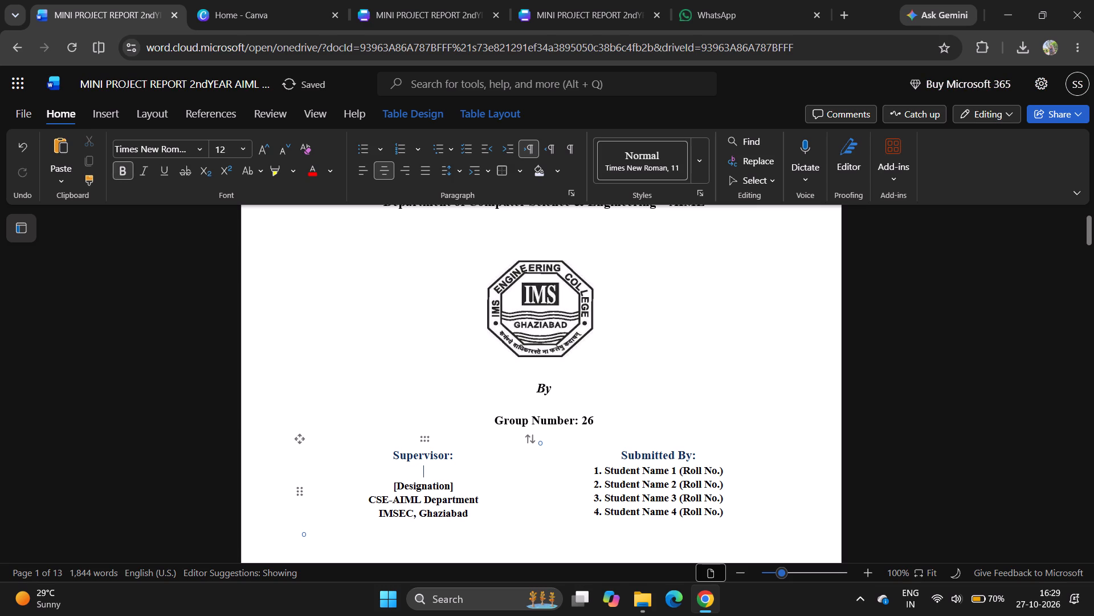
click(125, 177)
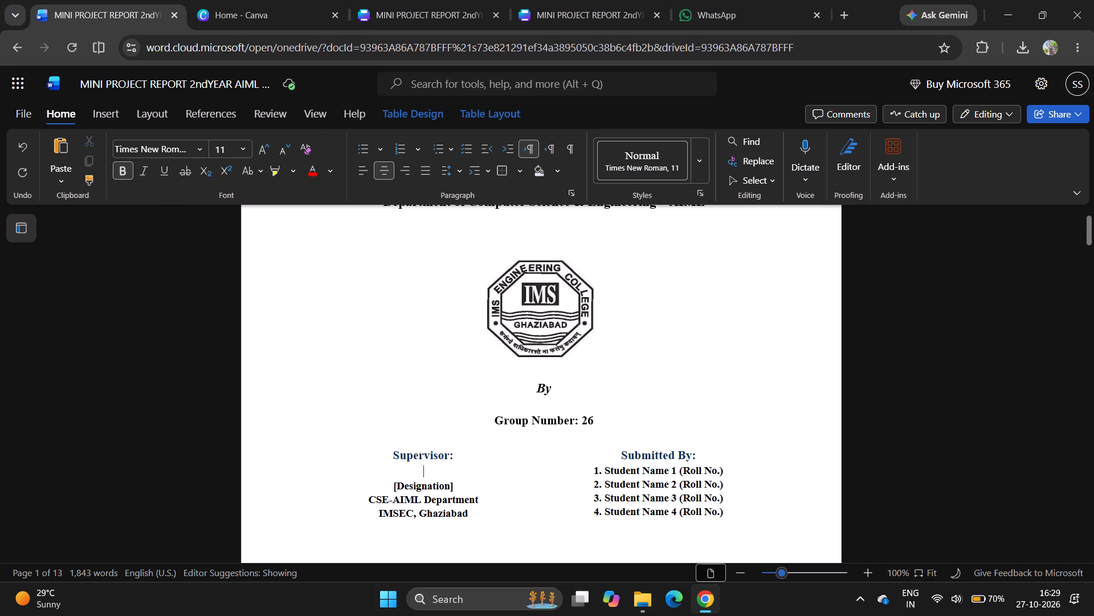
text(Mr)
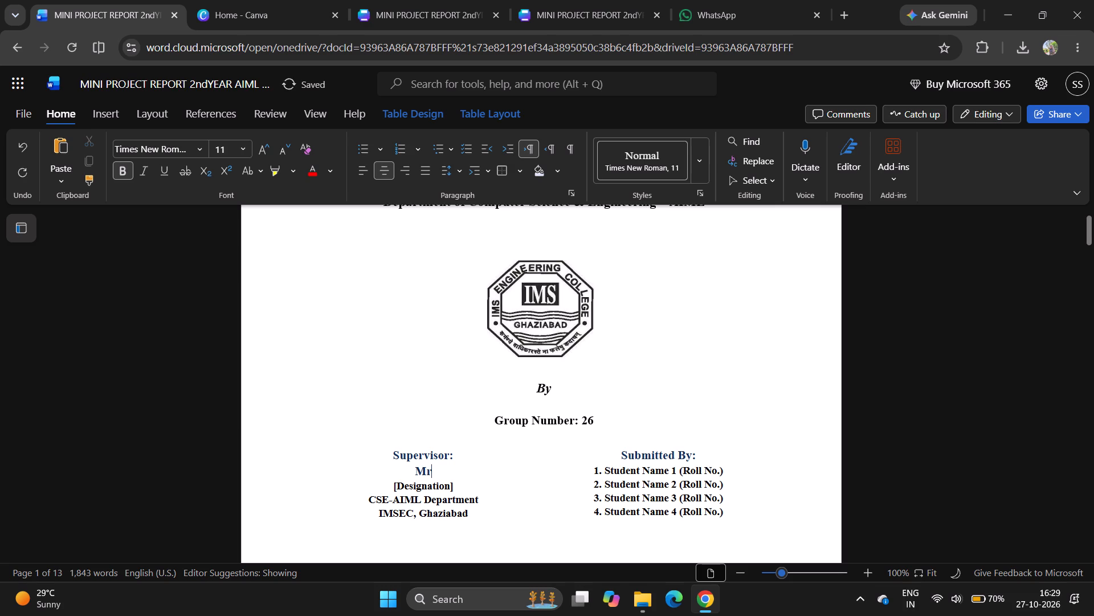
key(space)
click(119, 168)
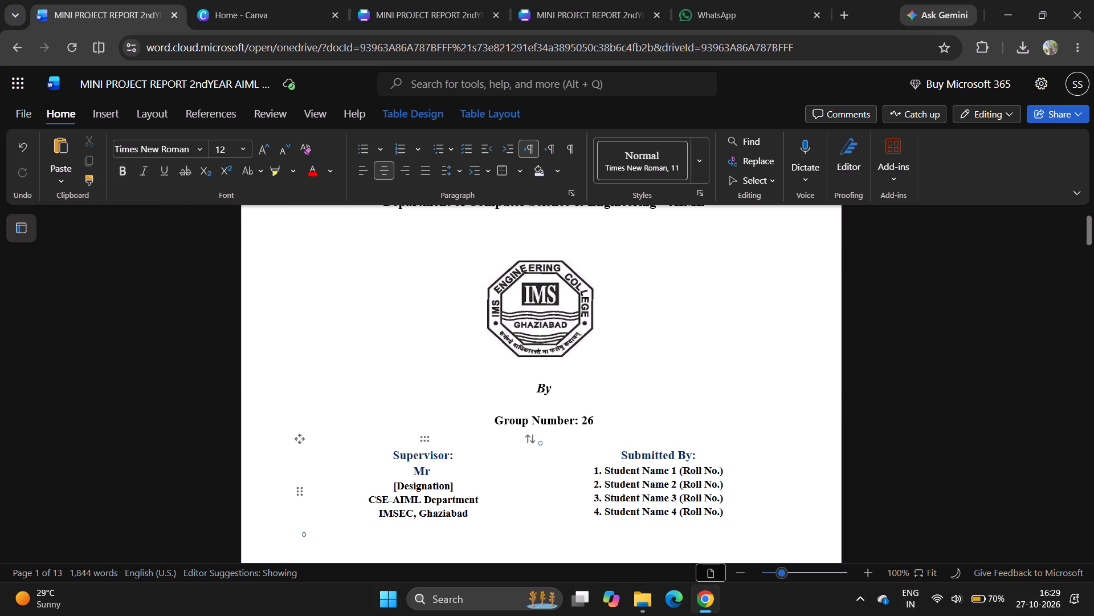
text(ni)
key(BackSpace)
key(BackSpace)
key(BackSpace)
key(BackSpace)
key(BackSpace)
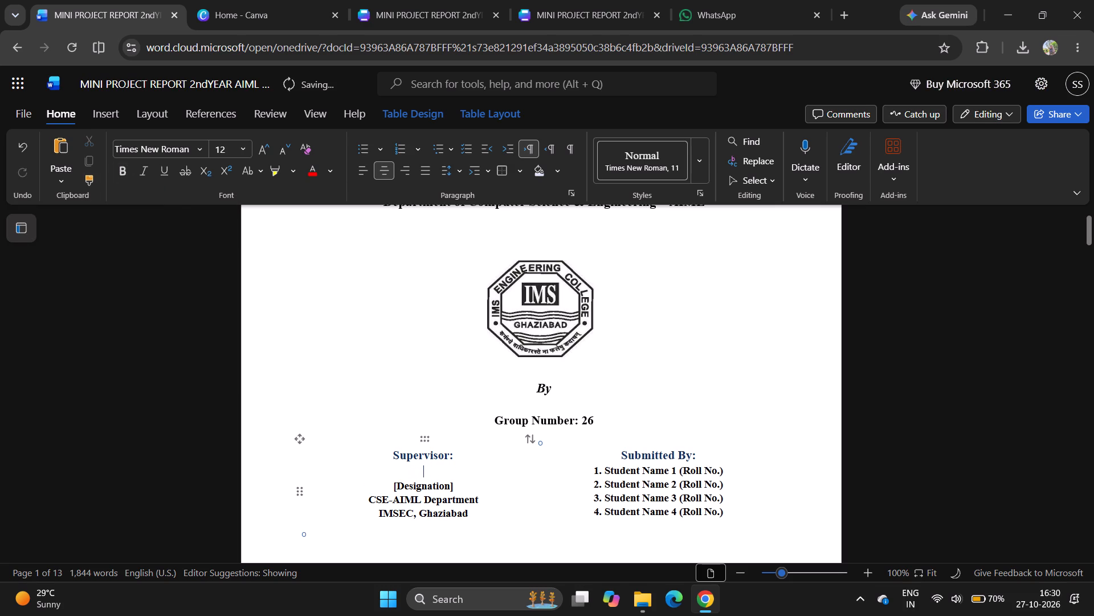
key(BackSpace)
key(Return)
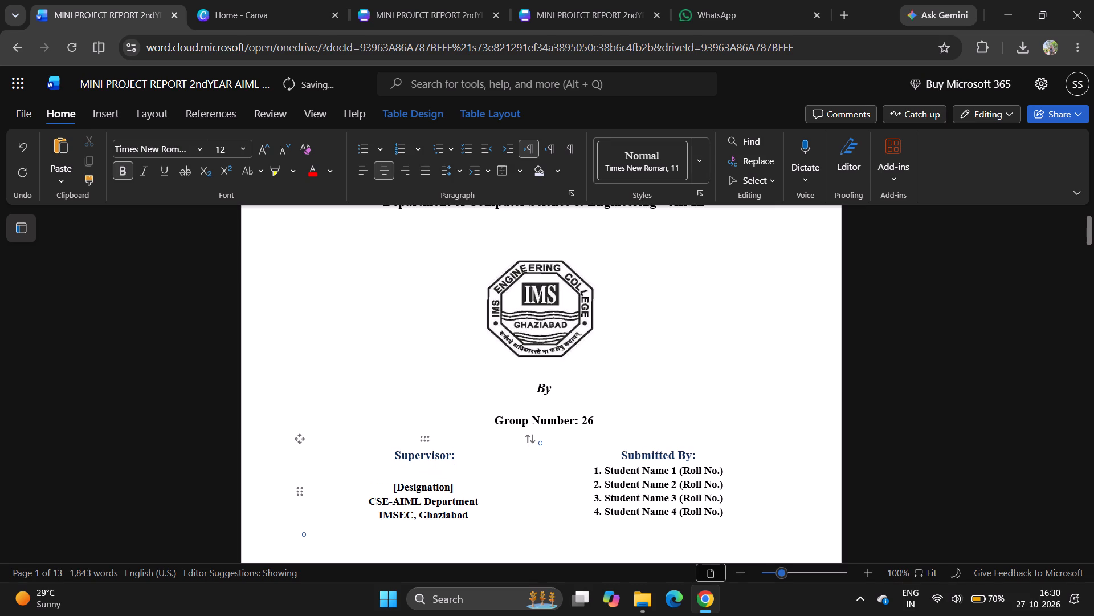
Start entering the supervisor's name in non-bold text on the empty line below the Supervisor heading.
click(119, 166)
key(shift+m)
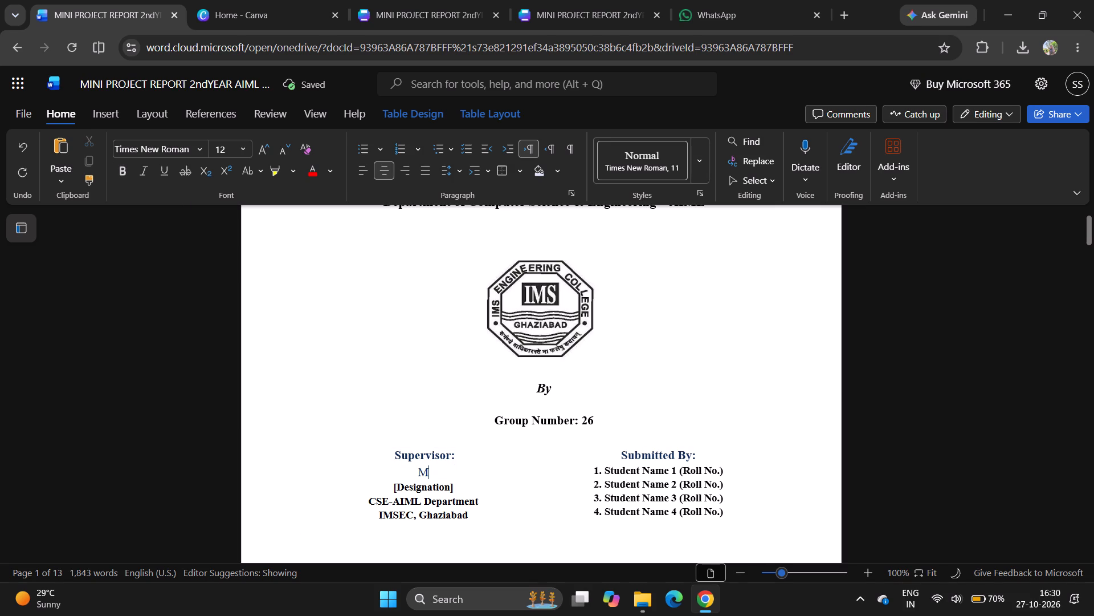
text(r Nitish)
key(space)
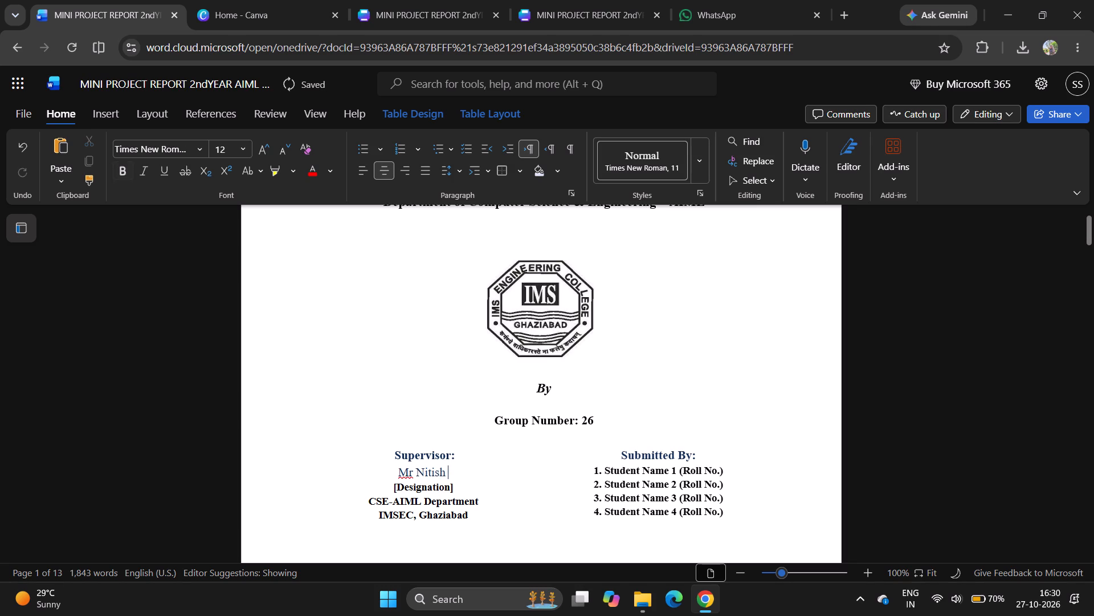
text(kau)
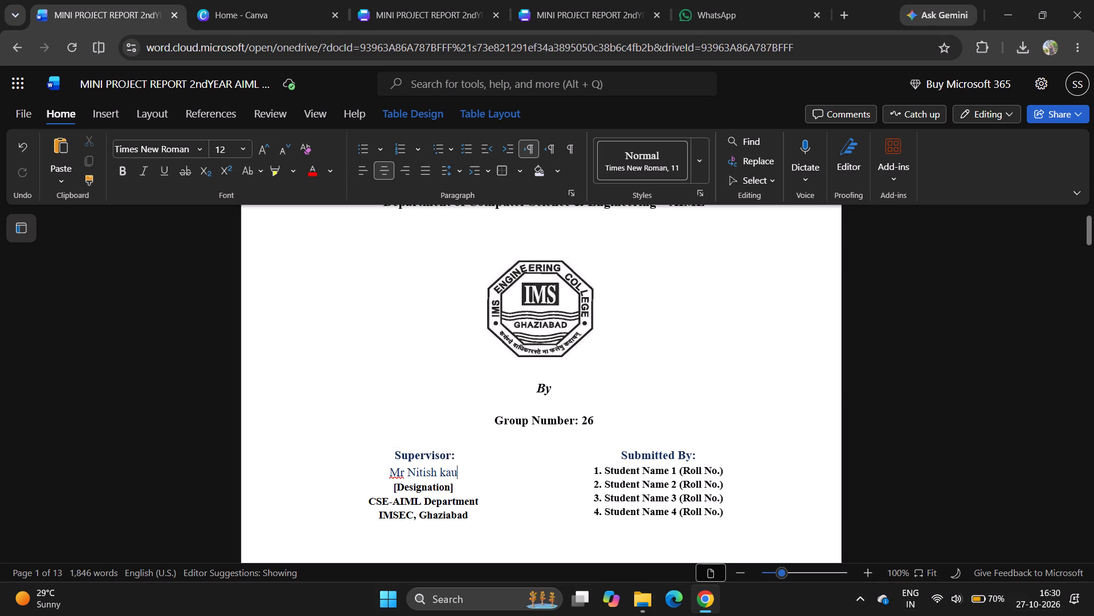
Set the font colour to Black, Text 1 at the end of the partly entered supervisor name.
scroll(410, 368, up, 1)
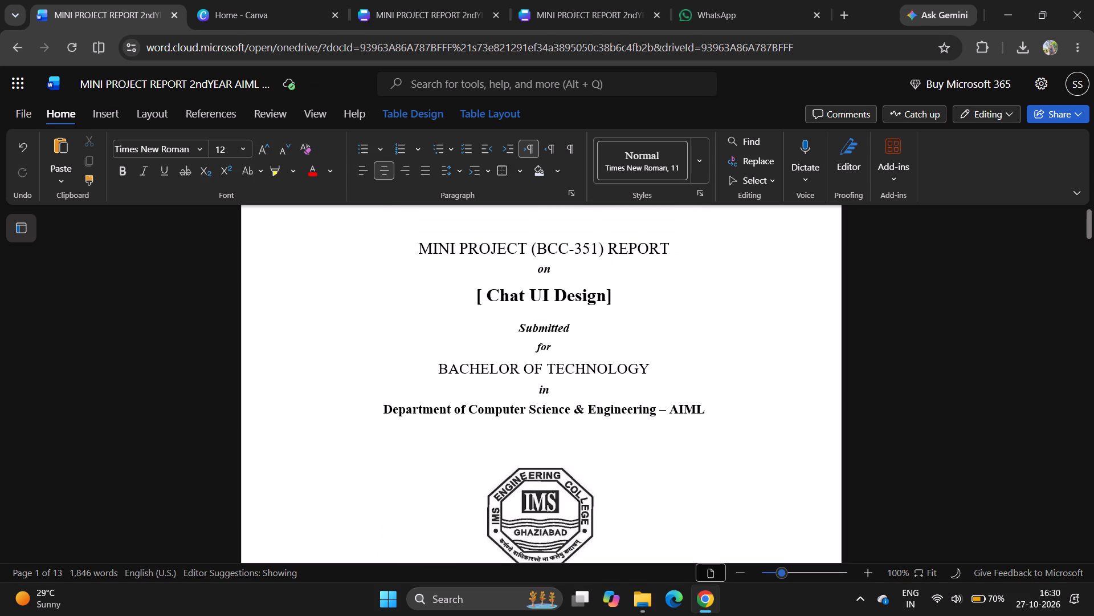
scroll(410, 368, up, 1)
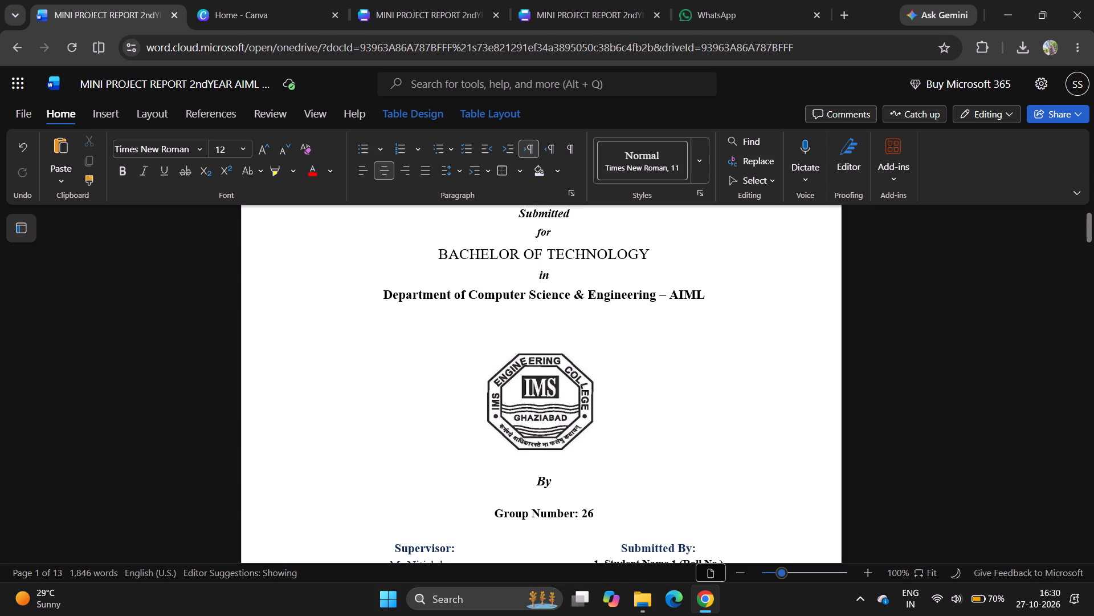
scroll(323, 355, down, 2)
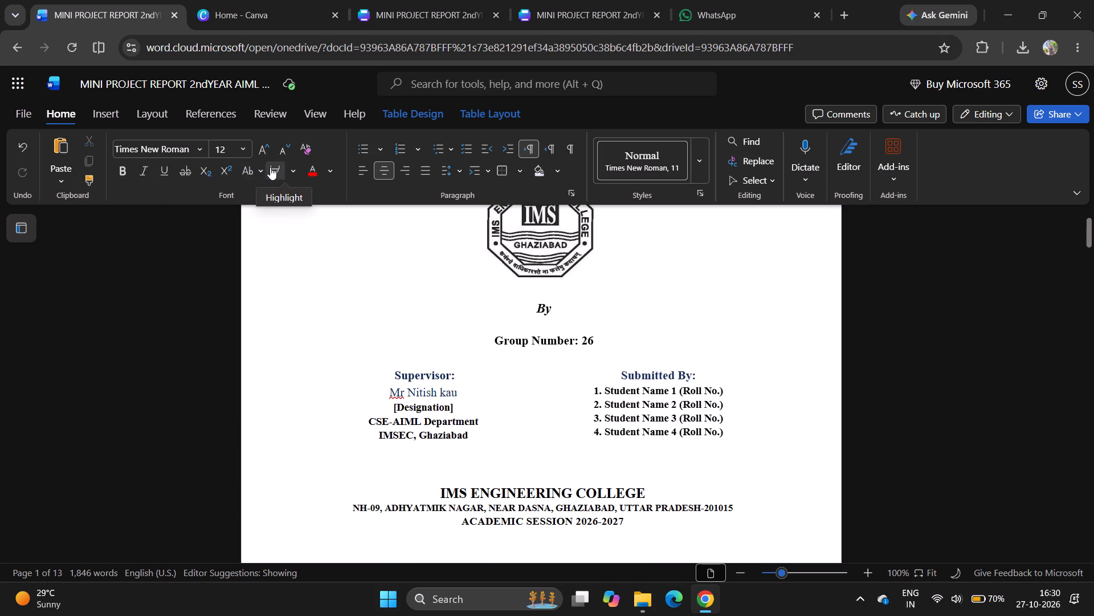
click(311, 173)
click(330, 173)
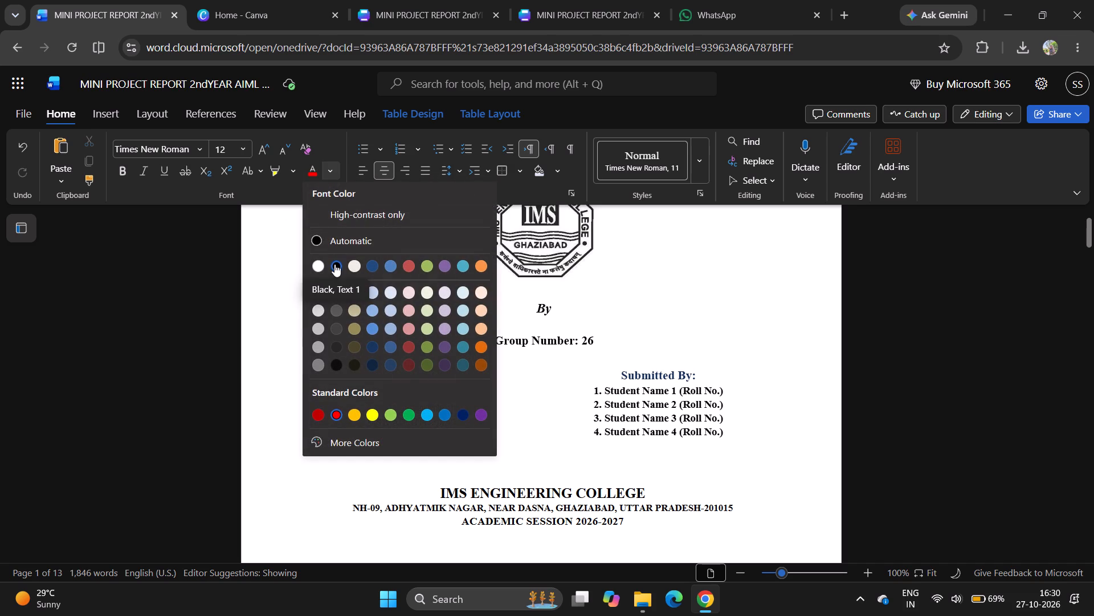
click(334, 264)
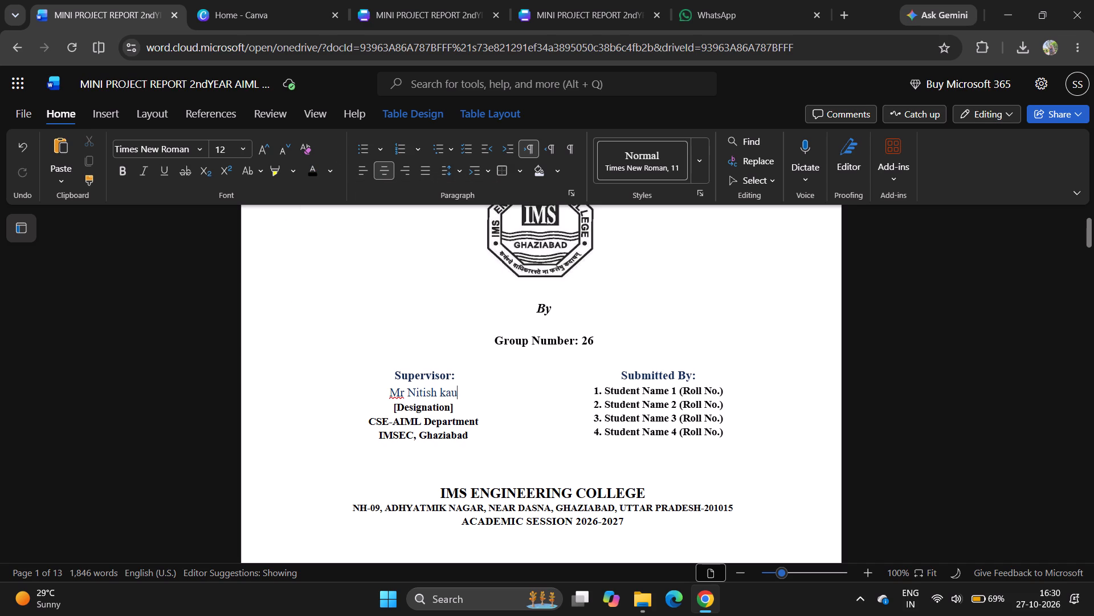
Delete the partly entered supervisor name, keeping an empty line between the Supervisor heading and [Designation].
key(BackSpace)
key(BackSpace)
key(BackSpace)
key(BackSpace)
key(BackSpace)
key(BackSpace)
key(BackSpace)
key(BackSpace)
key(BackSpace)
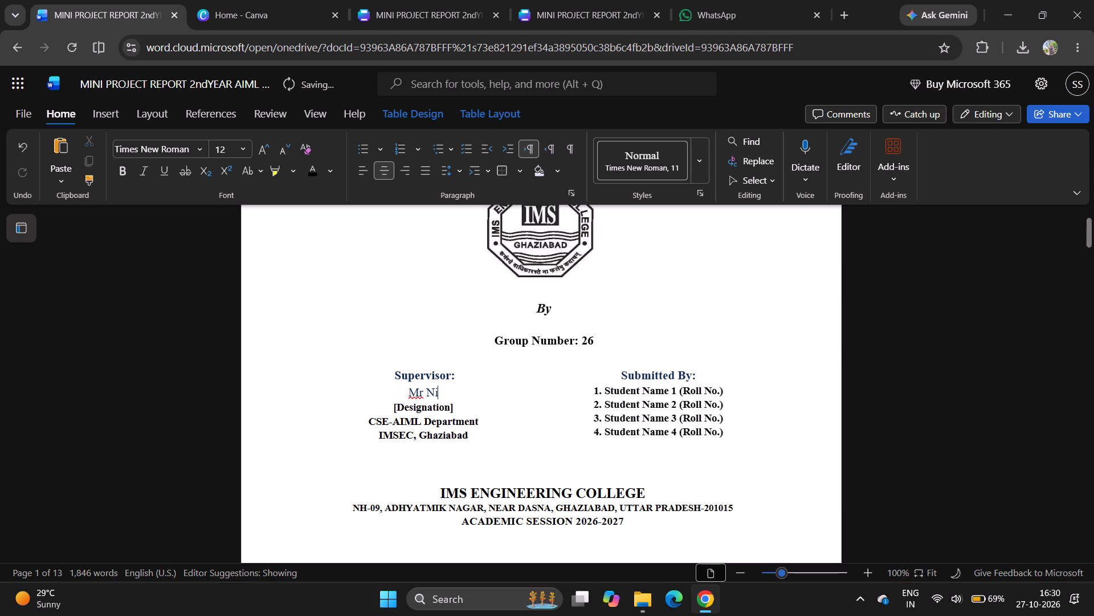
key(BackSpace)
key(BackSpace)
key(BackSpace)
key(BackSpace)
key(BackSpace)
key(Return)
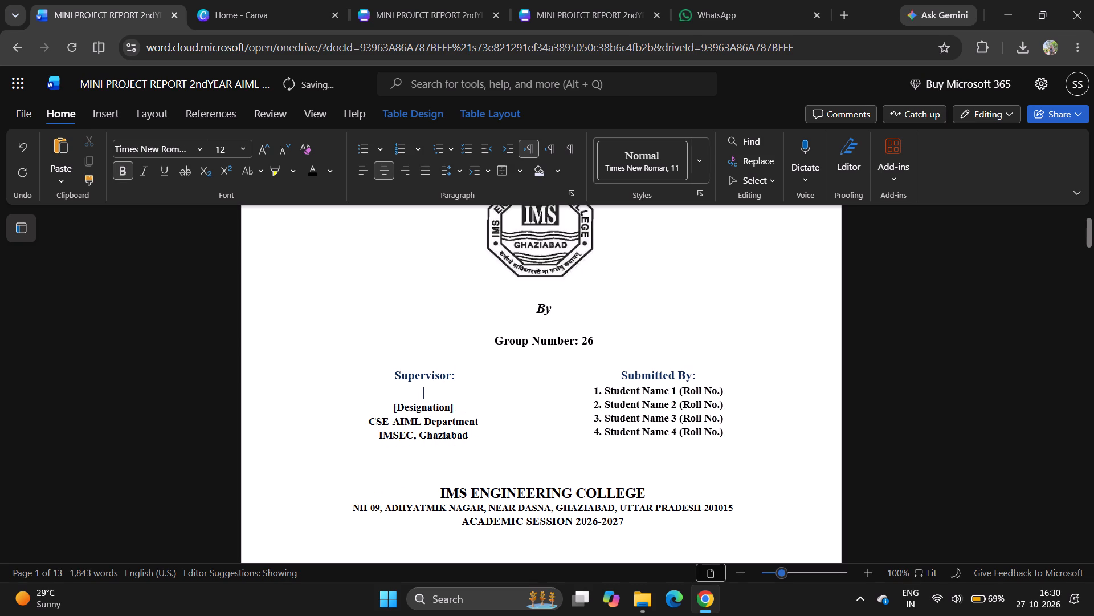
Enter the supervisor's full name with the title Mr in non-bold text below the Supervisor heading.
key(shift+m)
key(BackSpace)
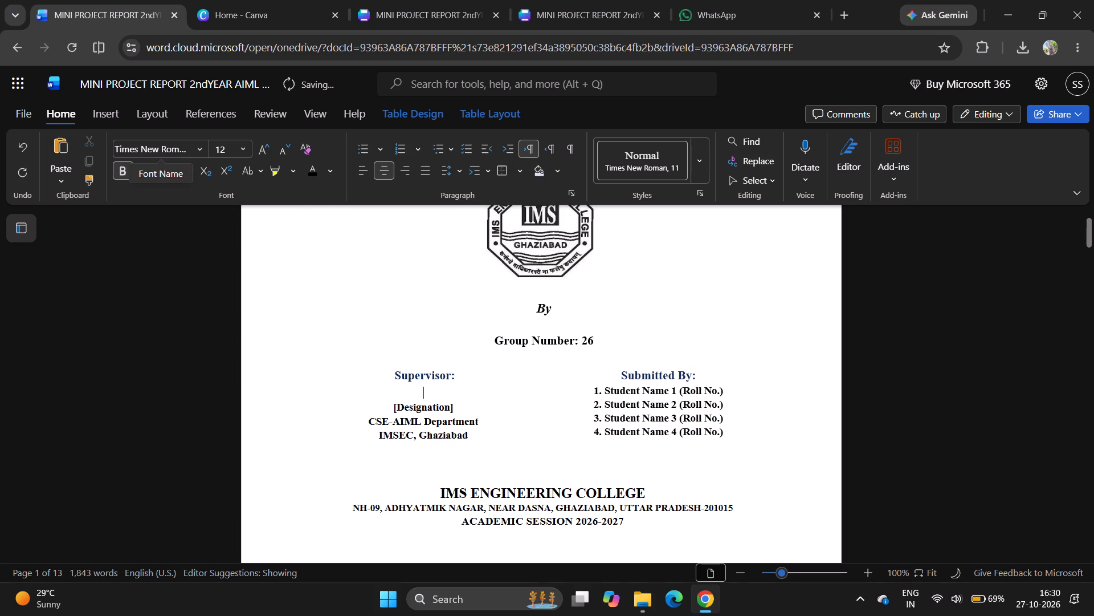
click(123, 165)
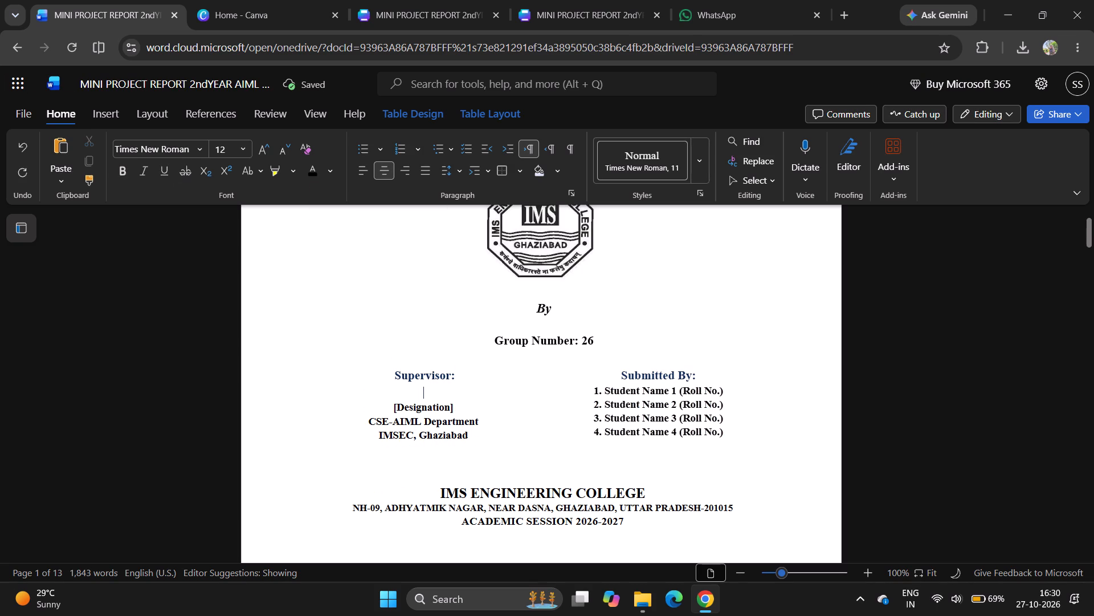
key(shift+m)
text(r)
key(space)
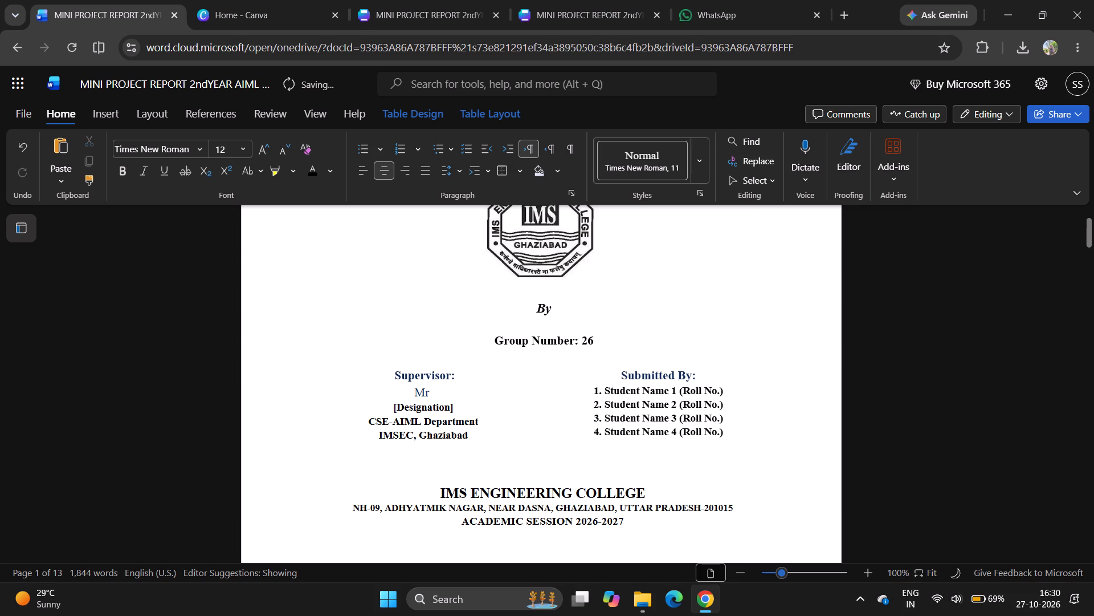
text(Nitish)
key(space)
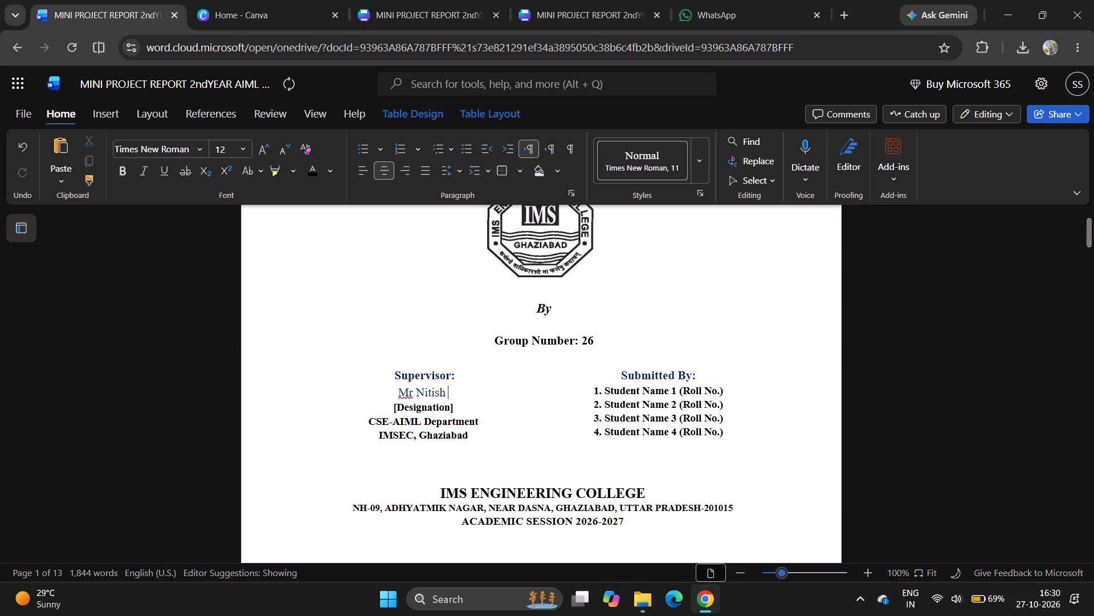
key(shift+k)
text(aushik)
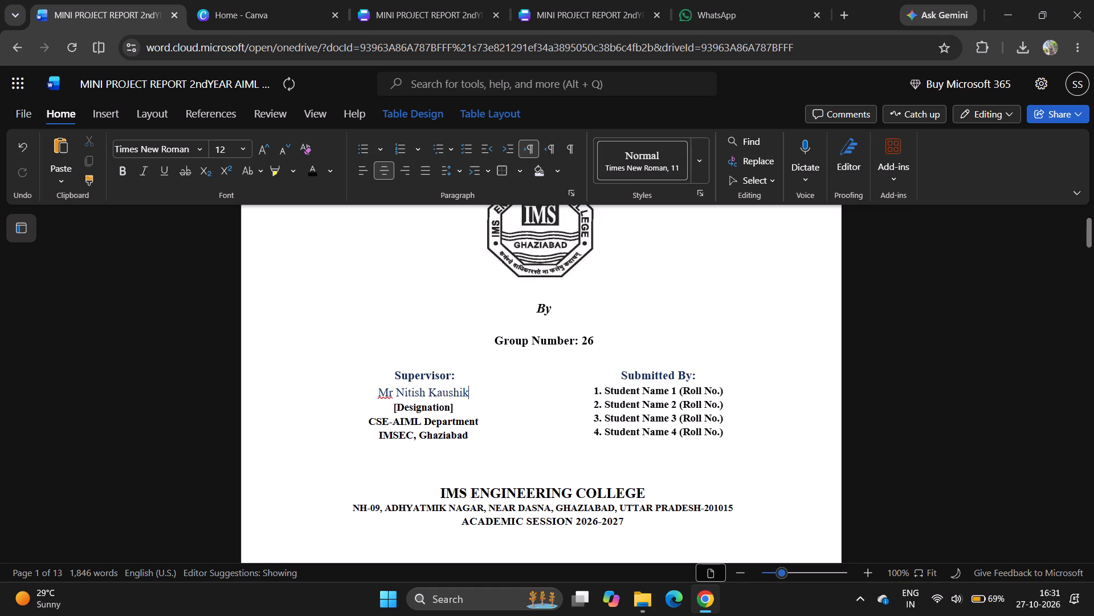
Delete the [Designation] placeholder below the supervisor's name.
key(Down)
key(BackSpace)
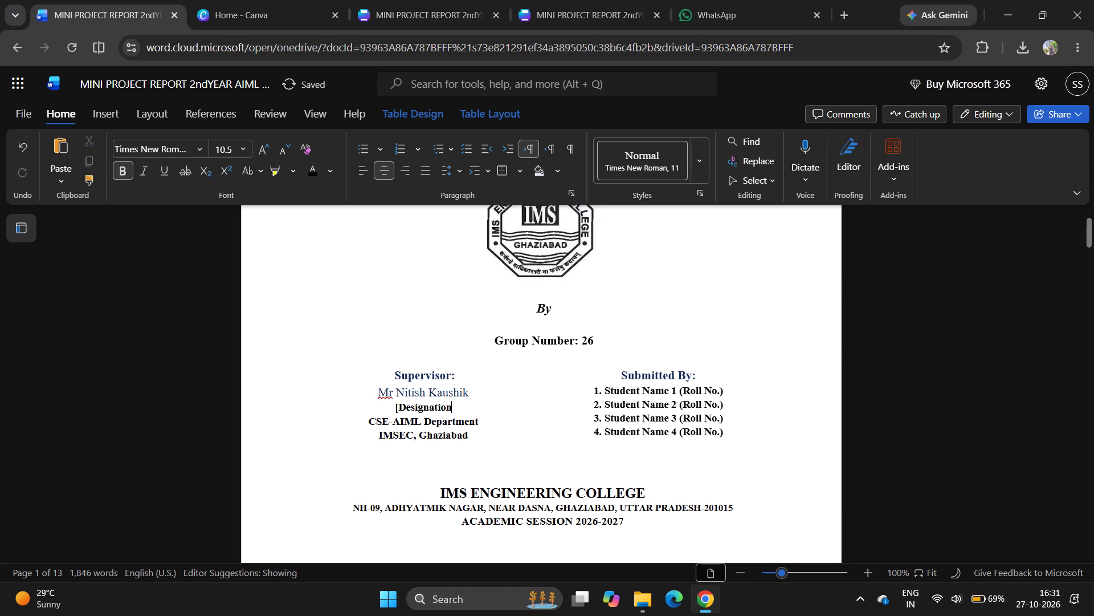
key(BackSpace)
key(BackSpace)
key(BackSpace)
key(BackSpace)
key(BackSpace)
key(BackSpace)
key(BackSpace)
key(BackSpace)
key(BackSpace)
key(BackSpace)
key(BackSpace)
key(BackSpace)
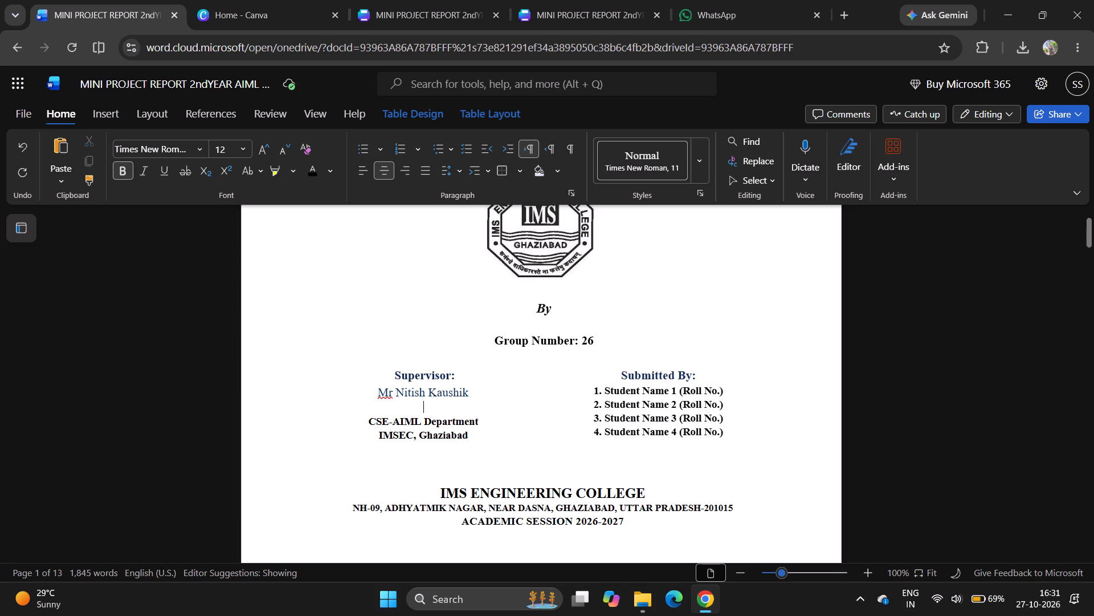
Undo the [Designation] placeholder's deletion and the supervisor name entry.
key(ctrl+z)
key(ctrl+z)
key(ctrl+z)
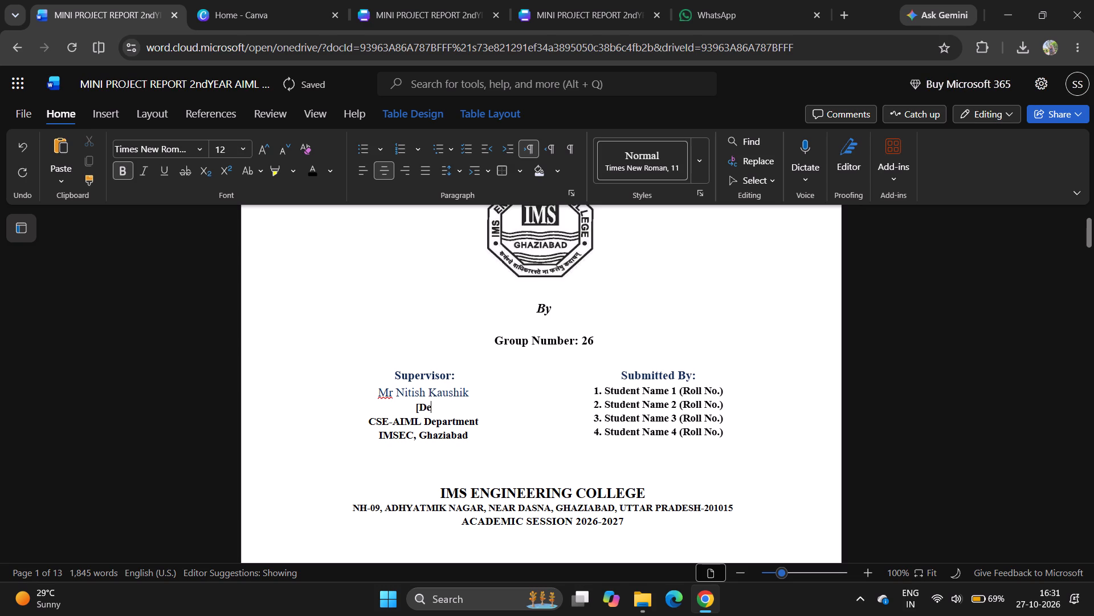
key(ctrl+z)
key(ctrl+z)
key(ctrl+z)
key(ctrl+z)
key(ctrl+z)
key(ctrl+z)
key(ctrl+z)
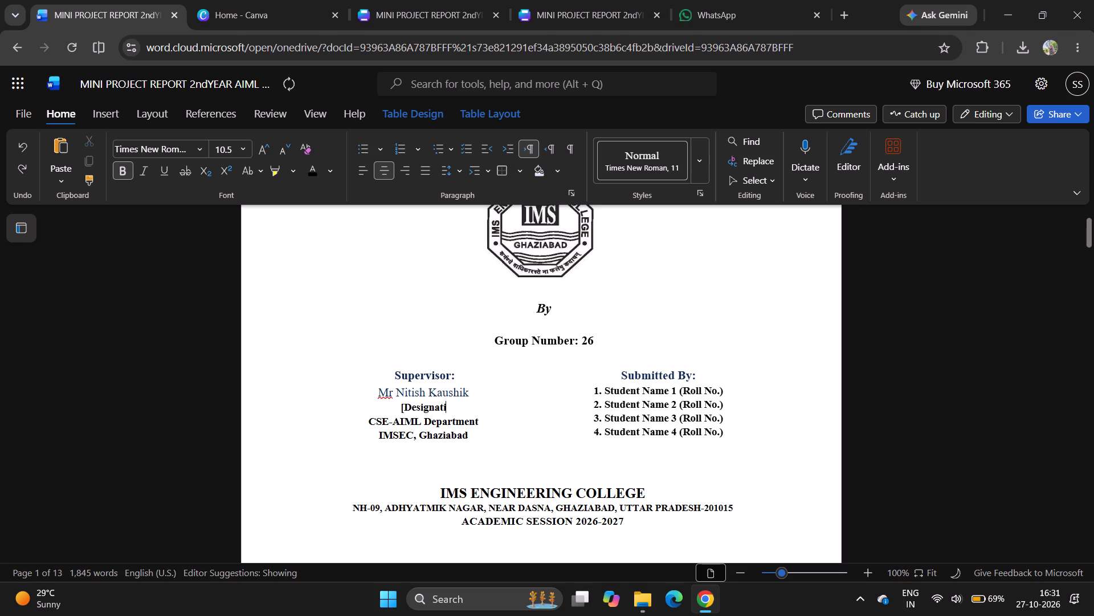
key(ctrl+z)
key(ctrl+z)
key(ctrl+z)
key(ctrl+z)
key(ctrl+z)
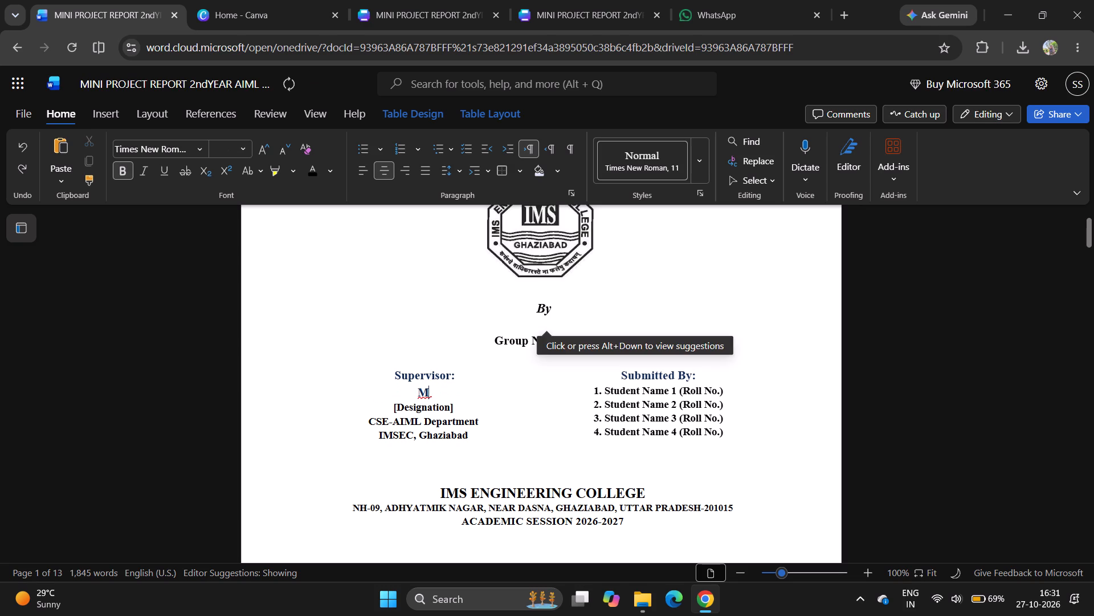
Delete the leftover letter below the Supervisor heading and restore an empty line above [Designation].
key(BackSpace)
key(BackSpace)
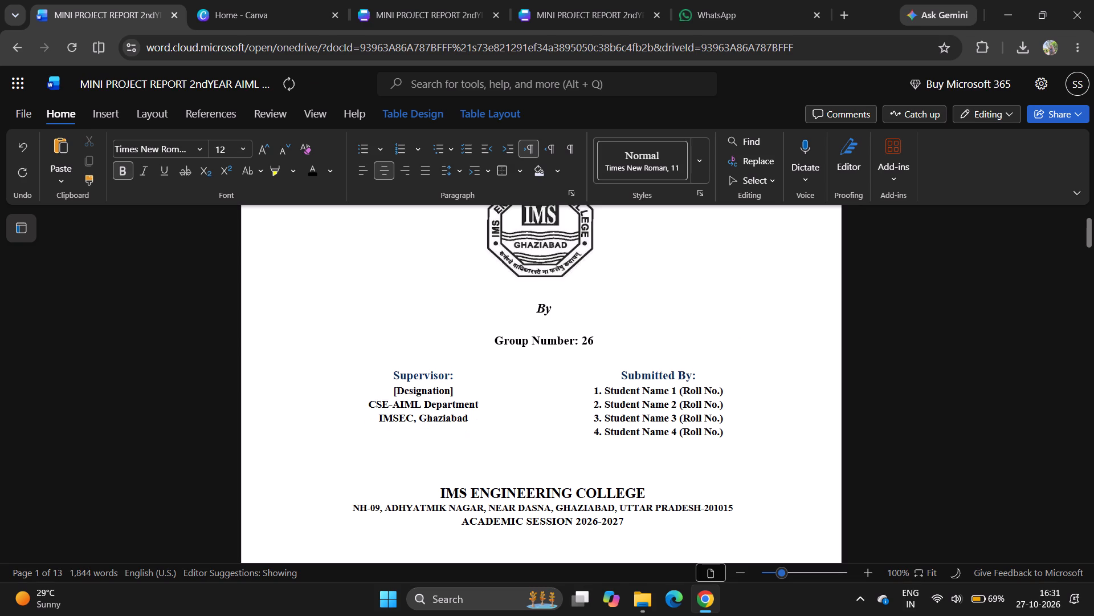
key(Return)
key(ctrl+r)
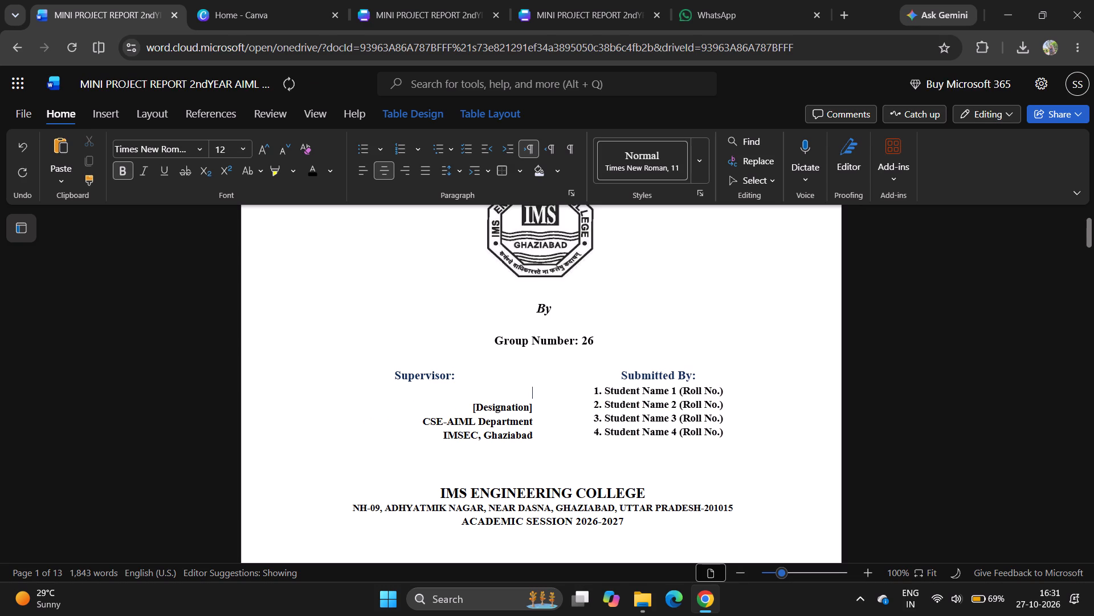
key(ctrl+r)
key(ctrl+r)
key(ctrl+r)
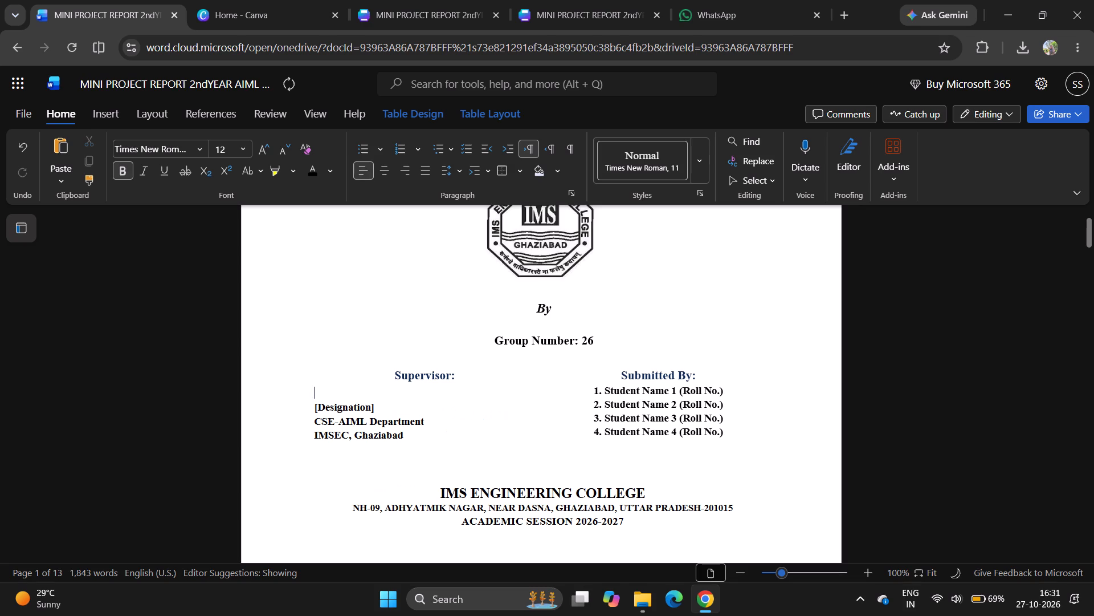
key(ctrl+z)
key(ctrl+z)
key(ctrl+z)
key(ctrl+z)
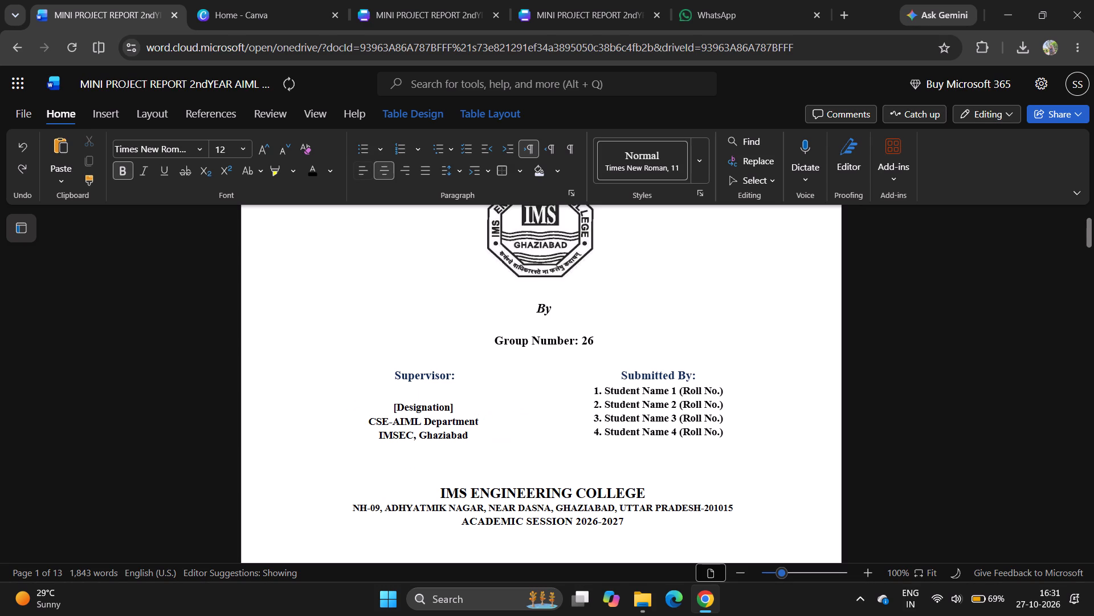
Enter the supervisor's full name with the title Mr in non-bold text on the empty line below the Supervisor heading.
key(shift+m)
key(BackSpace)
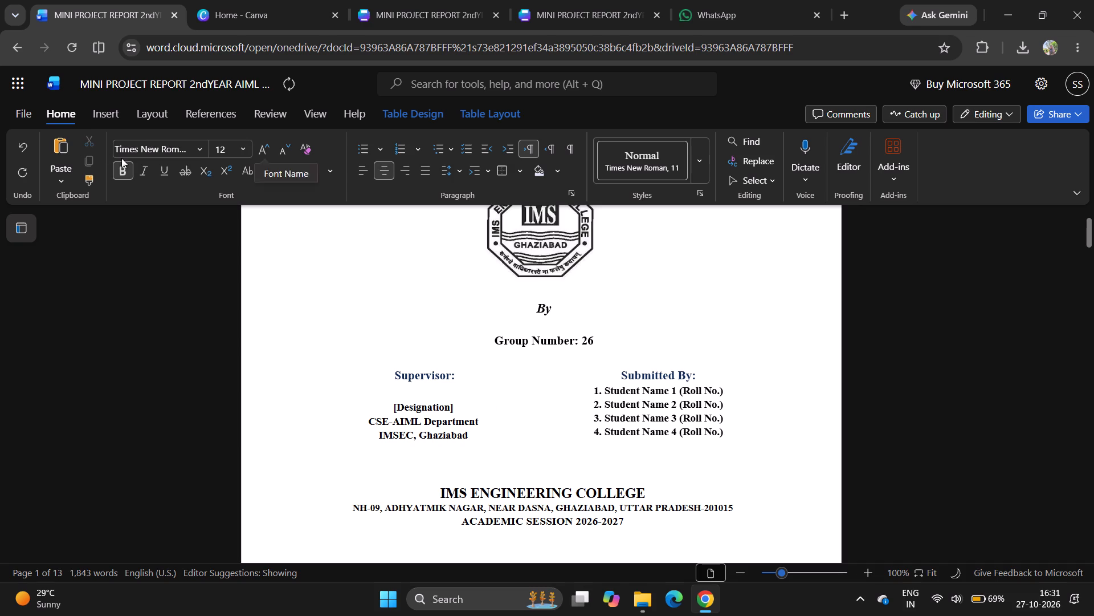
click(123, 163)
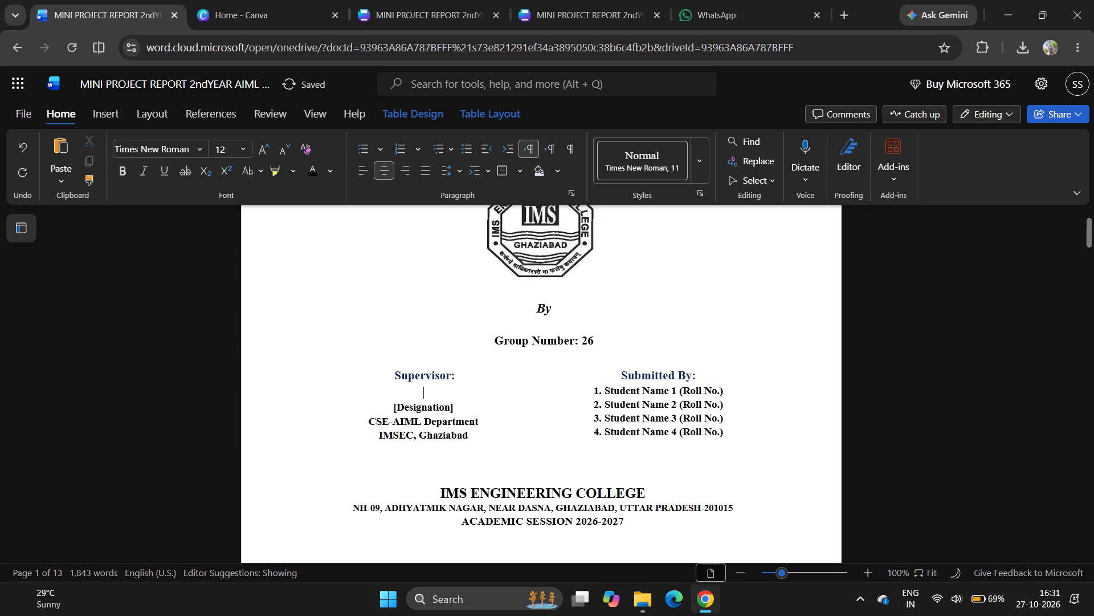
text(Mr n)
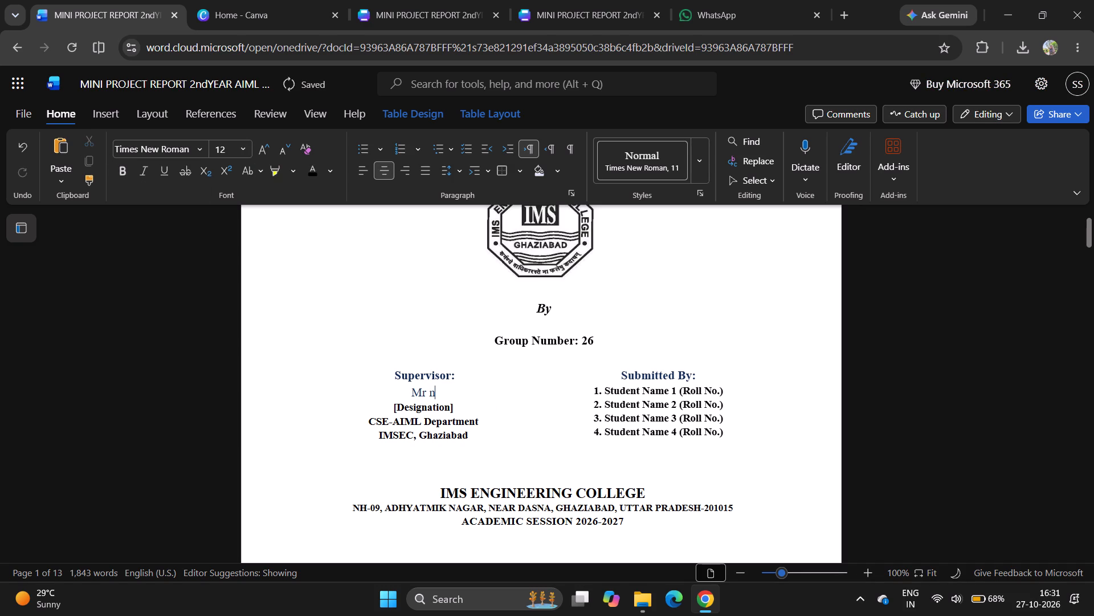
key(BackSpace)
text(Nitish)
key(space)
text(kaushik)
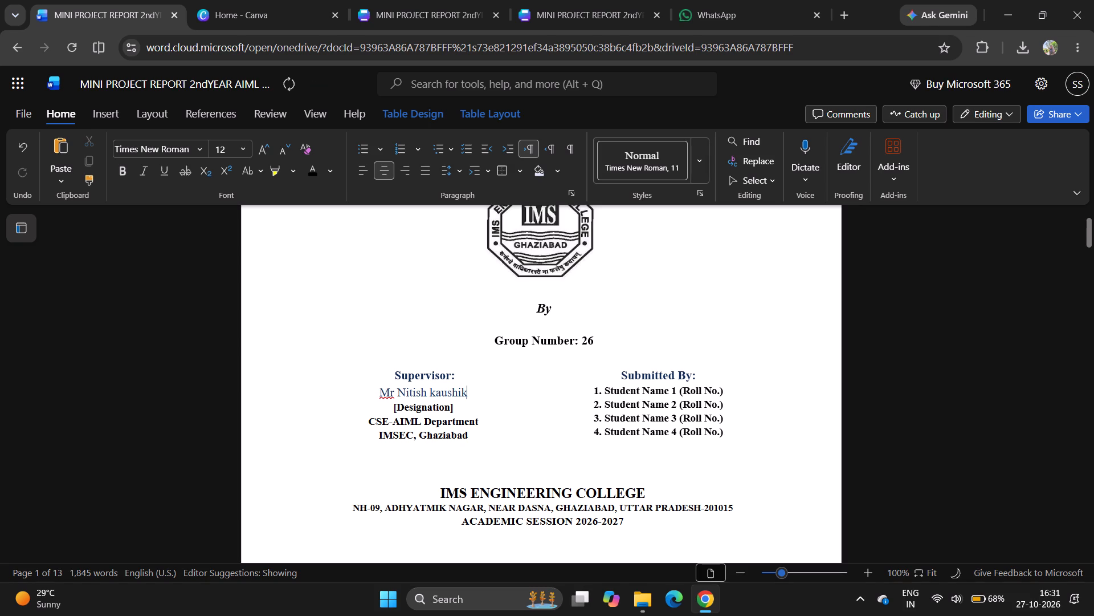
Capitalise the first letter of the supervisor's surname below the Supervisor heading.
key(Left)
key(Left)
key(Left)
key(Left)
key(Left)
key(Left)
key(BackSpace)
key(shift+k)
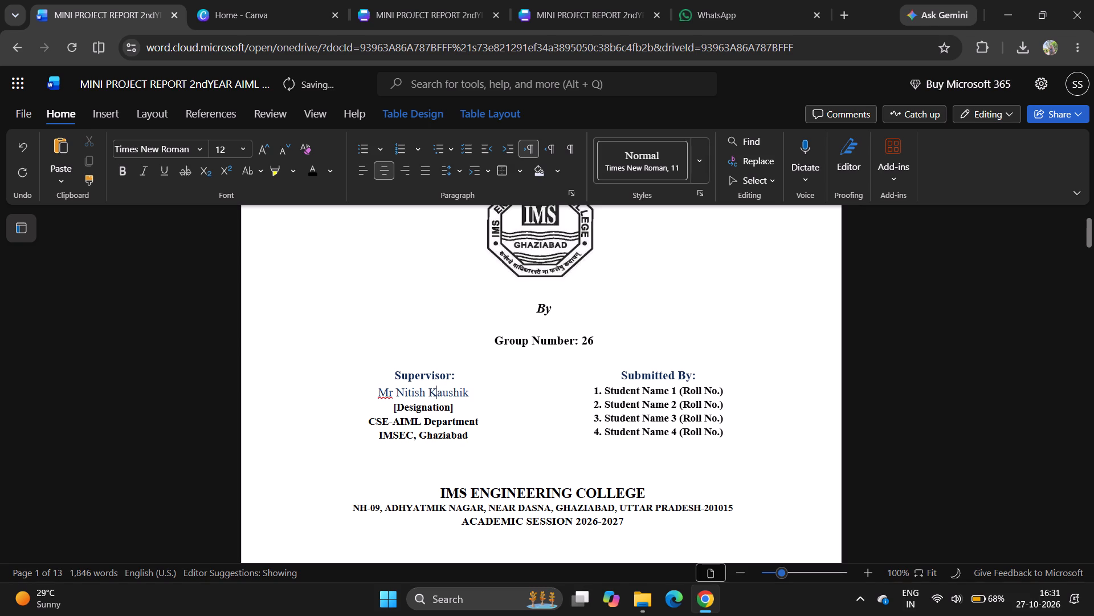
Delete the word Designation below the supervisor's name, keeping the square brackets.
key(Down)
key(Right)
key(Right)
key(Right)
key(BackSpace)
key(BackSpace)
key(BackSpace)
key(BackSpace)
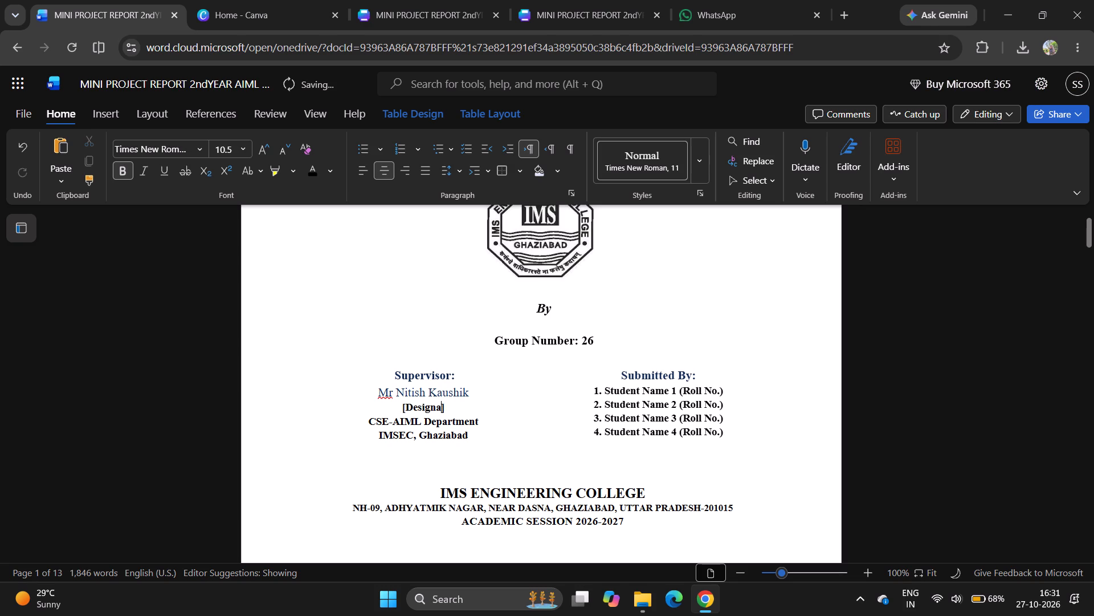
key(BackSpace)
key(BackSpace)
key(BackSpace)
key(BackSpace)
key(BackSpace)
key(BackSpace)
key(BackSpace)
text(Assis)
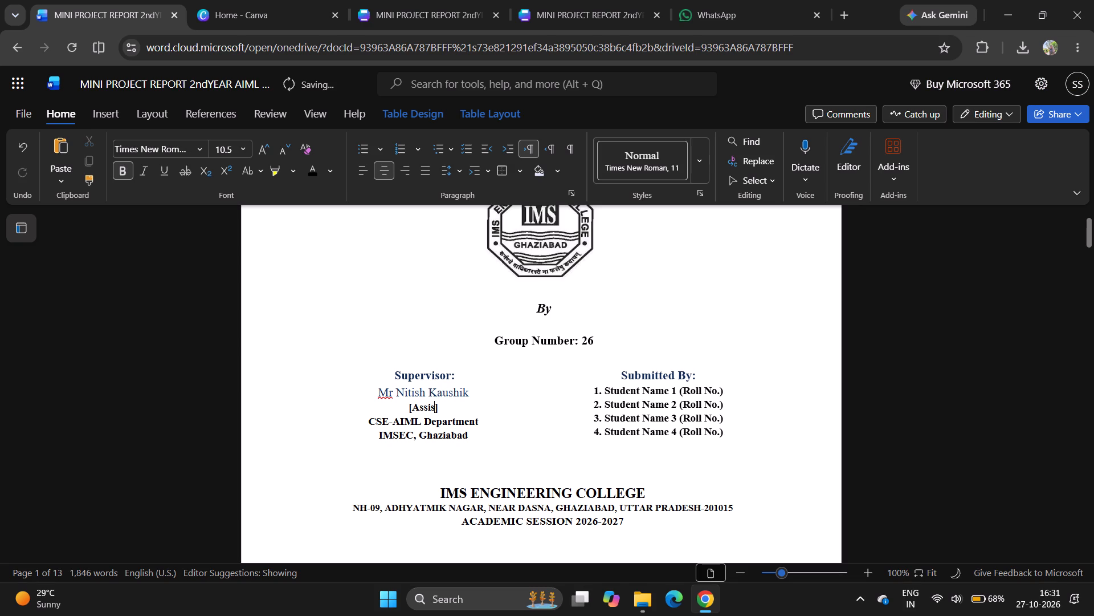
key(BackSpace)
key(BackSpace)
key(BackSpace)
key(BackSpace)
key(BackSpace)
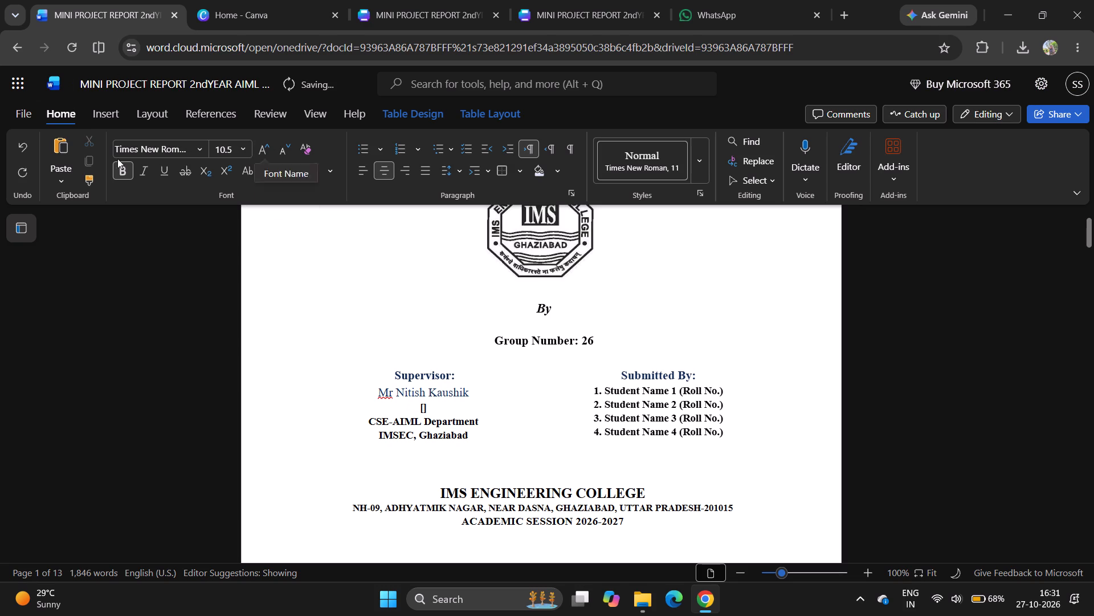
Enter Assistant Professor in non-bold text inside the square brackets below the supervisor's name.
click(120, 162)
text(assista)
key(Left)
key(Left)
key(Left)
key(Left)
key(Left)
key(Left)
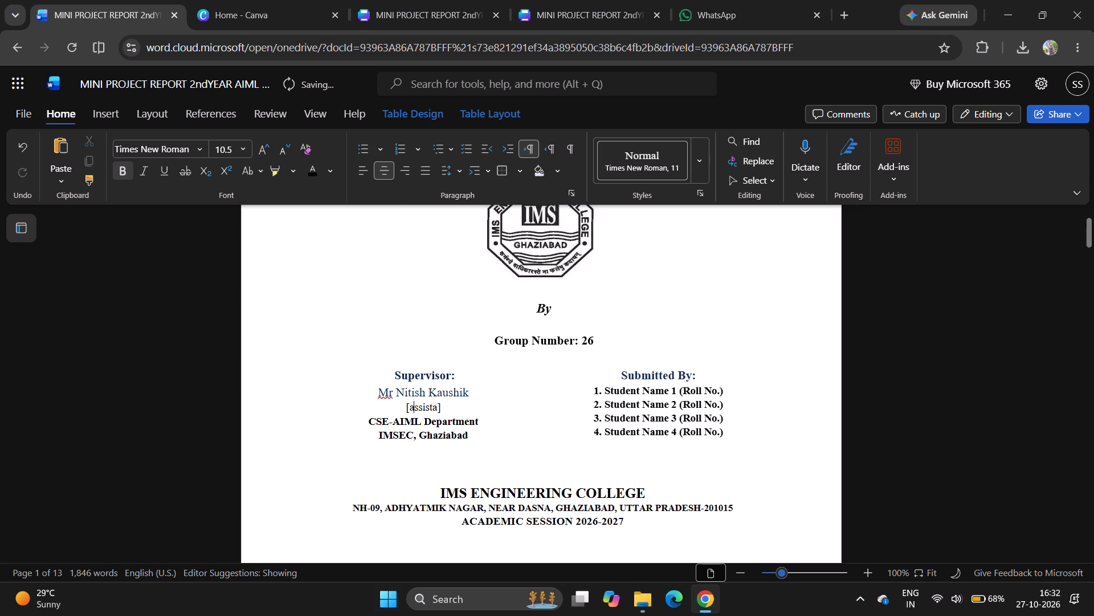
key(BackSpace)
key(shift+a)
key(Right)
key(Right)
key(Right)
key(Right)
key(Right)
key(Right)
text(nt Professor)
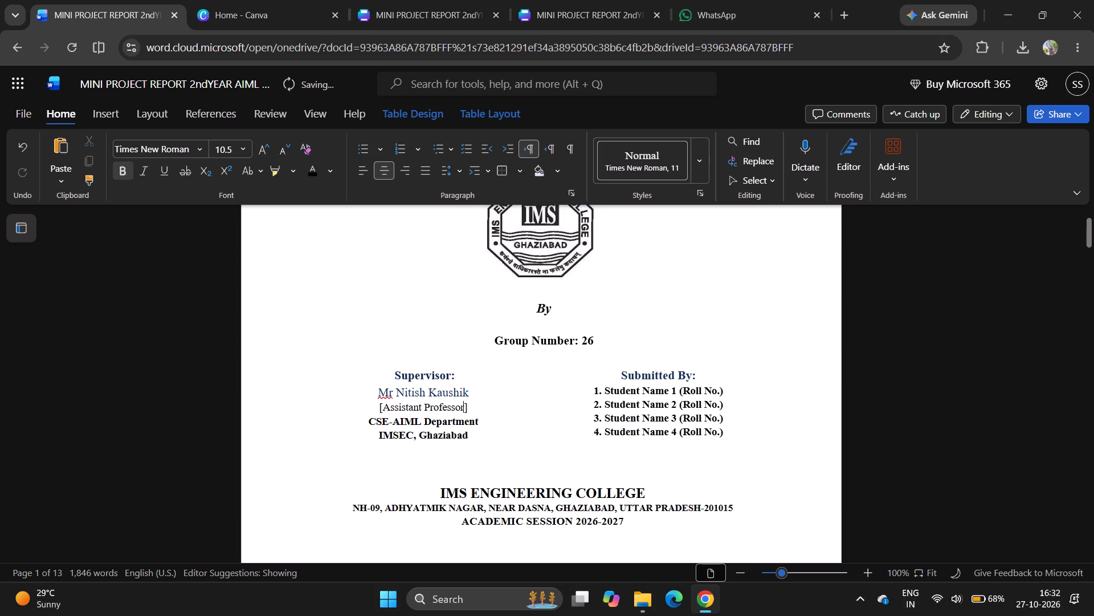
Remove the bold formatting from the CSE-AIML Department and IMSEC, Ghaziabad lines in the supervisor block.
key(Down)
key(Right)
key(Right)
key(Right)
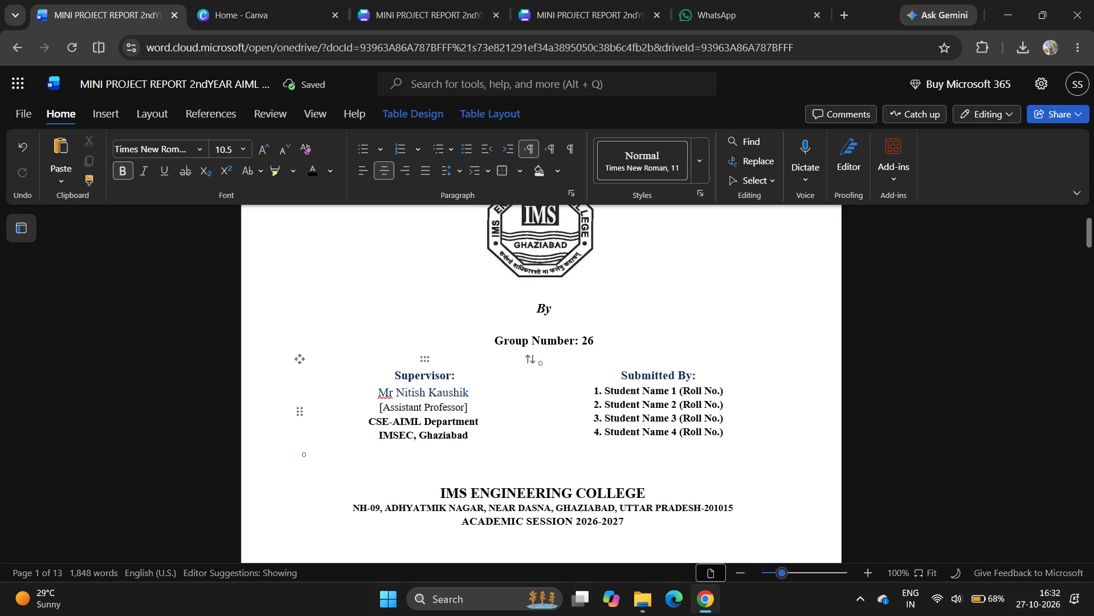
drag(476, 435, 373, 416)
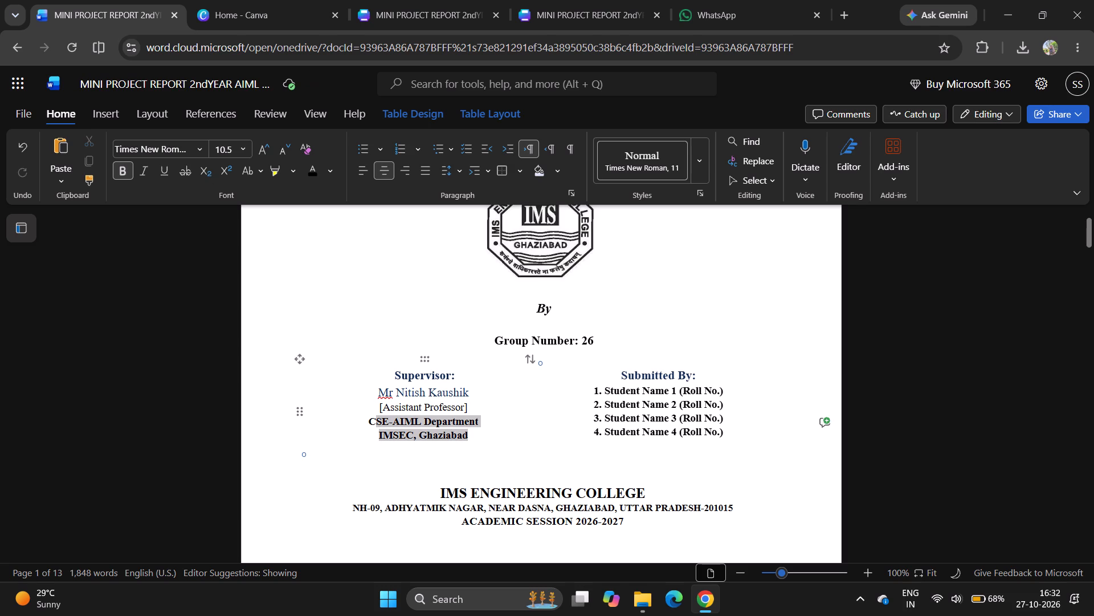
drag(373, 416, 365, 418)
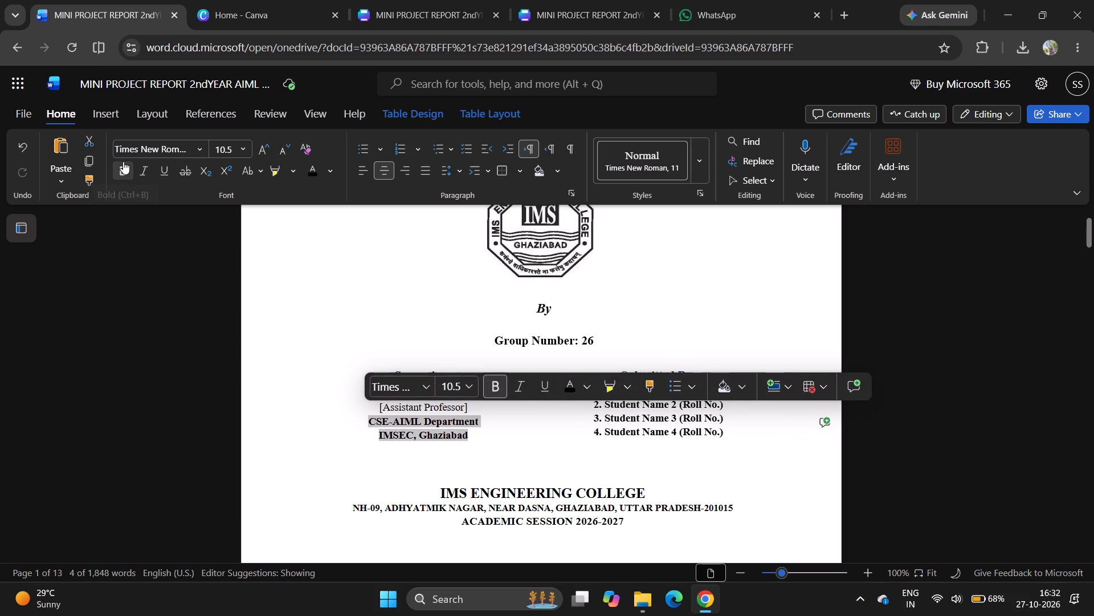
click(123, 161)
Replace the Student Name 1 (Roll No.) placeholder with the first student's name and roll number in non-bold text.
click(523, 387)
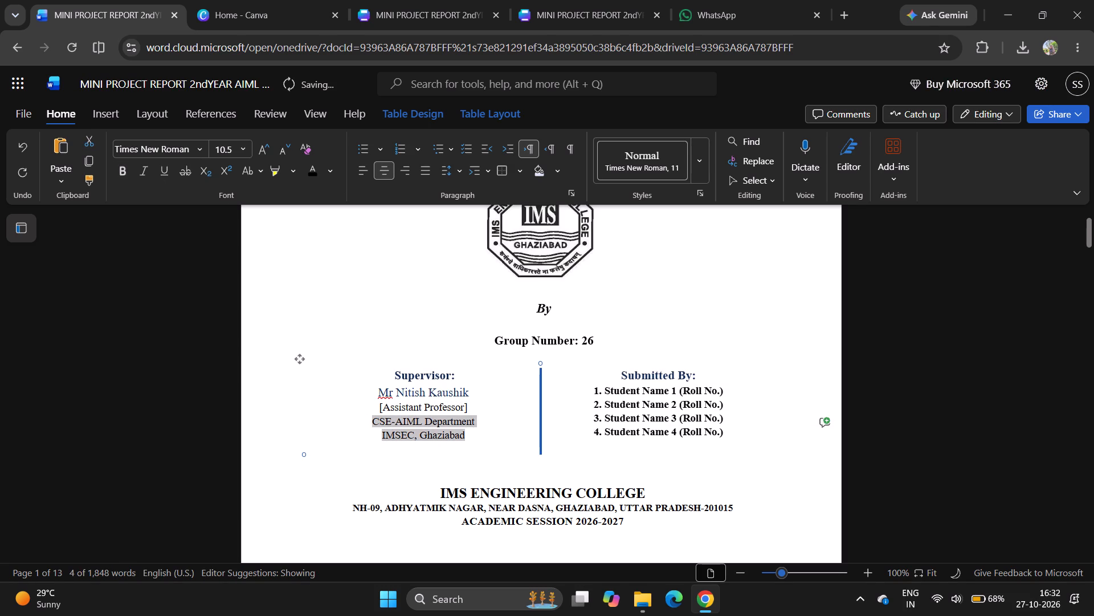
Delete the Student Name 1 (Roll No.) placeholder text under Submitted By, keeping the list number 1.
click(706, 524)
click(726, 396)
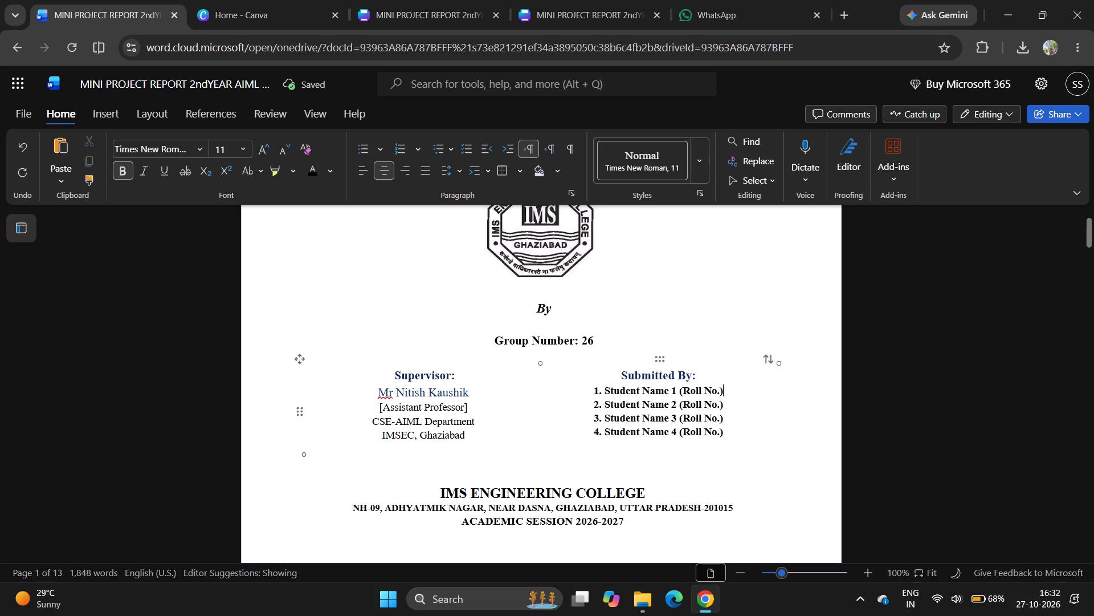
key(BackSpace)
key(BackSpace)
key(BackSpace)
key(BackSpace)
key(BackSpace)
key(BackSpace)
key(BackSpace)
key(BackSpace)
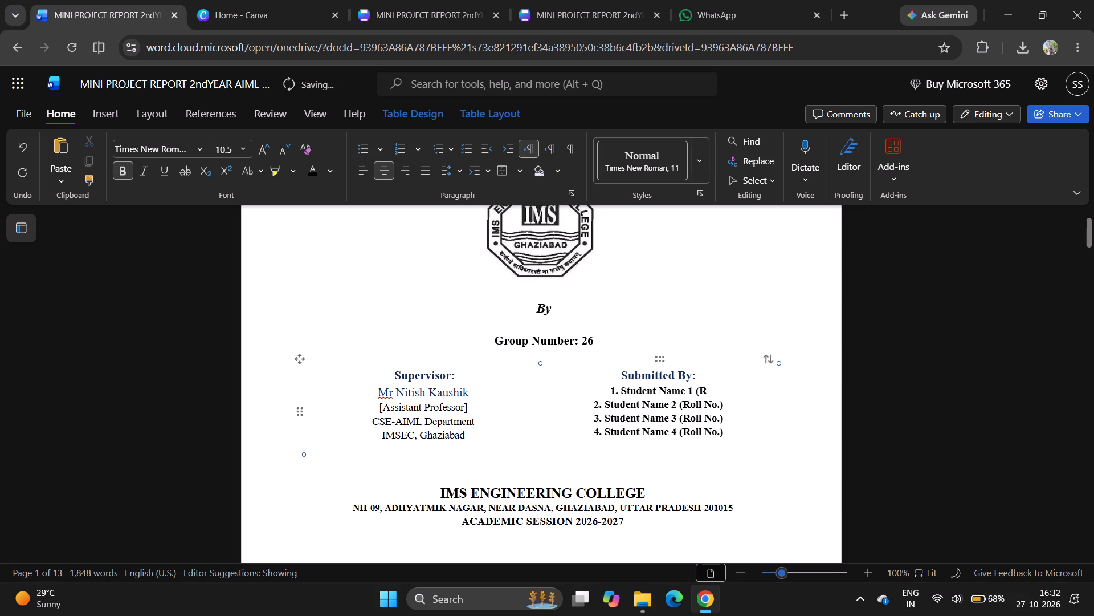
key(BackSpace)
key(BackSpace)
key(BackSpace)
key(BackSpace)
key(BackSpace)
key(BackSpace)
key(BackSpace)
key(BackSpace)
key(BackSpace)
key(BackSpace)
key(BackSpace)
key(BackSpace)
key(BackSpace)
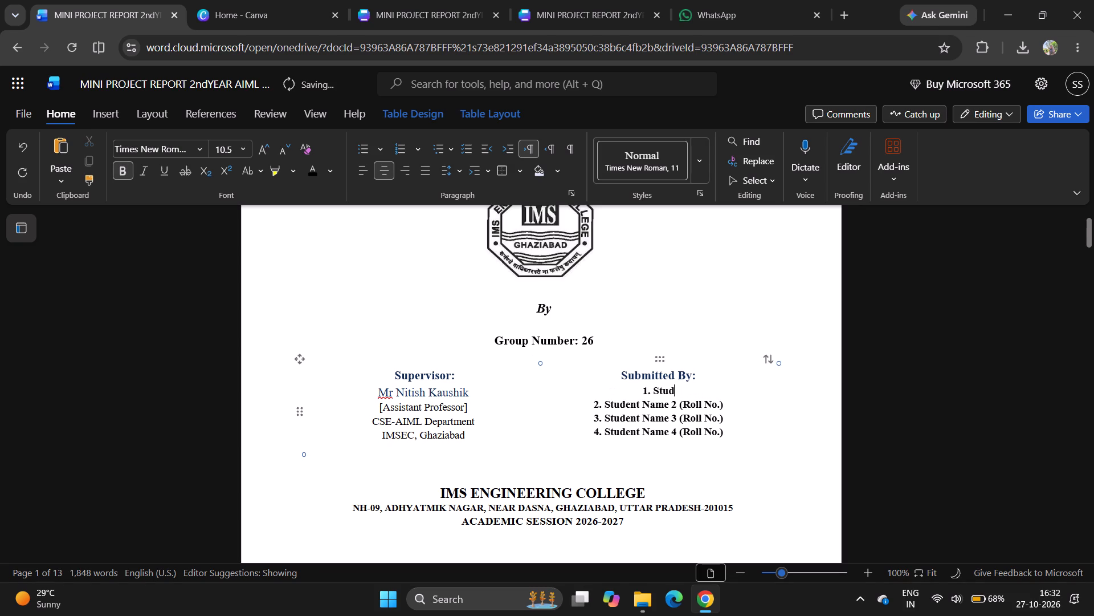
key(BackSpace)
key(BackSpace)
key(BackSpace)
key(BackSpace)
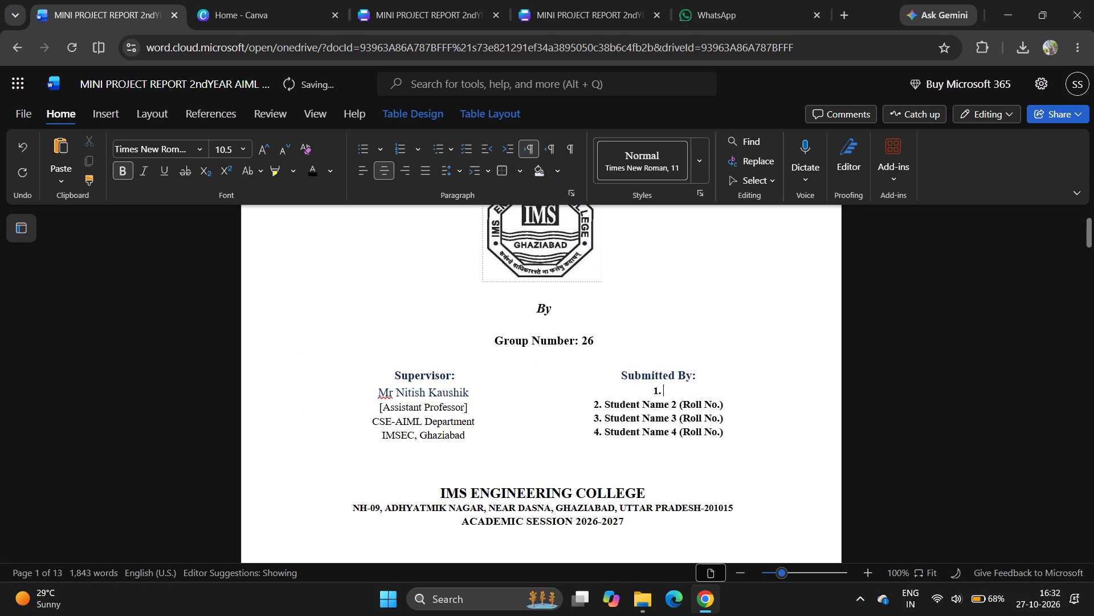
Enter the first student's name beside number 1 in non-bold text, followed by the student's roll number in parentheses.
click(121, 163)
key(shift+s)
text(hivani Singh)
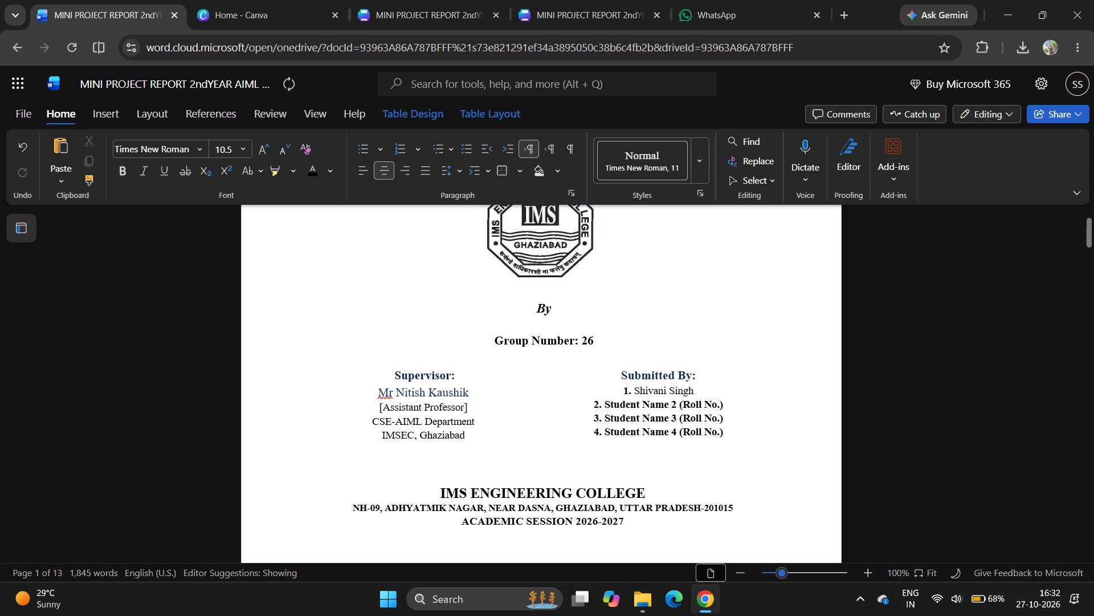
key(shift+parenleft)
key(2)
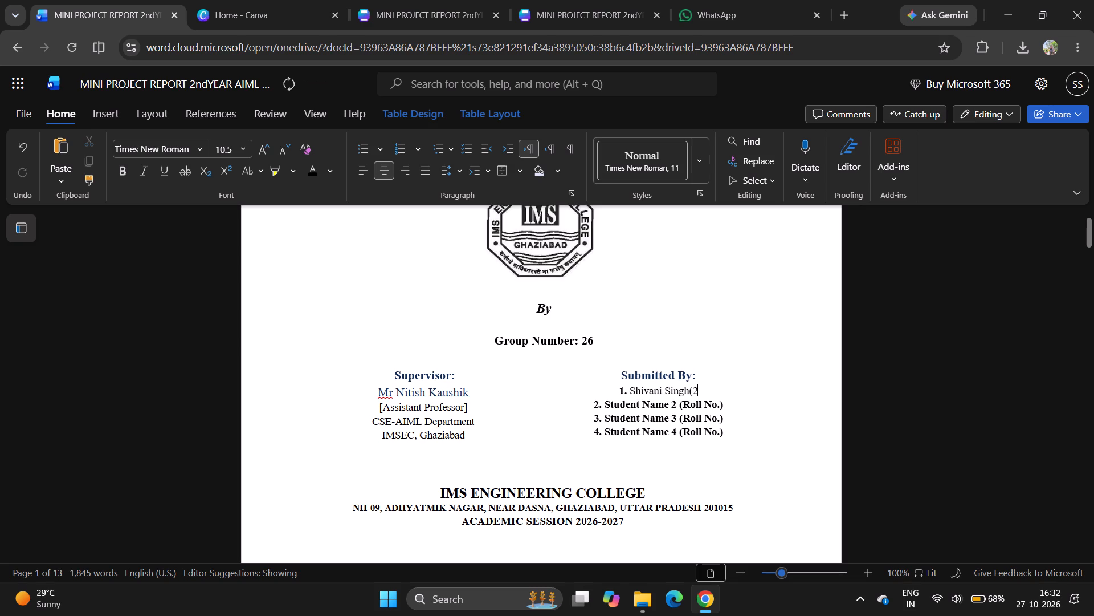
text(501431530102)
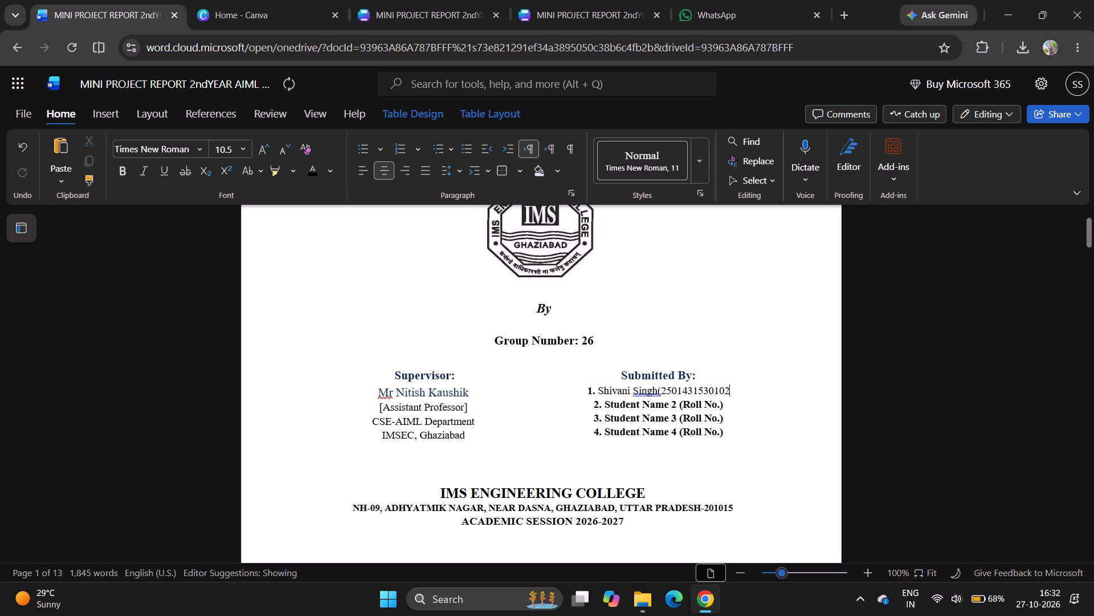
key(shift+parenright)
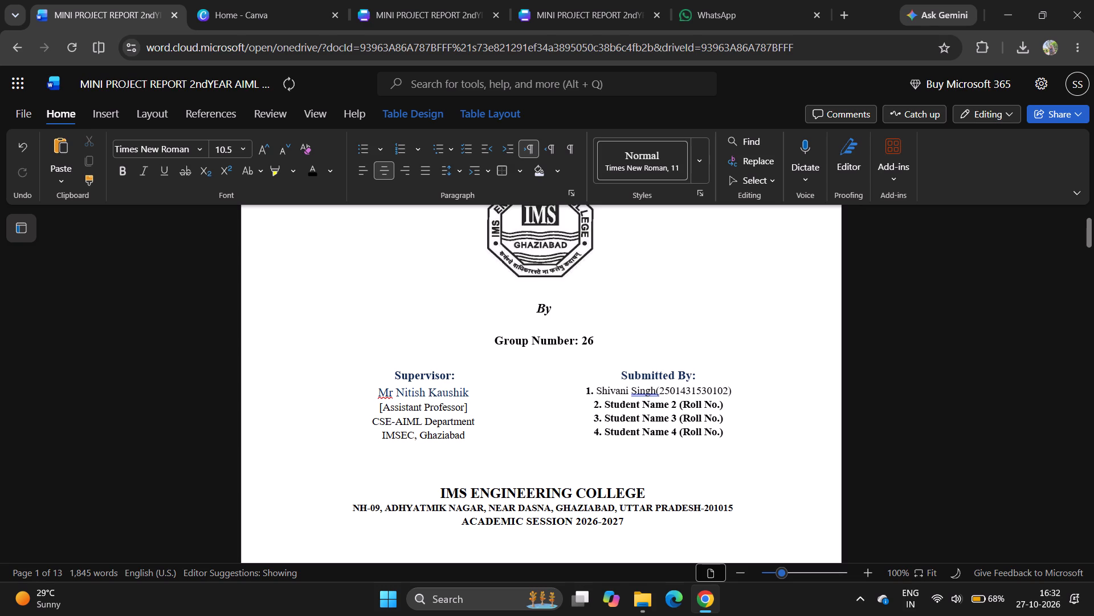
Delete the Student Name 2 (Roll No.) placeholder under Submitted By, keeping the list number 2.
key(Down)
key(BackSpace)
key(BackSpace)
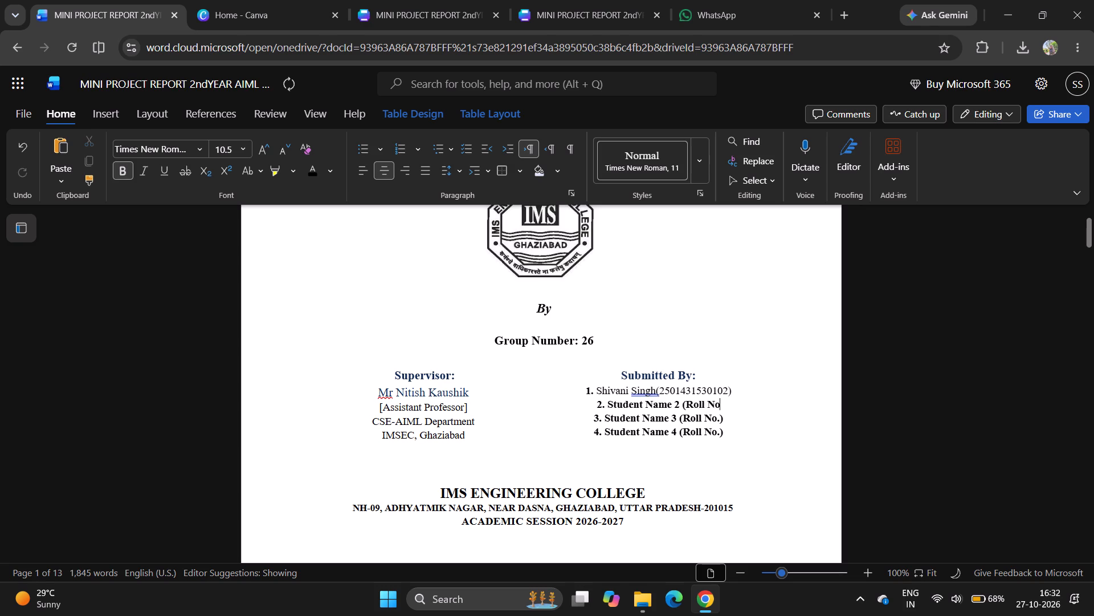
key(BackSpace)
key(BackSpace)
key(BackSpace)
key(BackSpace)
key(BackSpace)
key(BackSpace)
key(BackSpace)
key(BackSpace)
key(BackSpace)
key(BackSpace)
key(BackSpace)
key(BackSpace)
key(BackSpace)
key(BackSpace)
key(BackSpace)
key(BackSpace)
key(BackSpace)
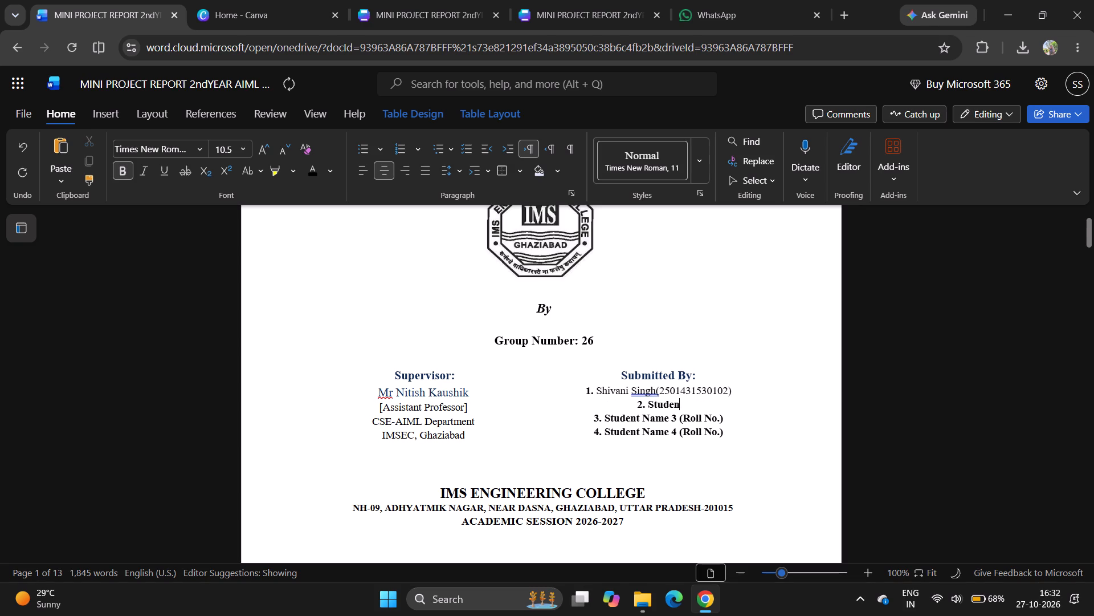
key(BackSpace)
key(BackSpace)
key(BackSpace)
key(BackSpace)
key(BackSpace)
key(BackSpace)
Enter the second student's name with the roll number in parentheses as non-bold text after list number 2.
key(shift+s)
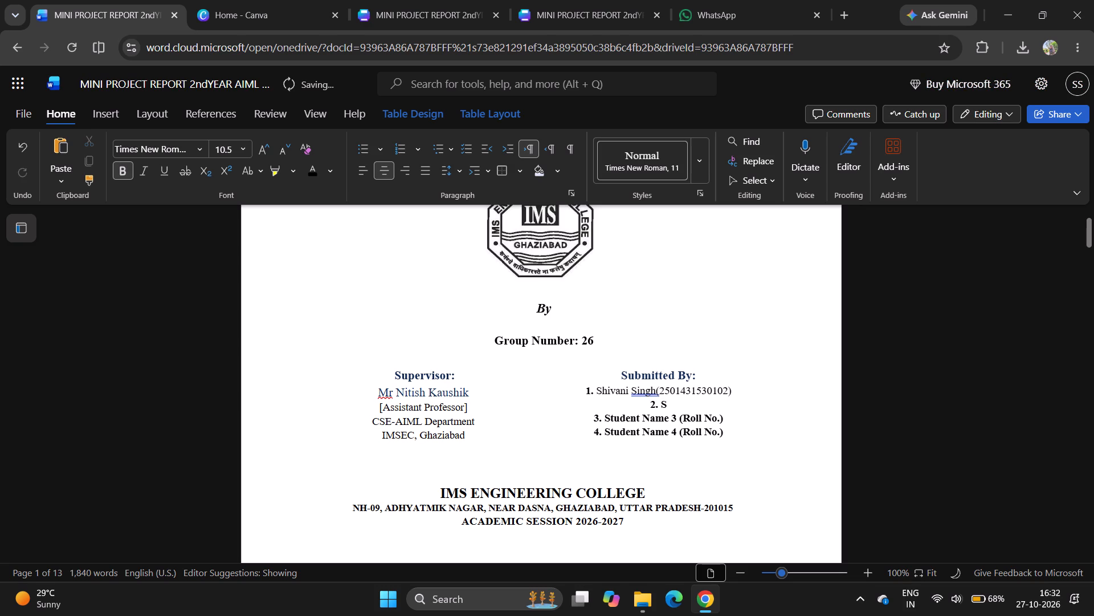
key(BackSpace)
click(121, 167)
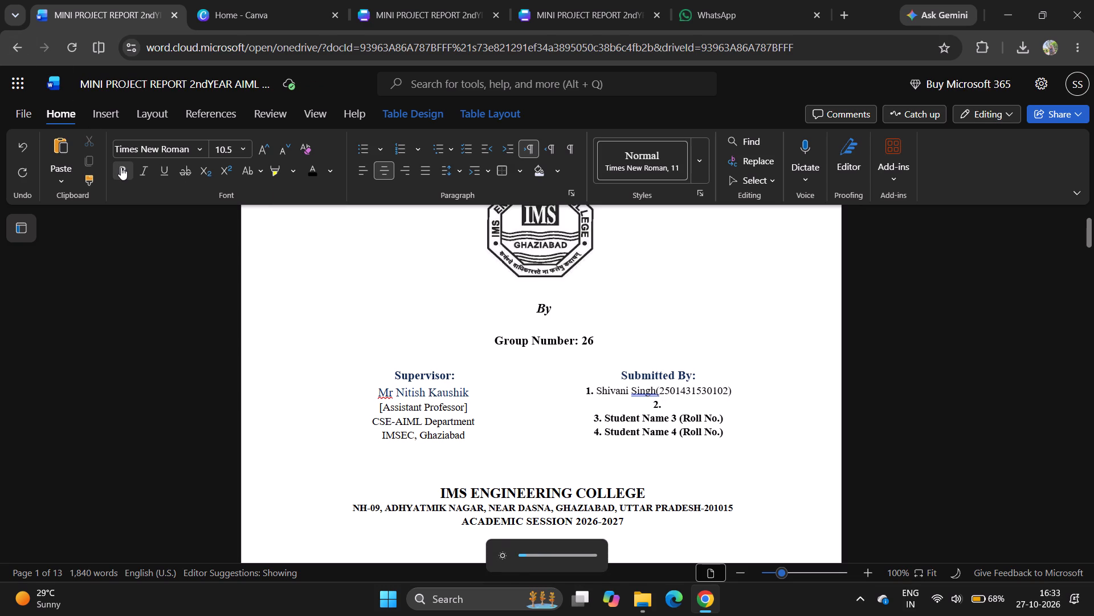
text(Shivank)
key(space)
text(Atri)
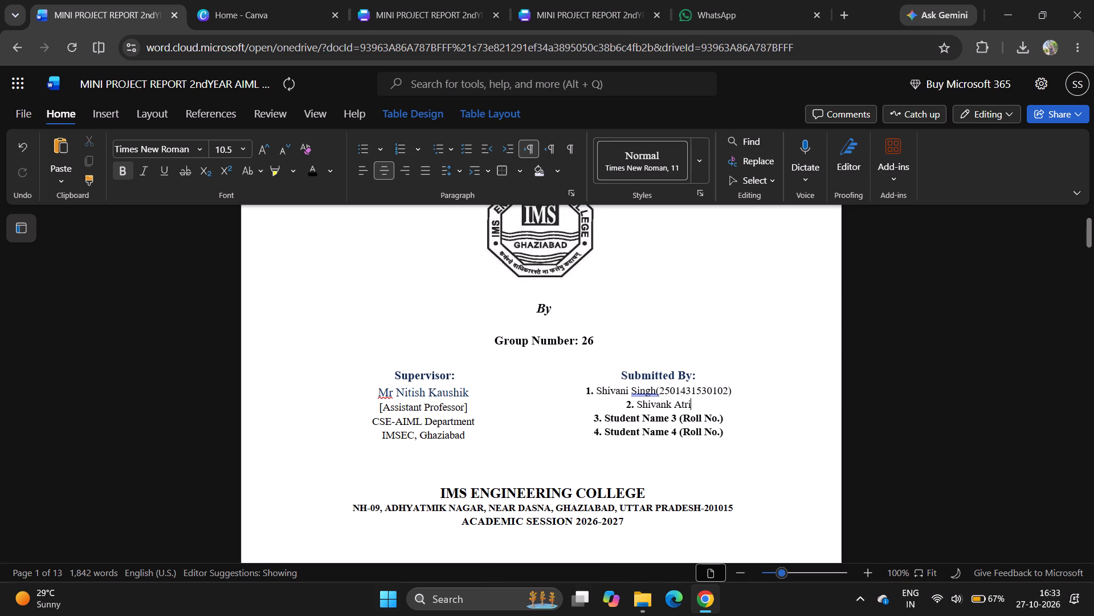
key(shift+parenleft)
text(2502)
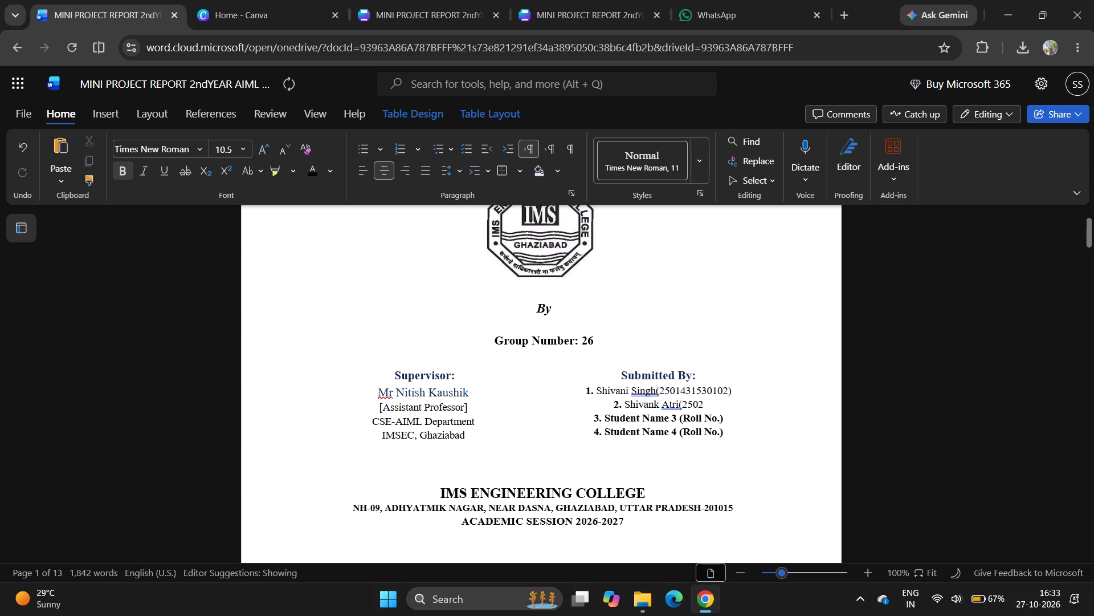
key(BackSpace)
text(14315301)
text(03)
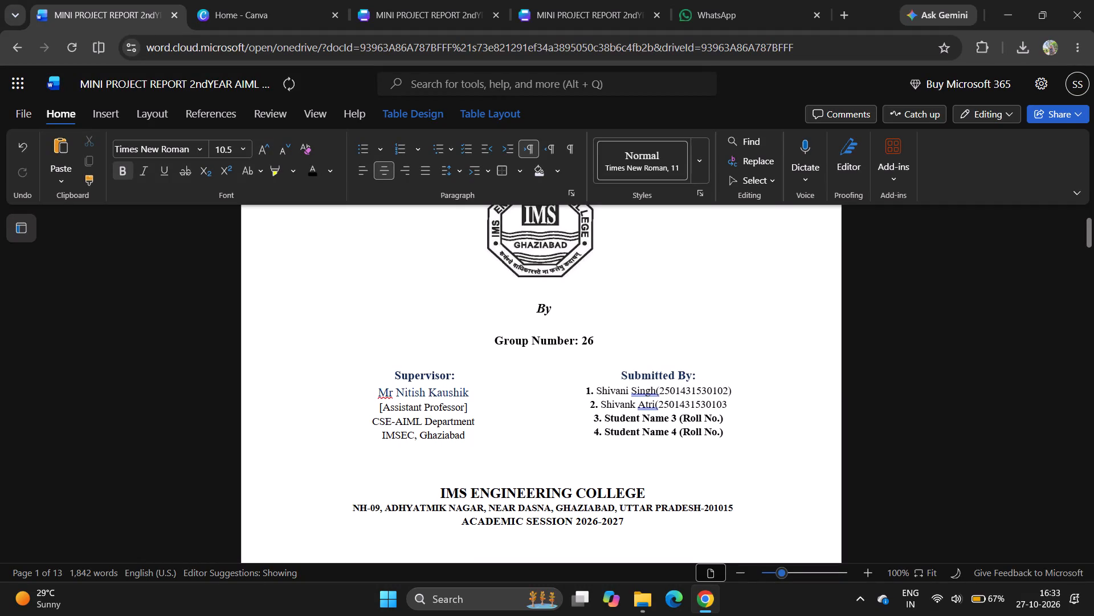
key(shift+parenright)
Delete the Student Name 3 (Roll No.) placeholder under Submitted By, keeping the list number 3.
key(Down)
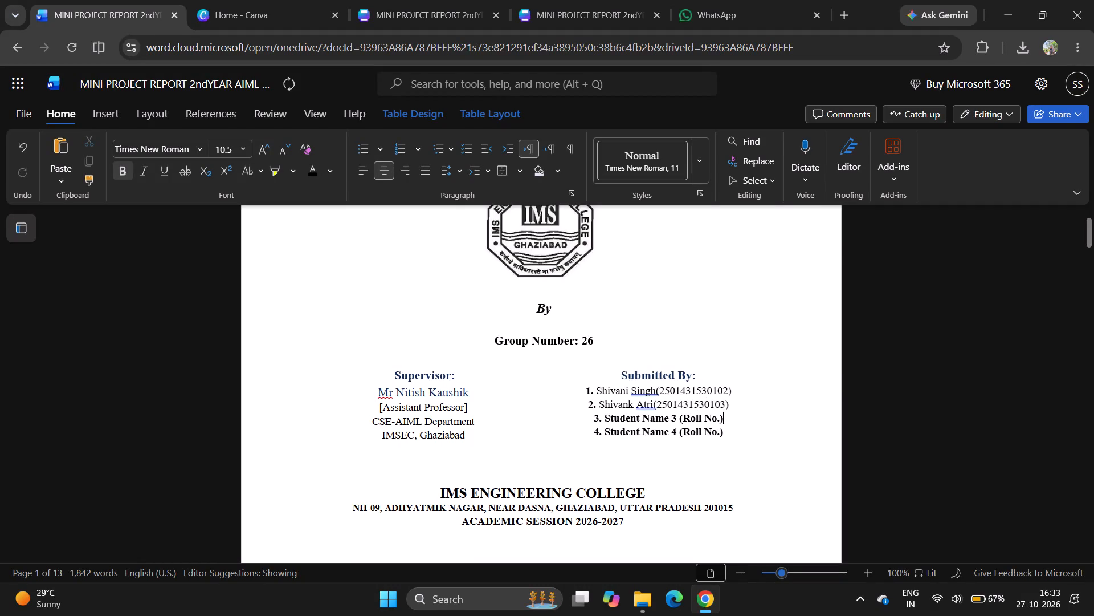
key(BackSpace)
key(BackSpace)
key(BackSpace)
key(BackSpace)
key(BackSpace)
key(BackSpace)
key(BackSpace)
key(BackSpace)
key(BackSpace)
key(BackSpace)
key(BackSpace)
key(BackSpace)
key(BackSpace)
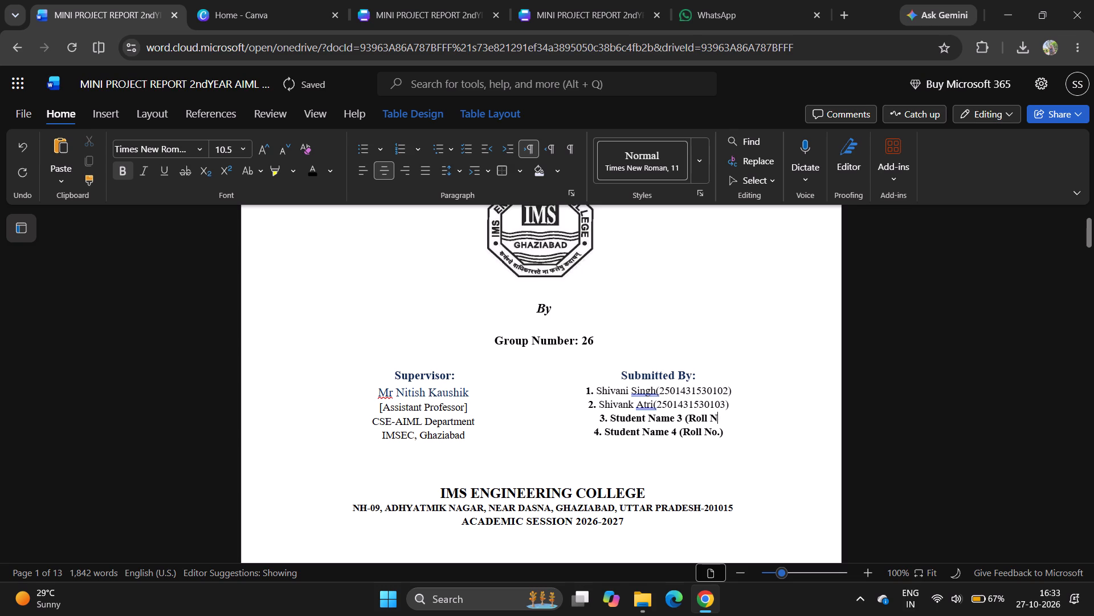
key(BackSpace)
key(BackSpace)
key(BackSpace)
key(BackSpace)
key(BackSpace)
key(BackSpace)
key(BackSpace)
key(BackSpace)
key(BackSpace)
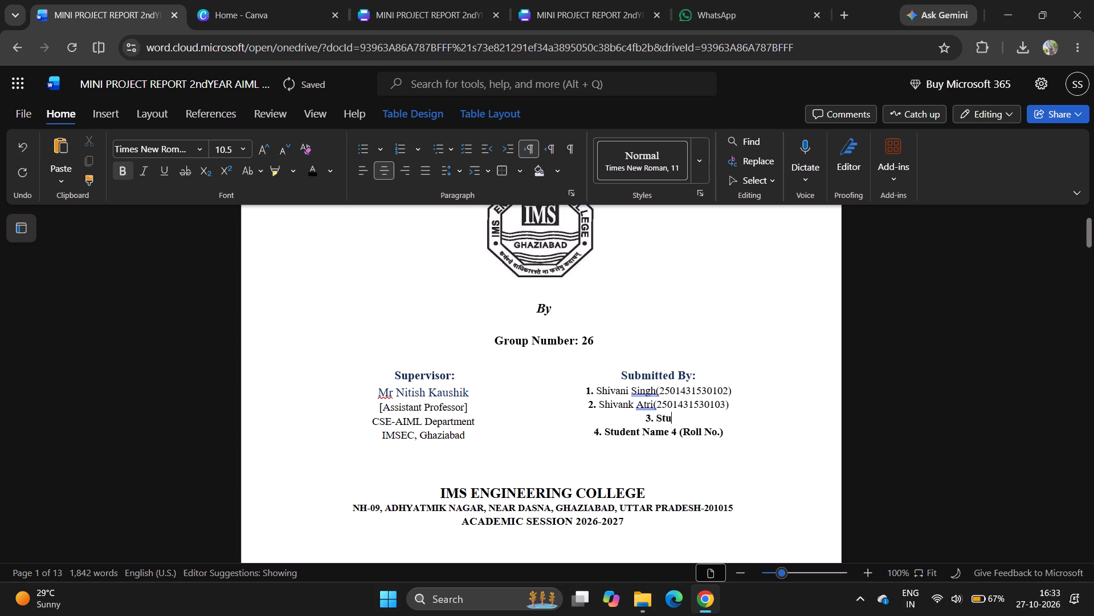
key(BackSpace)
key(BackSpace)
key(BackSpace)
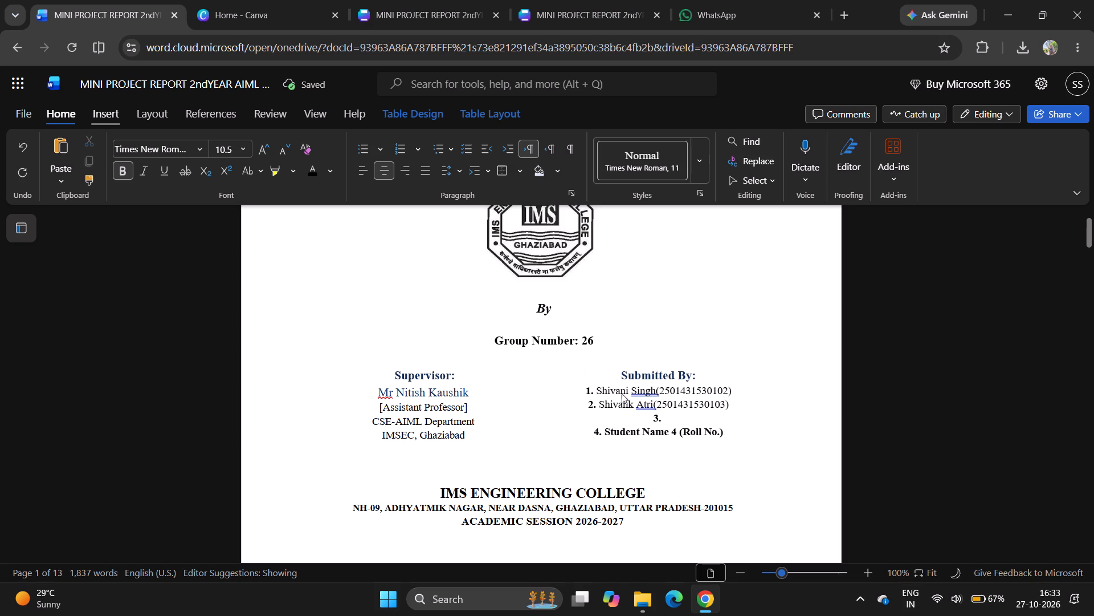
Ignore the grammar suggestions about spacing before the parenthesis in the second and first student entries.
click(636, 394)
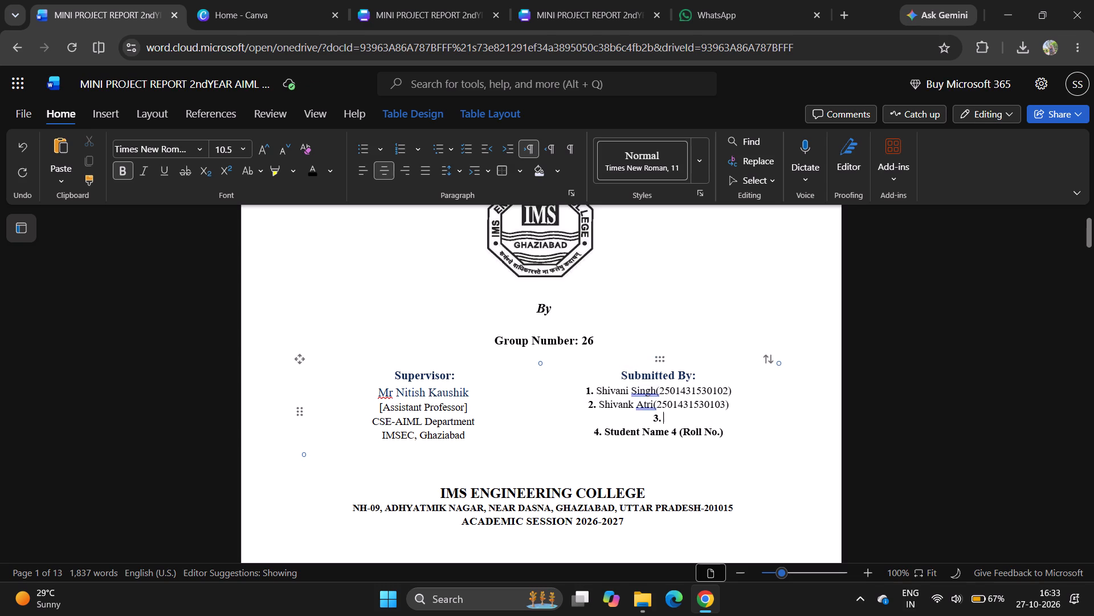
click(656, 402)
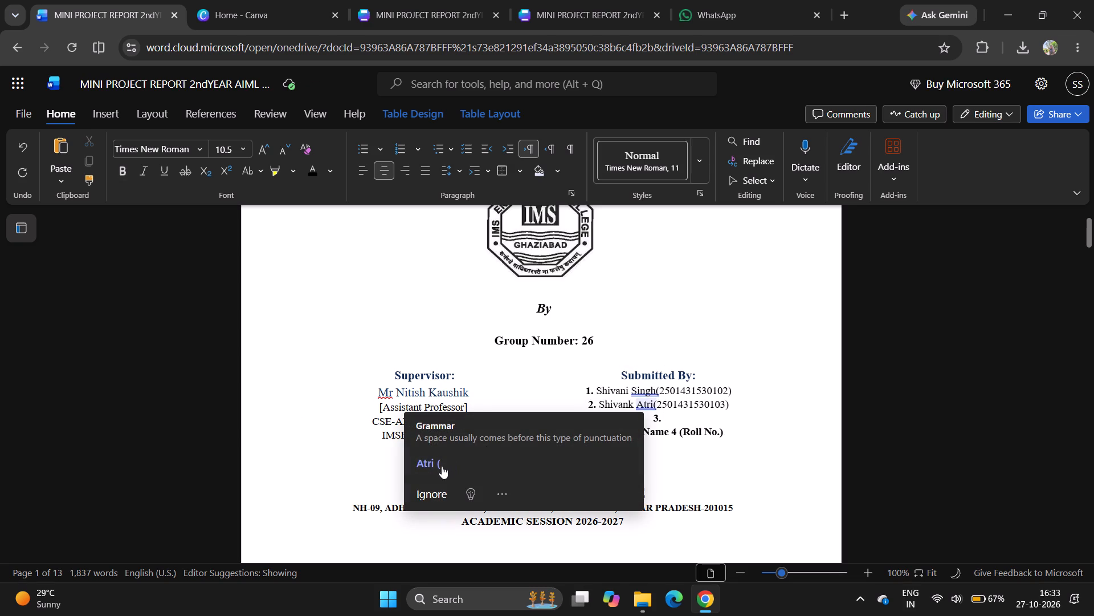
double_click(427, 497)
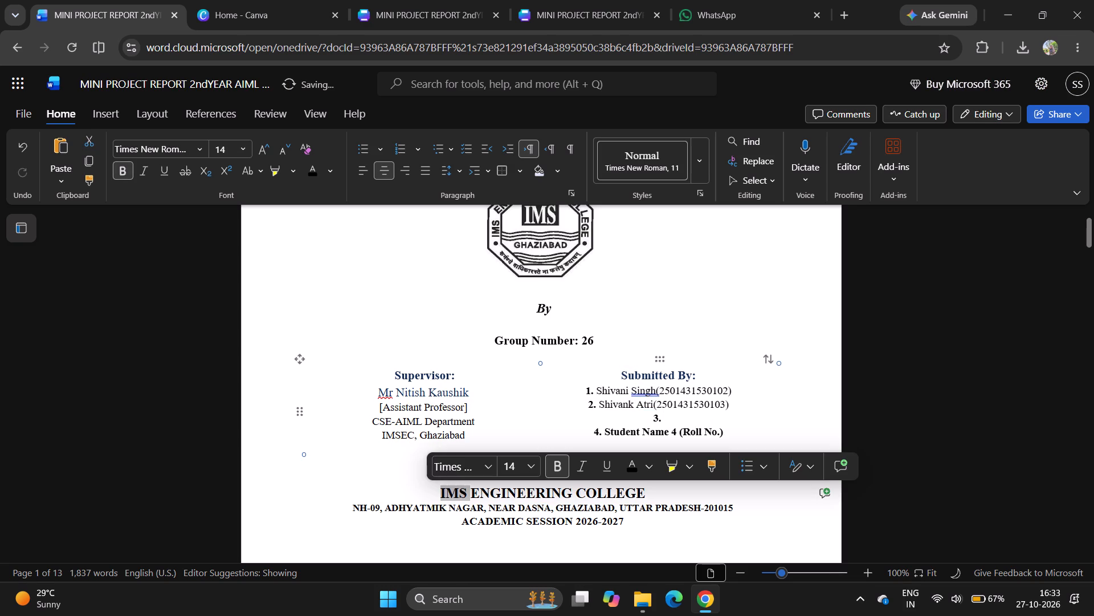
click(635, 398)
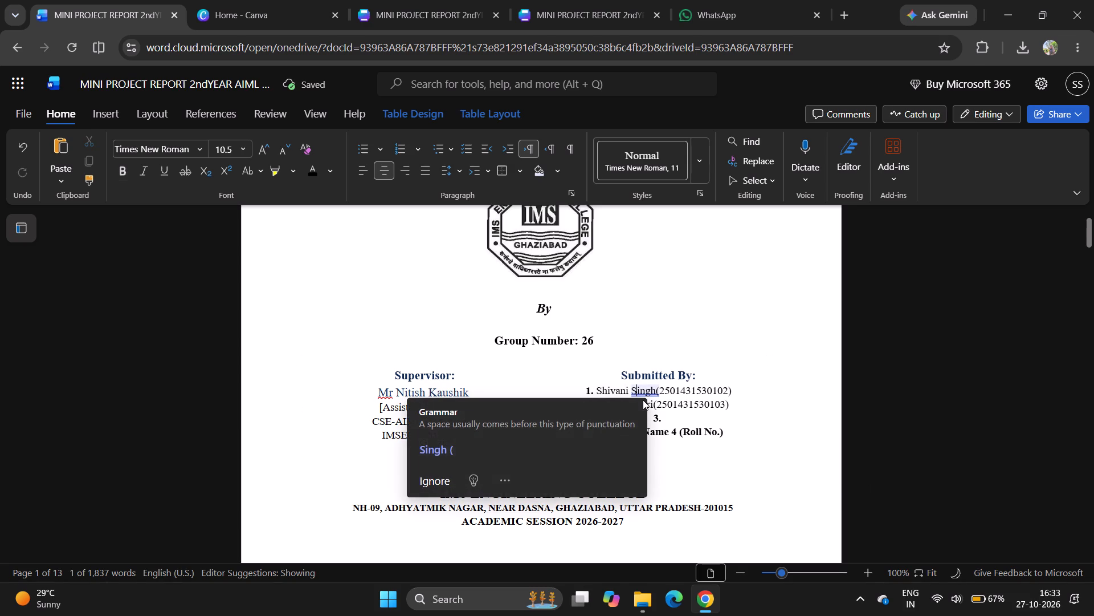
click(442, 481)
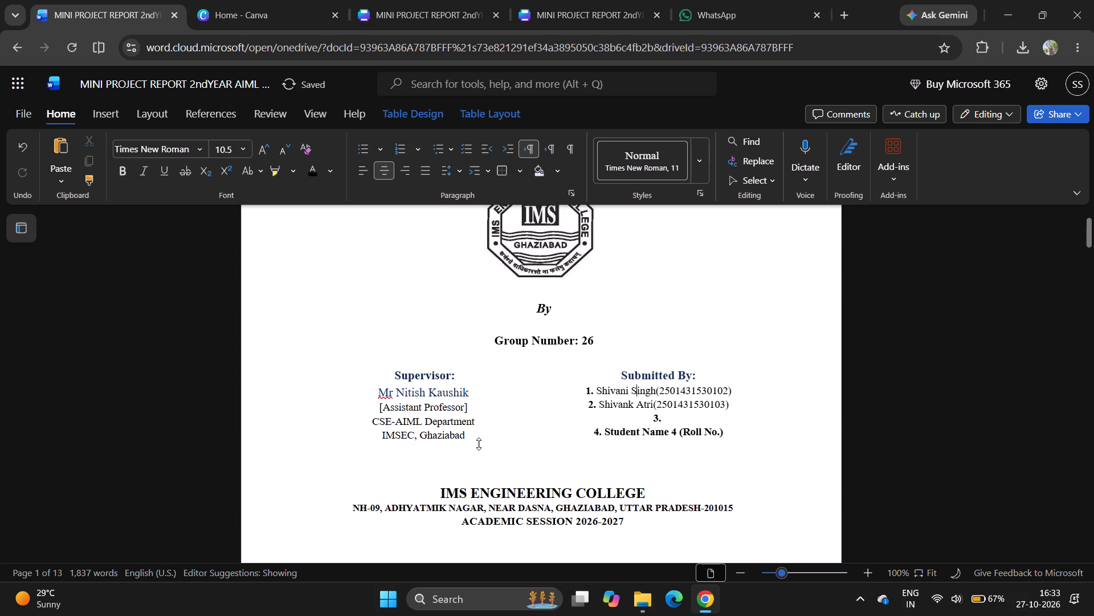
Enter the third student's name with the roll number in parentheses as non-bold text after list number 3.
click(669, 417)
click(669, 417)
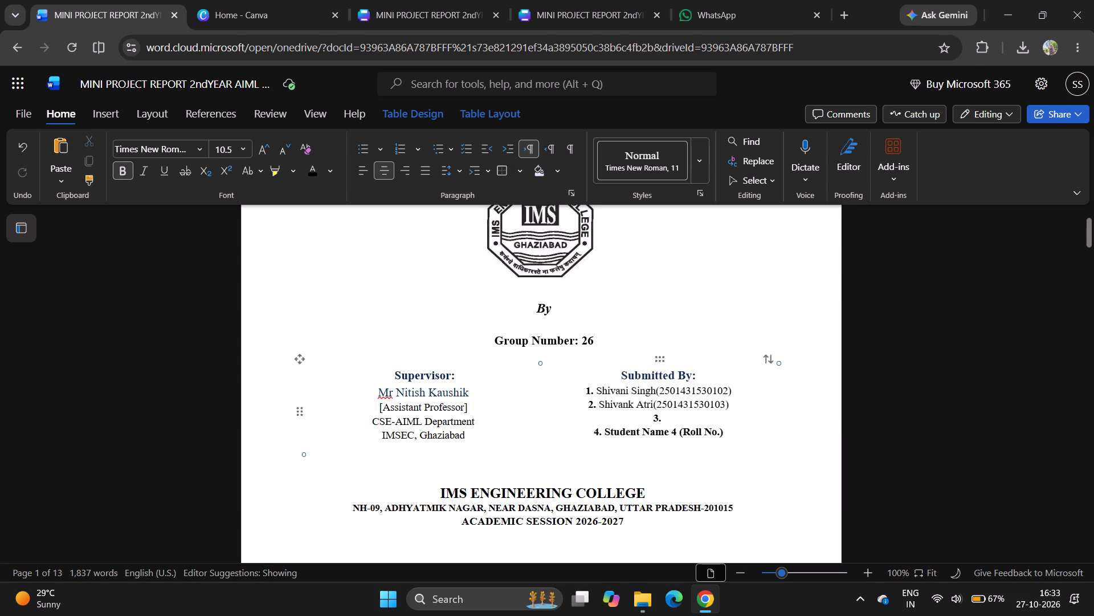
Enter the third student's name, an opening parenthesis and the roll number as non-bold text after list number 3.
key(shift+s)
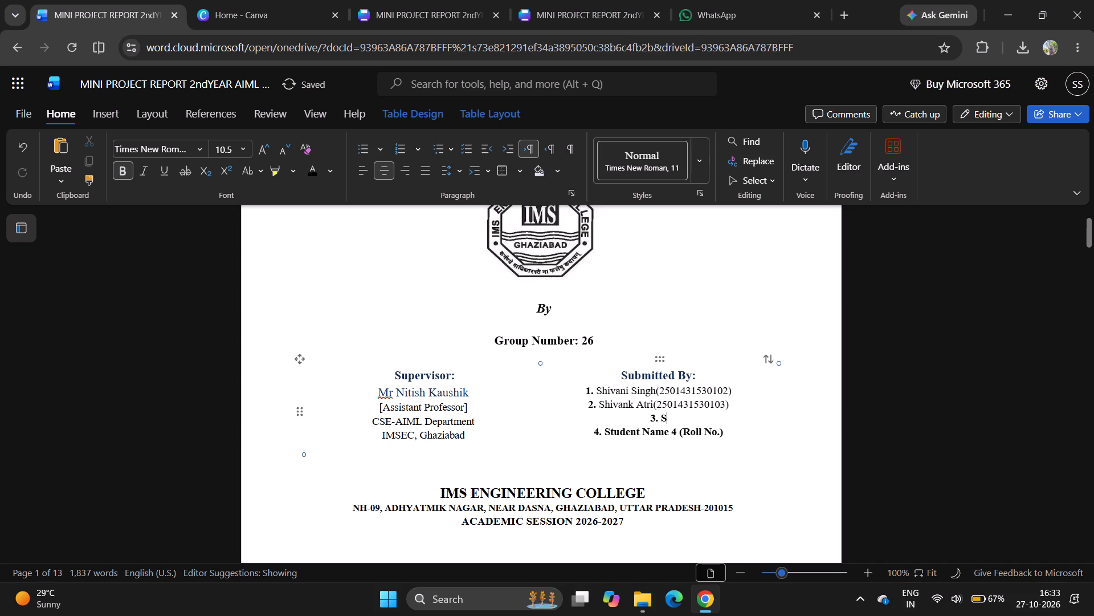
key(BackSpace)
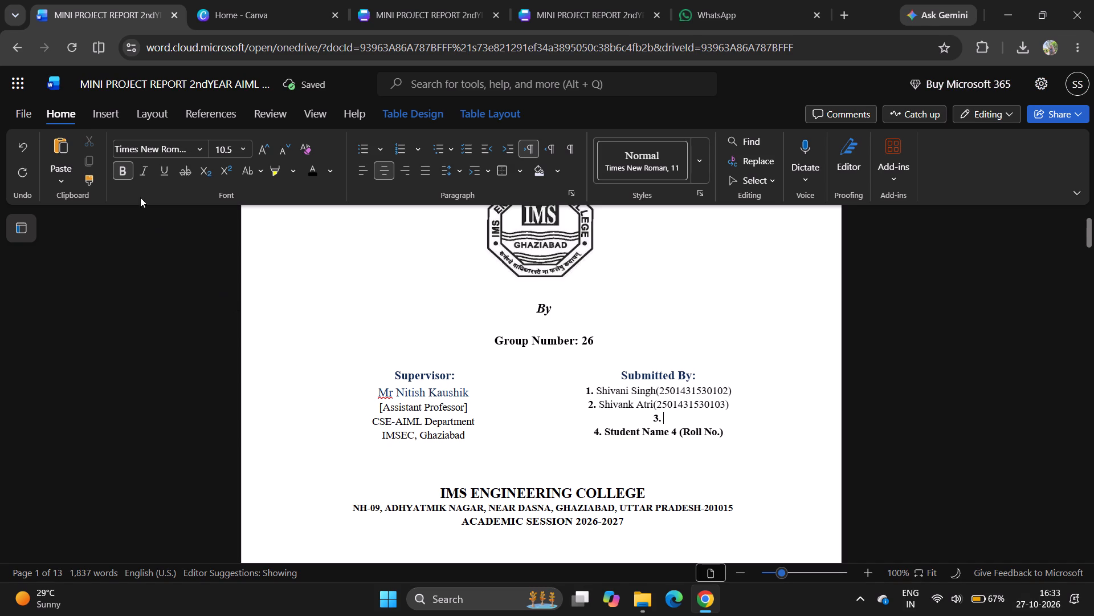
click(126, 172)
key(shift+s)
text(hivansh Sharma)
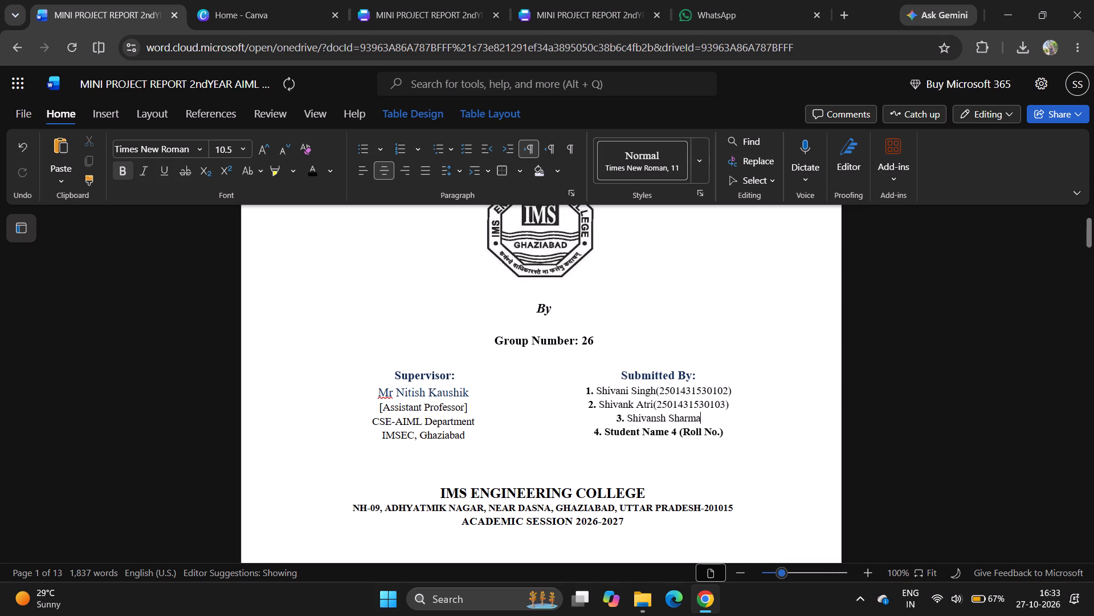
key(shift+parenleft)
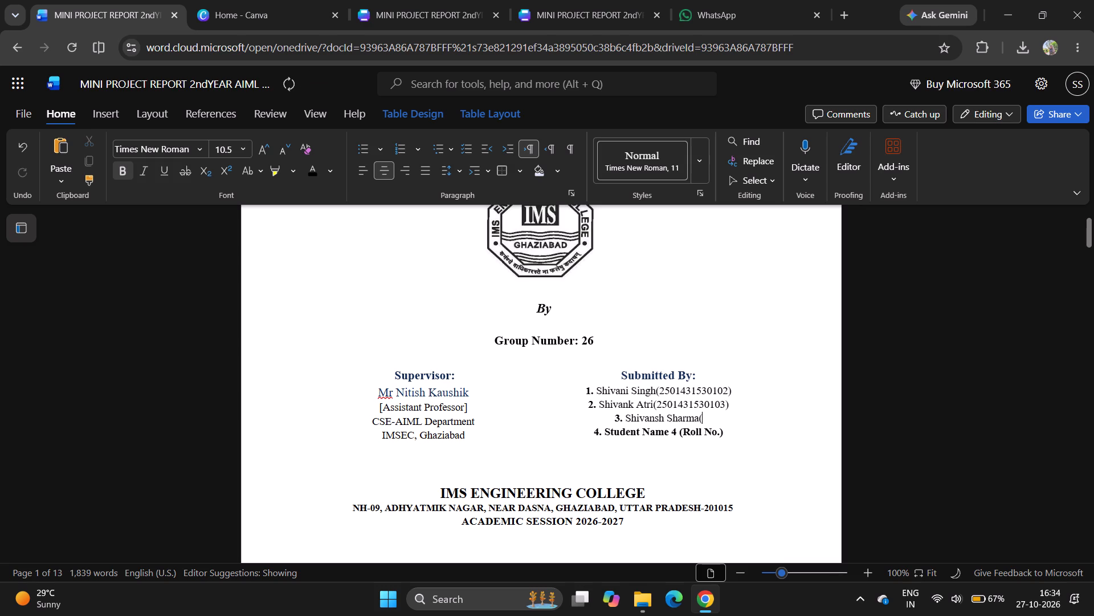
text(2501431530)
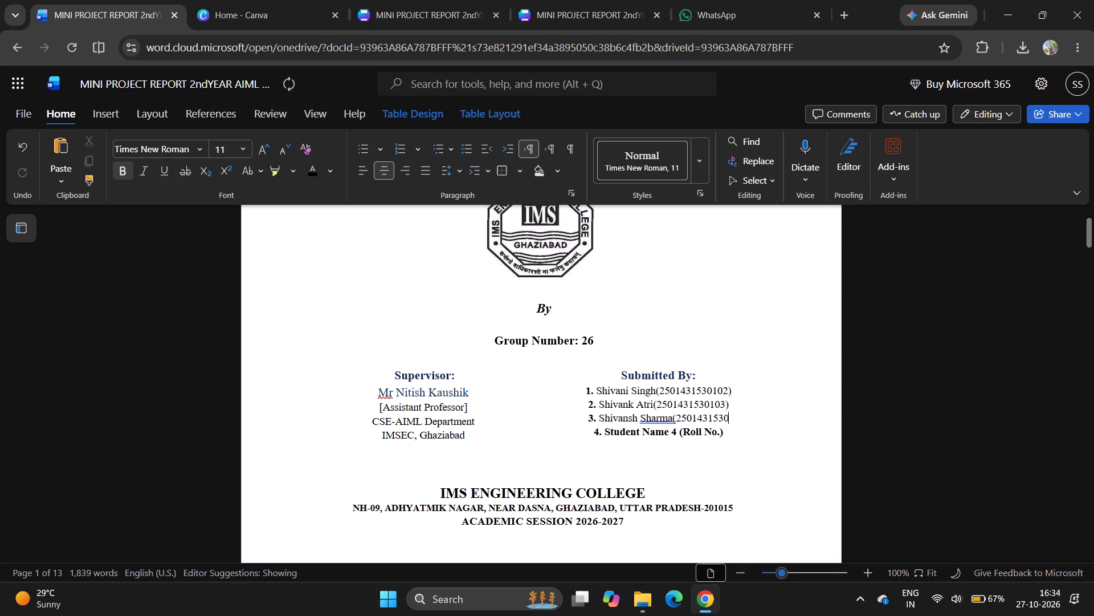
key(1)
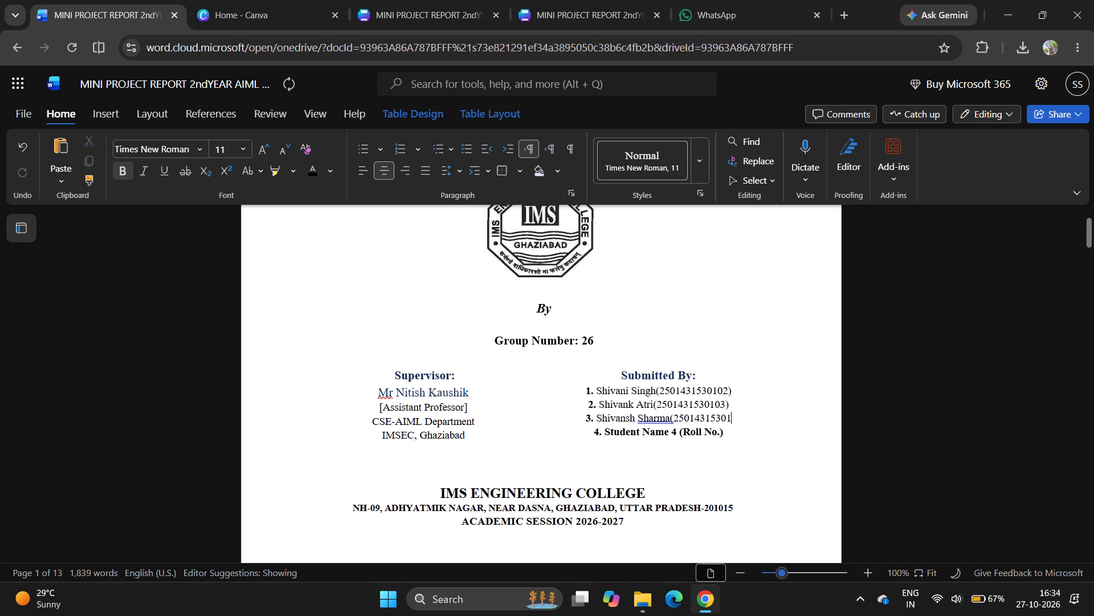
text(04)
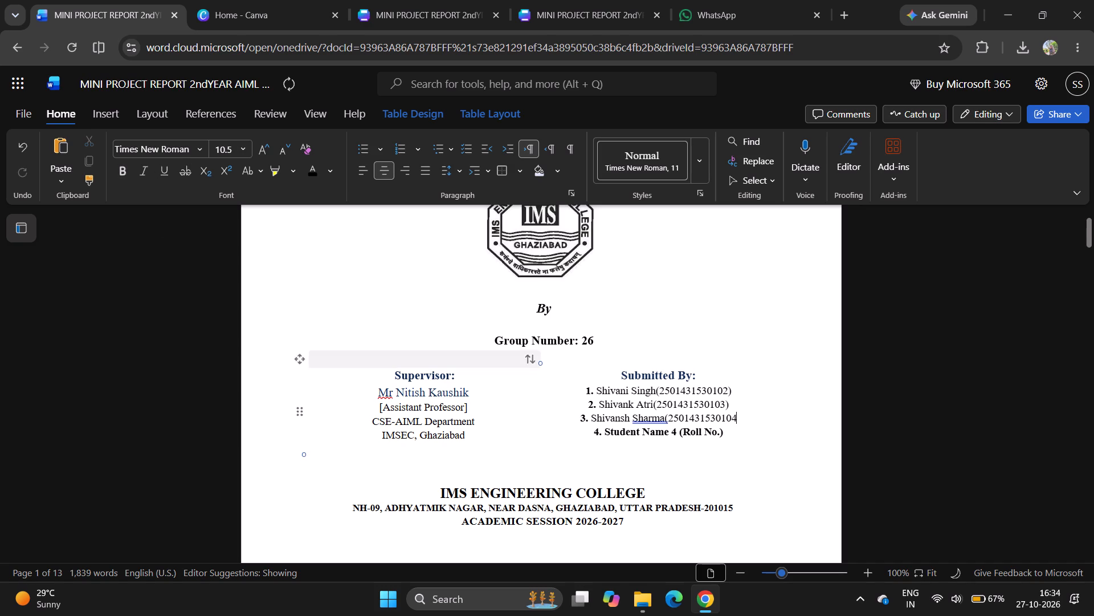
Align the student entries under Submitted By by adding six spaces before list number 3 and one before list number 1.
click(576, 419)
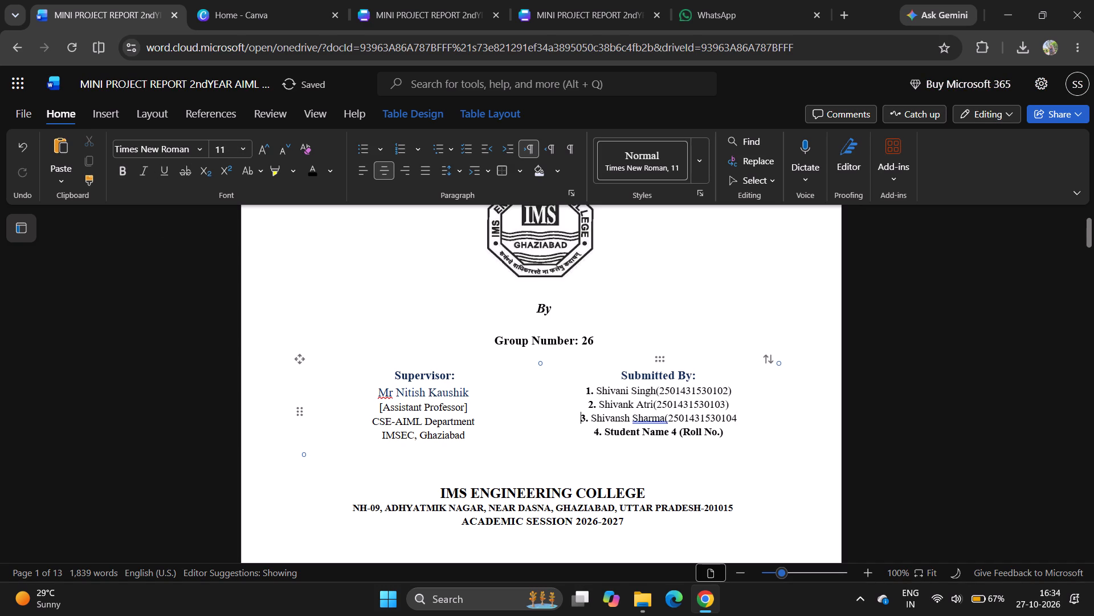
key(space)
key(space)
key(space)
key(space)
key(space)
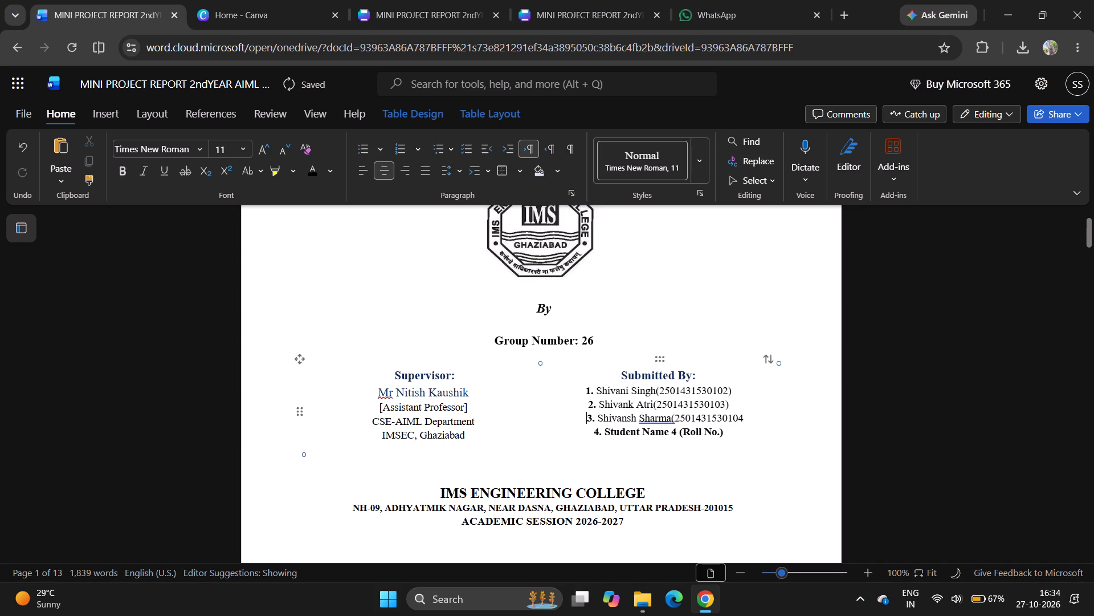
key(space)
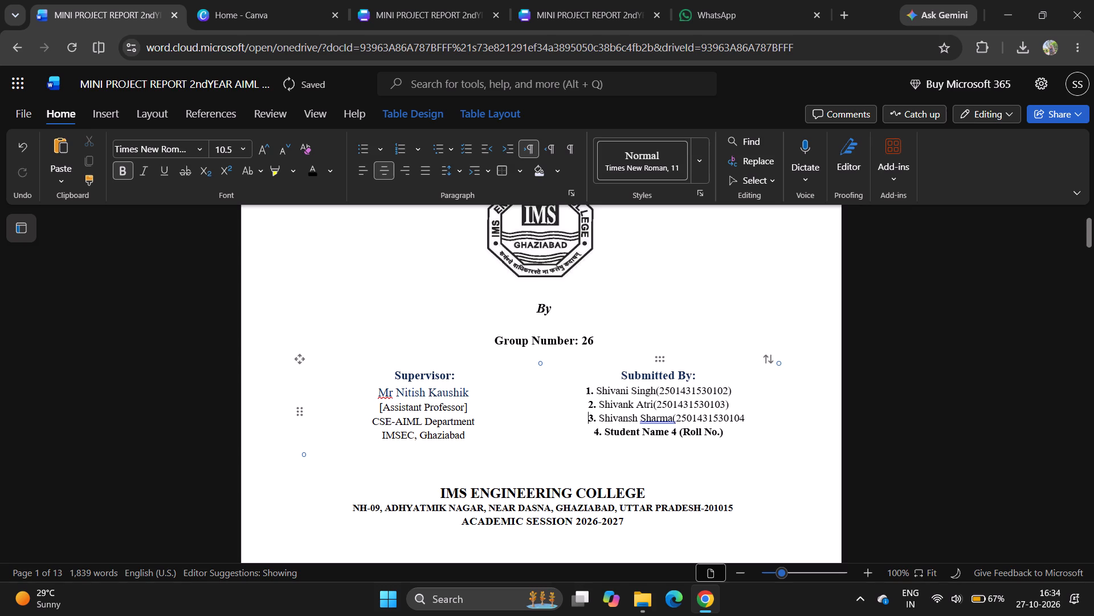
click(583, 385)
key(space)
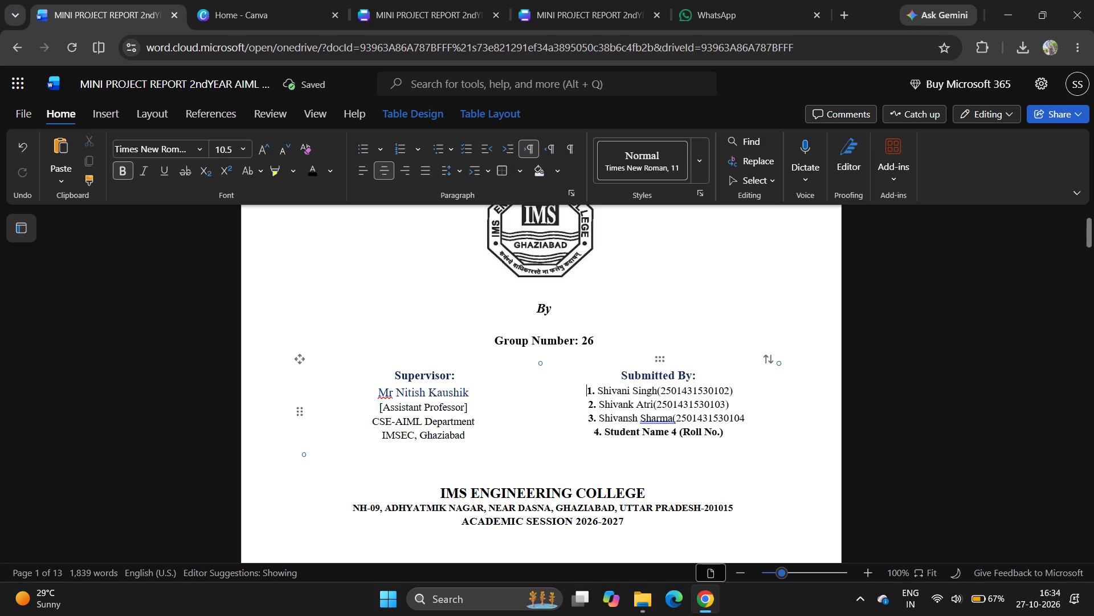
Add the closing parenthesis after the third student's roll number.
click(749, 419)
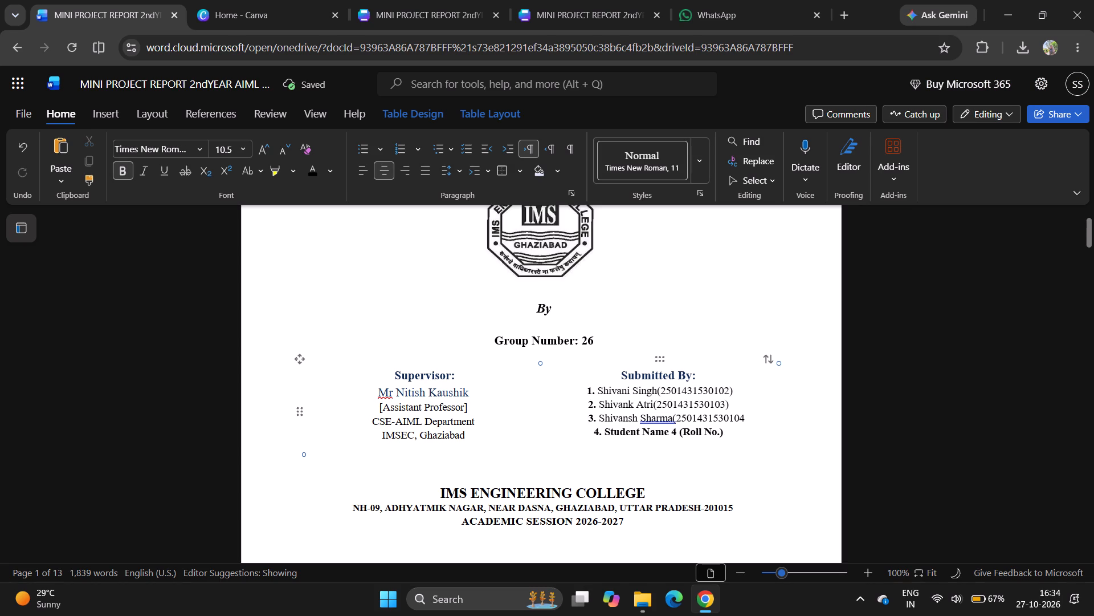
click(749, 419)
key(shift+parenright)
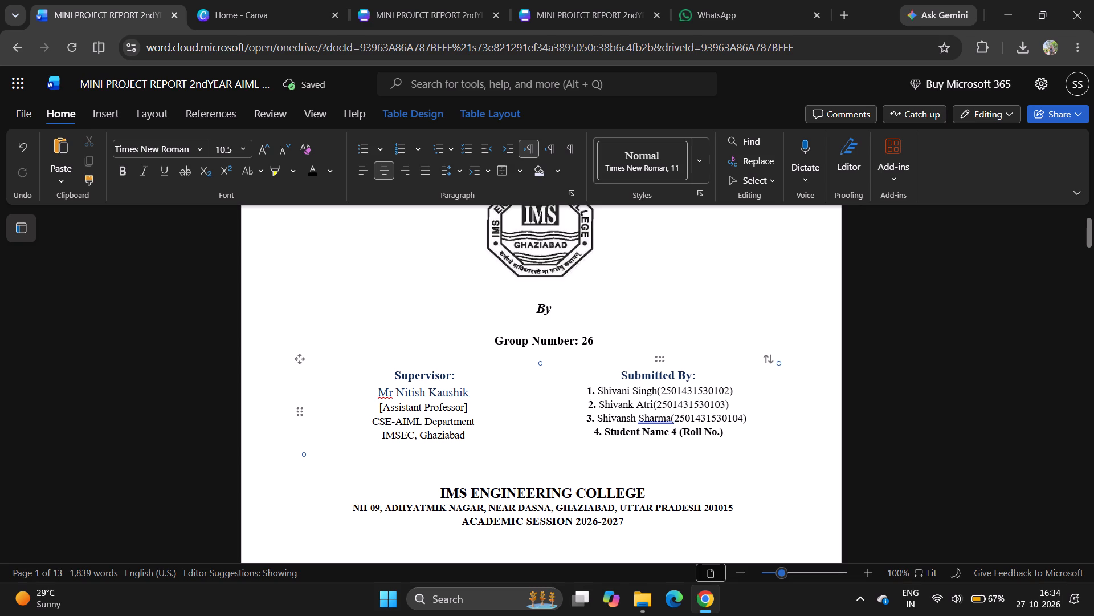
Ignore the grammar suggestion about spacing before the parenthesis in the third student entry.
click(733, 429)
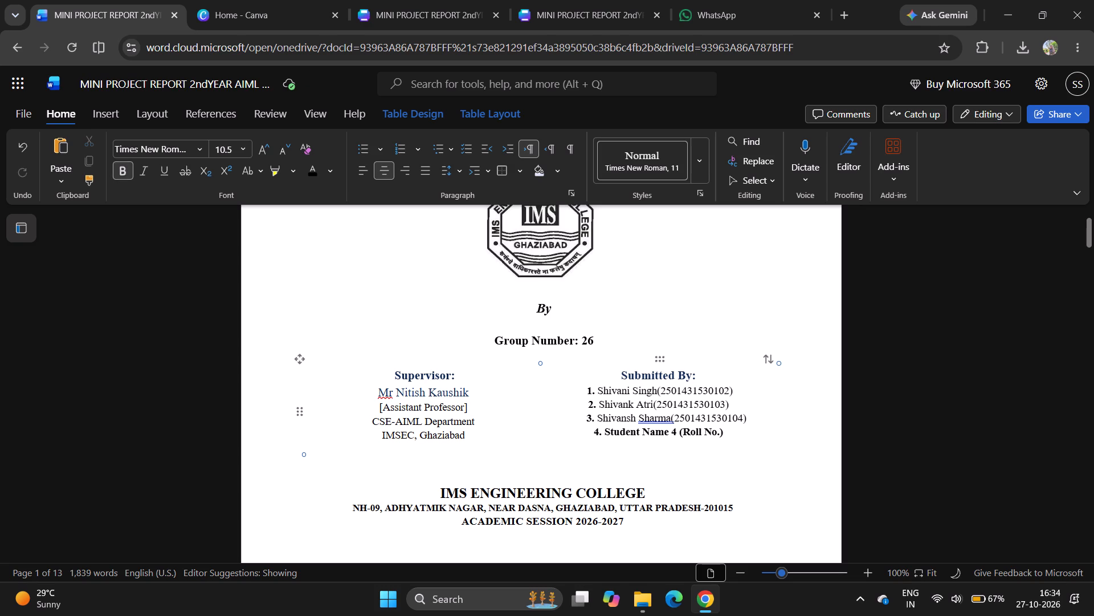
click(661, 424)
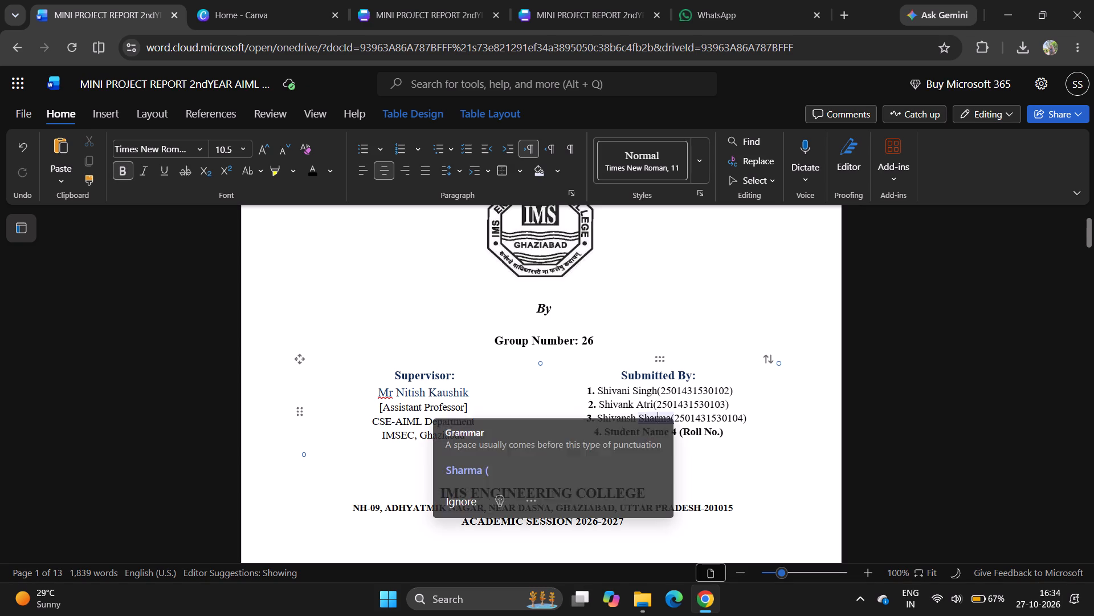
click(467, 505)
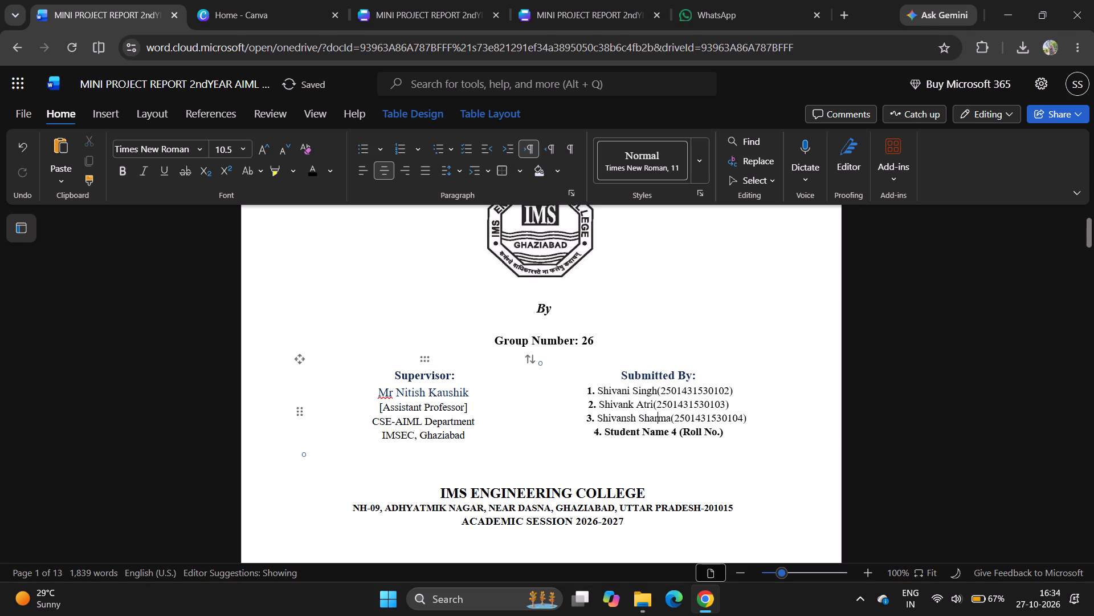
Delete the Student Name 4 (Roll No.) placeholder under Submitted By, keeping the list number 4.
click(729, 443)
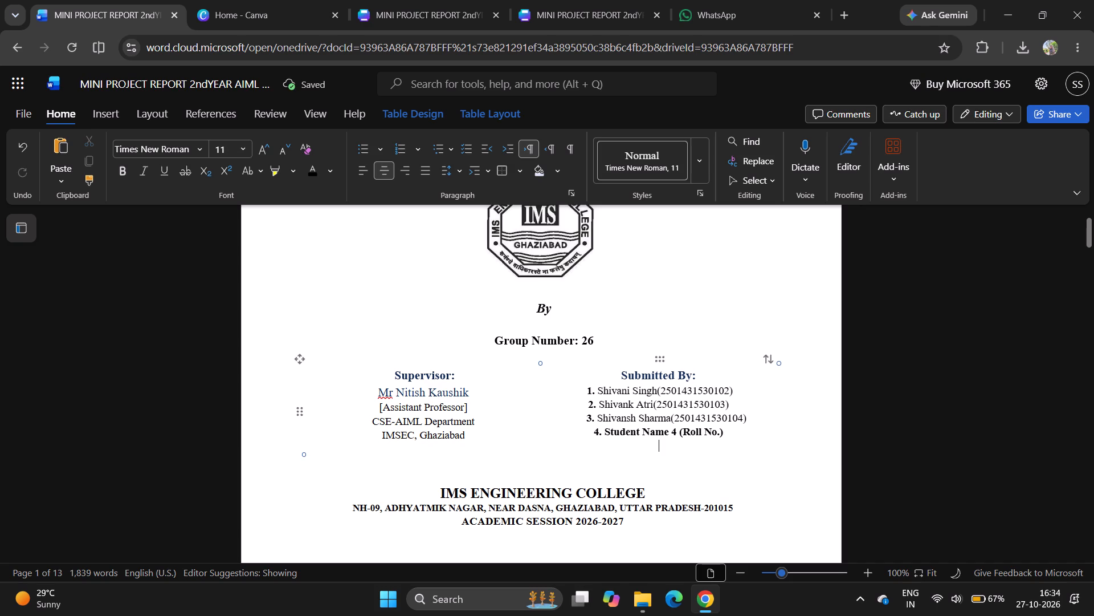
click(738, 428)
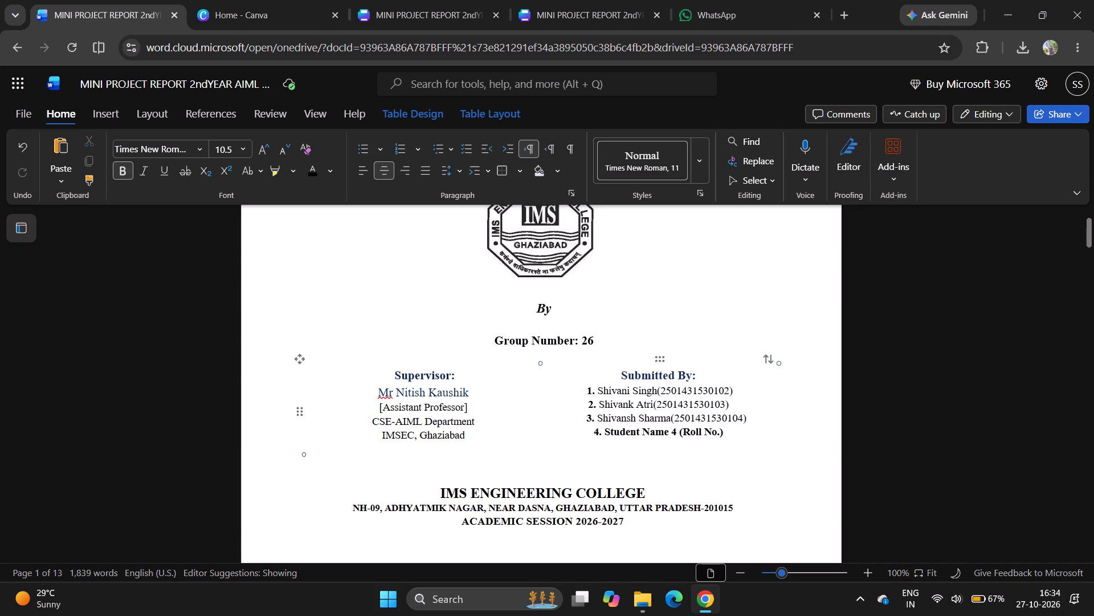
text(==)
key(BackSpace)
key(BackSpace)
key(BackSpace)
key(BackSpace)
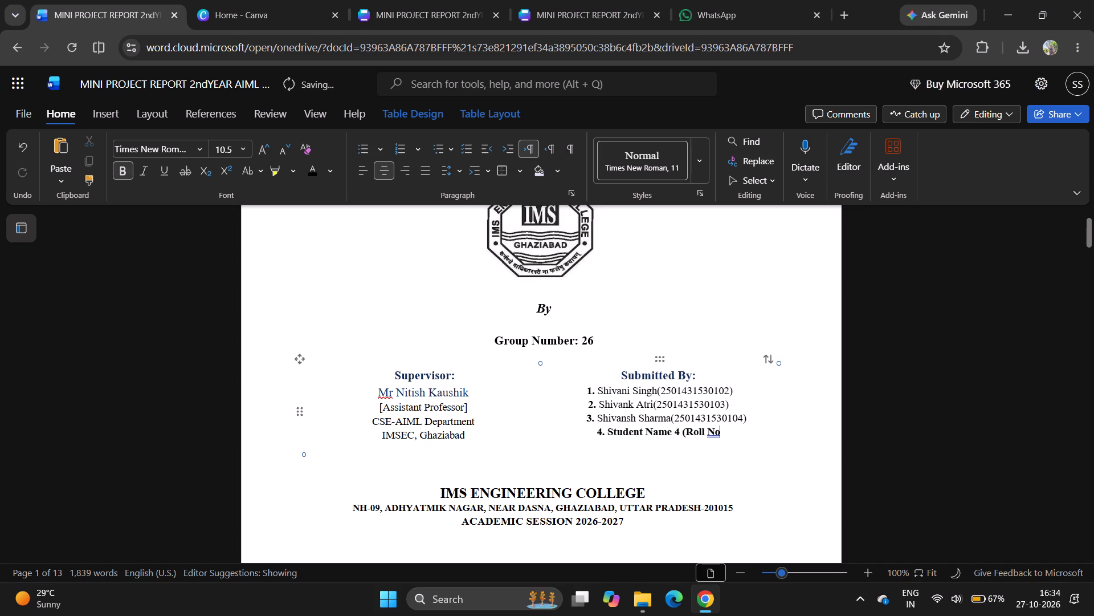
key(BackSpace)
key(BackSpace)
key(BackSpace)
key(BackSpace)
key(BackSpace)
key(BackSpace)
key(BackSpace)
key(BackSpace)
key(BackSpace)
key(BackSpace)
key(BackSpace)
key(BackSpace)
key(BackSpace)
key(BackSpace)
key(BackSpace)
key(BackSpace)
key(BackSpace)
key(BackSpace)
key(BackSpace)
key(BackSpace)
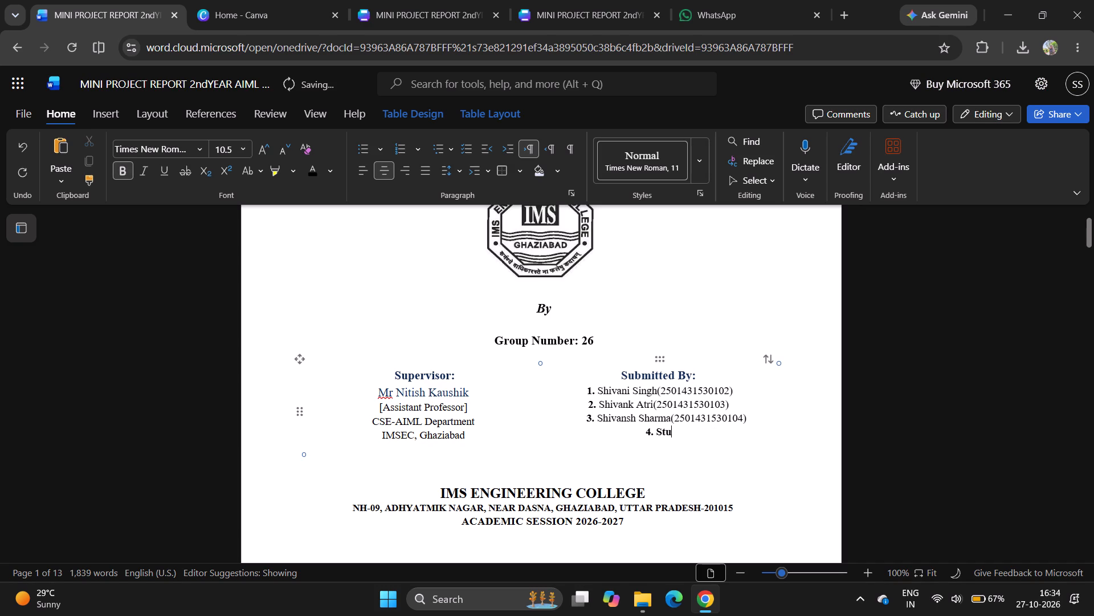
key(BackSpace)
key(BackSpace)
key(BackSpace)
Enter the fourth student's name with the roll number in parentheses as non-bold text after list number 4.
click(125, 171)
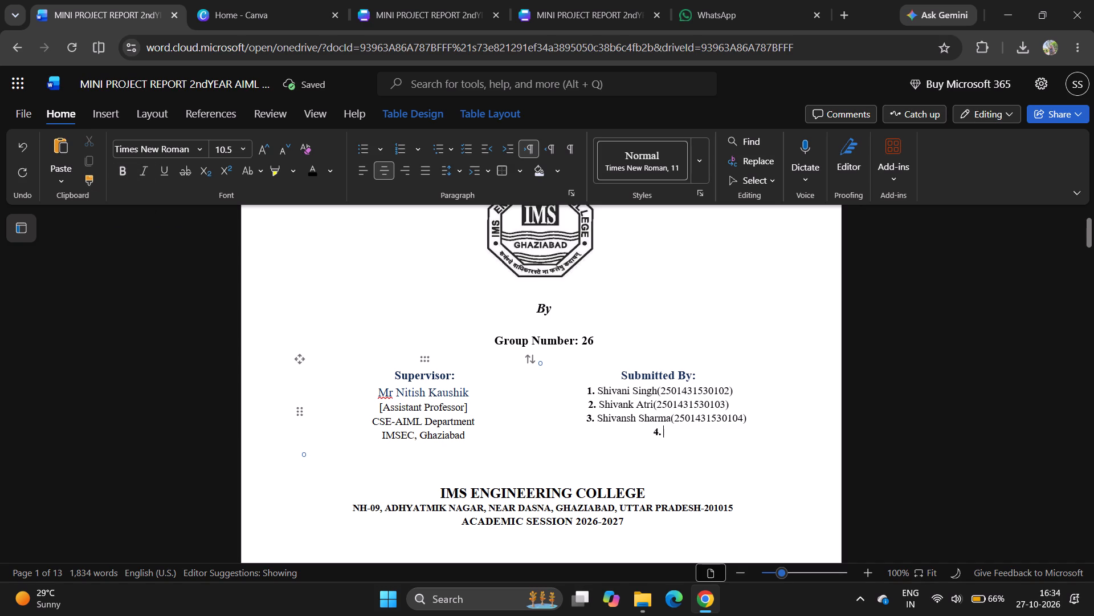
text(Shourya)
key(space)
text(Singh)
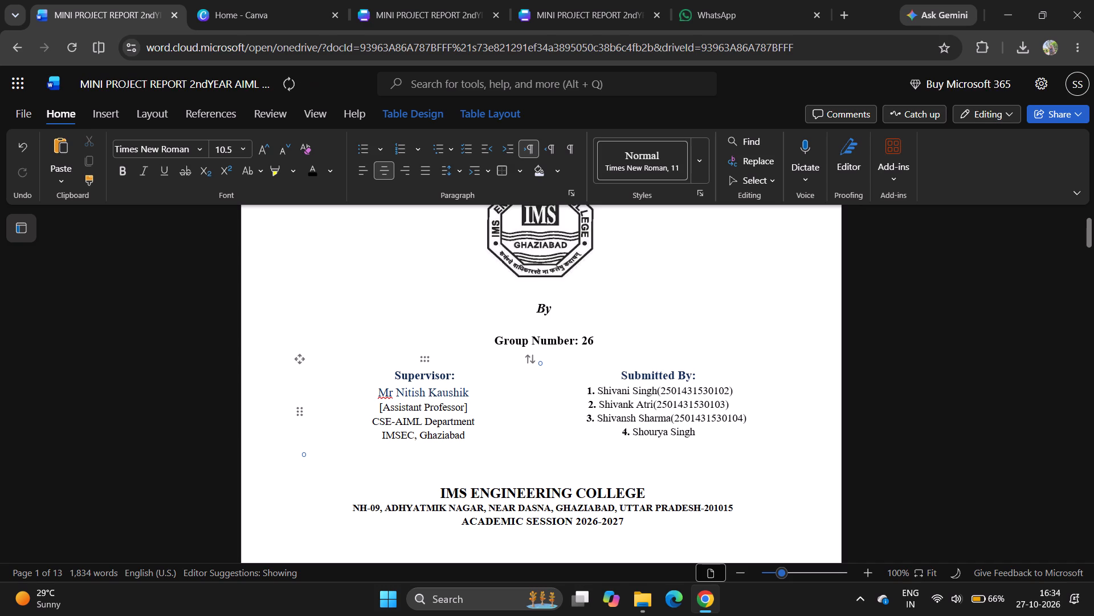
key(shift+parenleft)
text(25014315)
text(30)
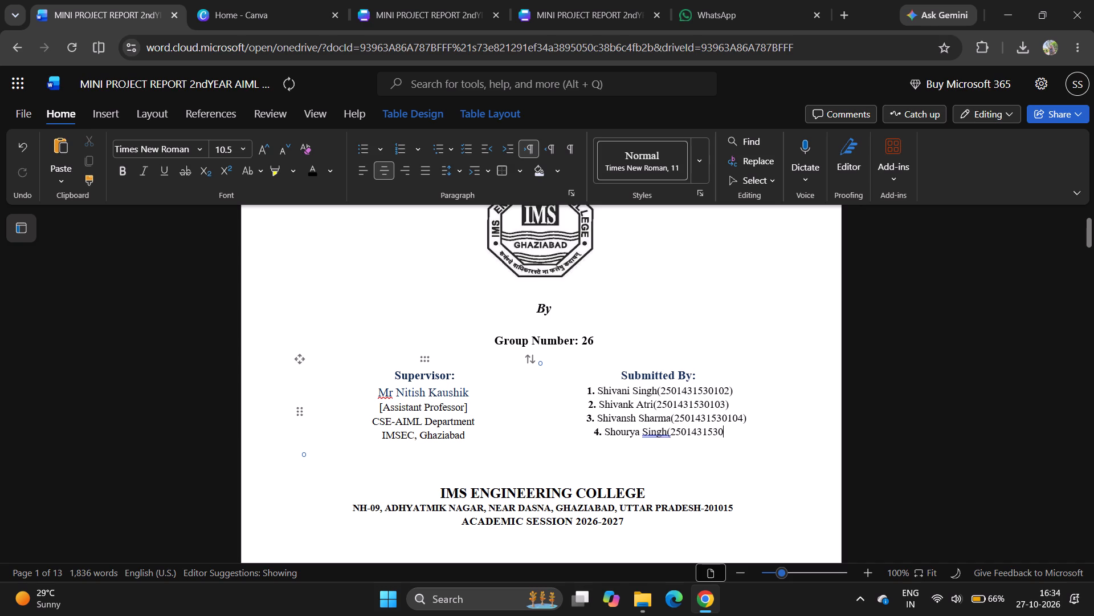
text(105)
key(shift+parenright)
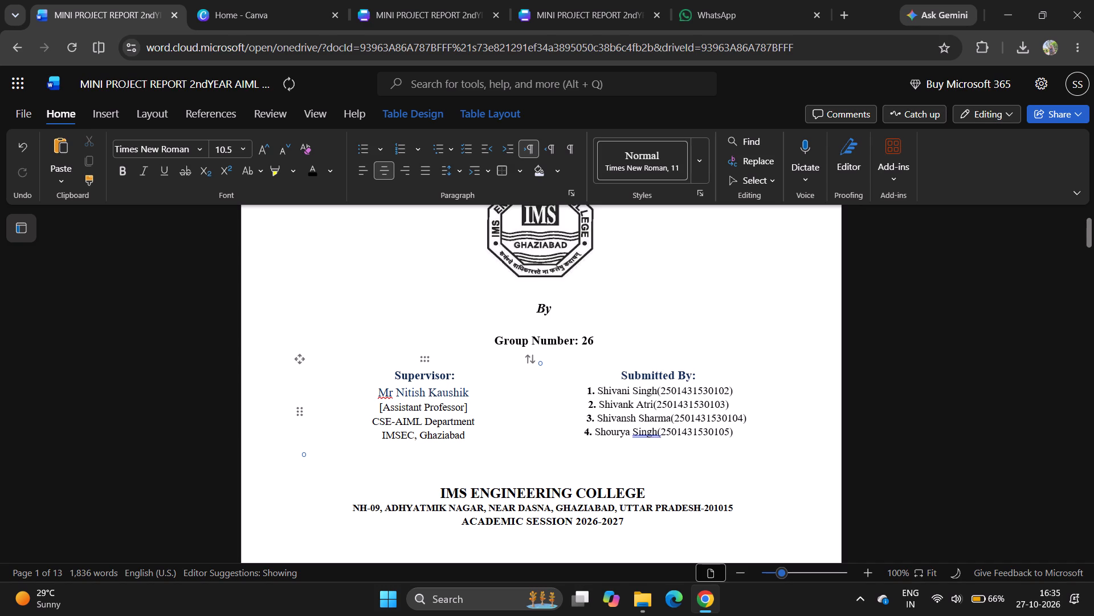
Insert two spaces before list number 4 to line the fourth student entry up with the others.
click(578, 432)
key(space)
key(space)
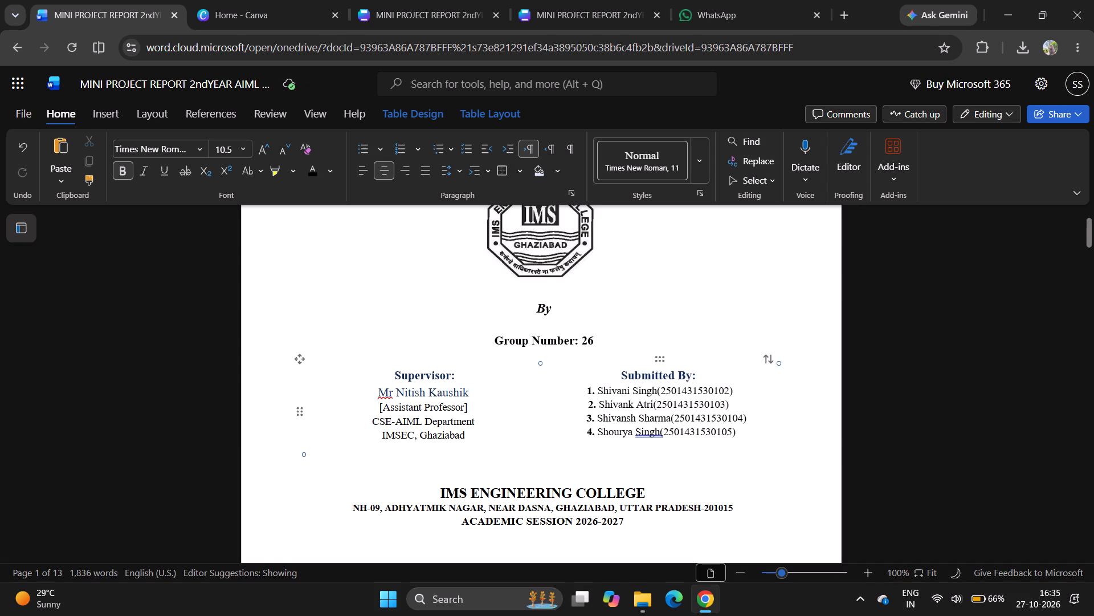
Ignore the grammar suggestion about spacing before the parenthesis in the fourth student entry.
click(654, 437)
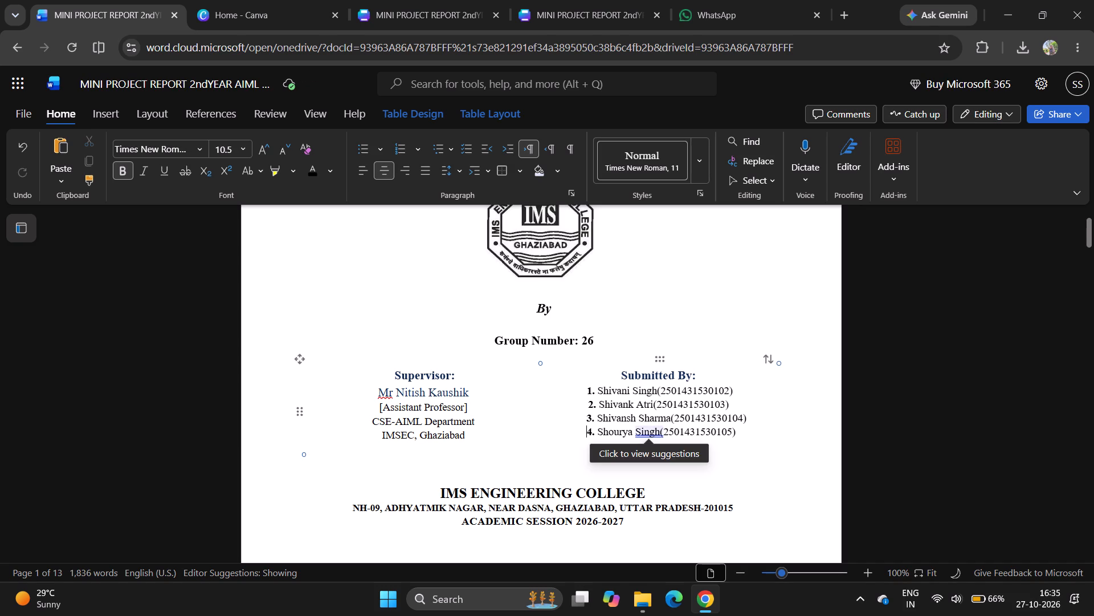
click(434, 517)
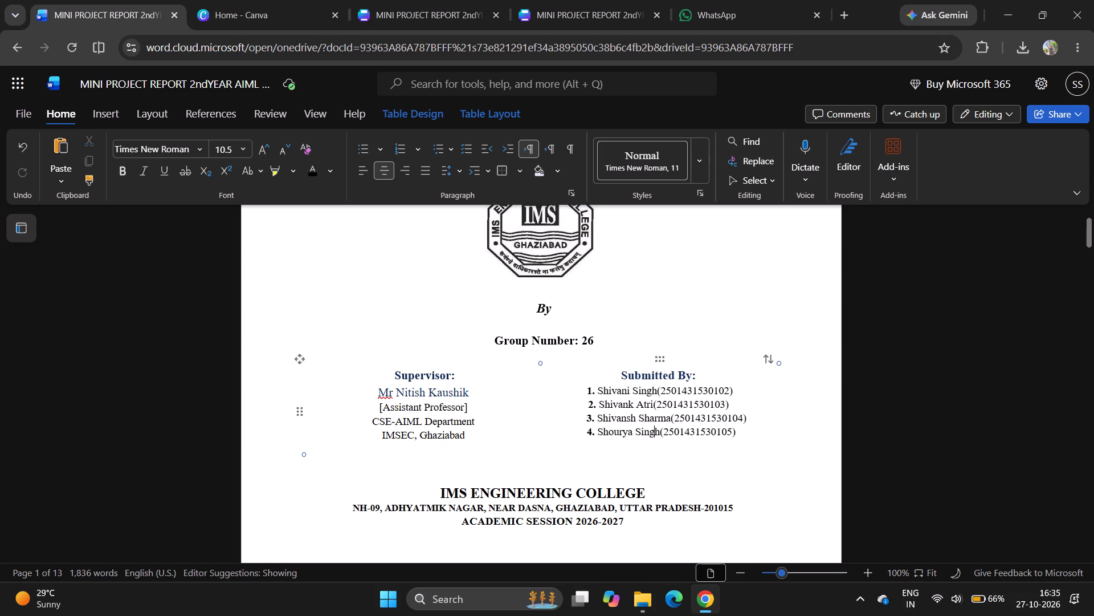
Insert one space before each of list numbers 1, 3 and 4 to align the student entries under Submitted By.
click(585, 390)
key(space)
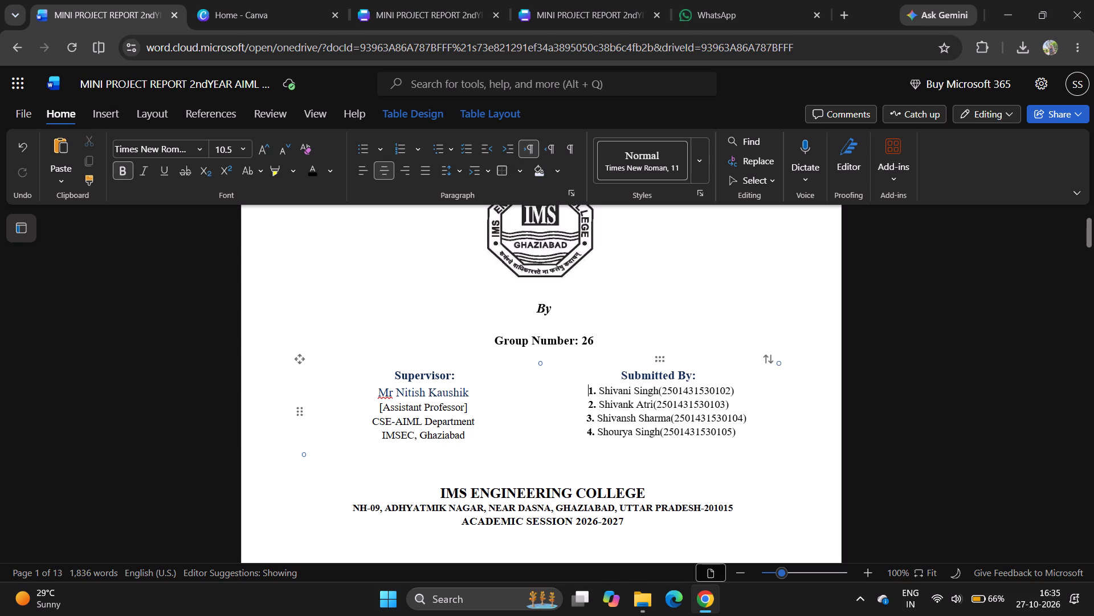
key(Down)
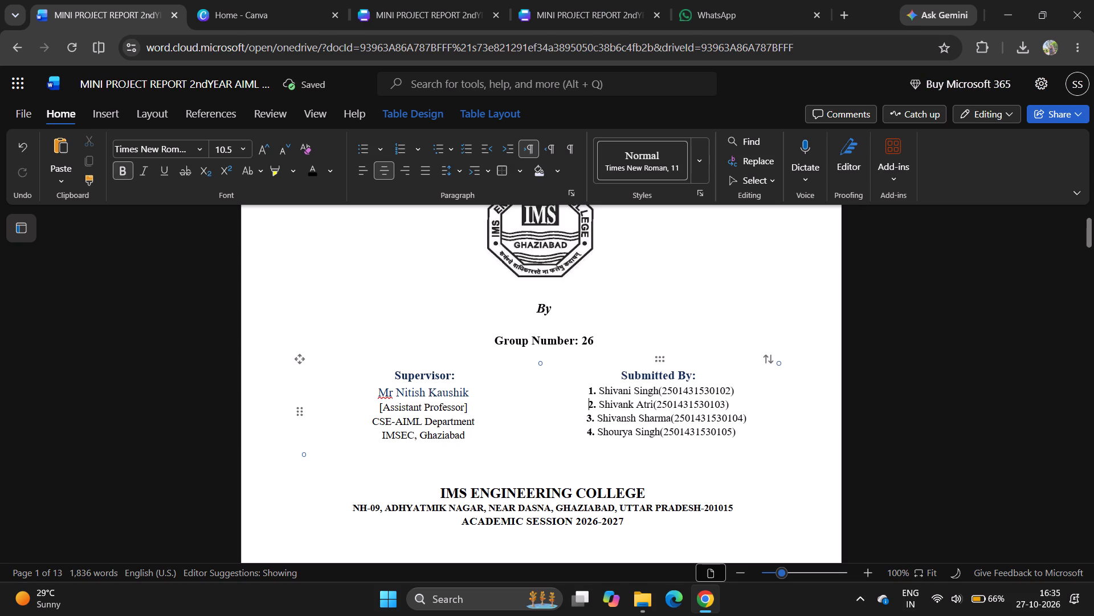
key(Down)
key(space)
key(Down)
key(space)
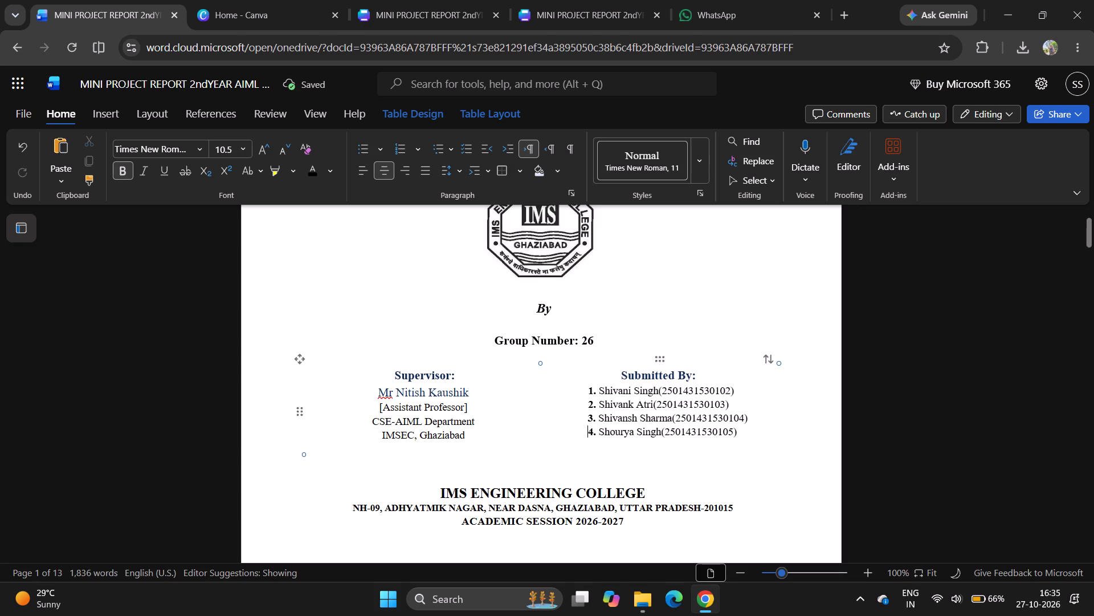
Ignore the grammar suggestion on "To inculcate" in the Mission of the Institute list on page 2.
scroll(528, 402, down, 1)
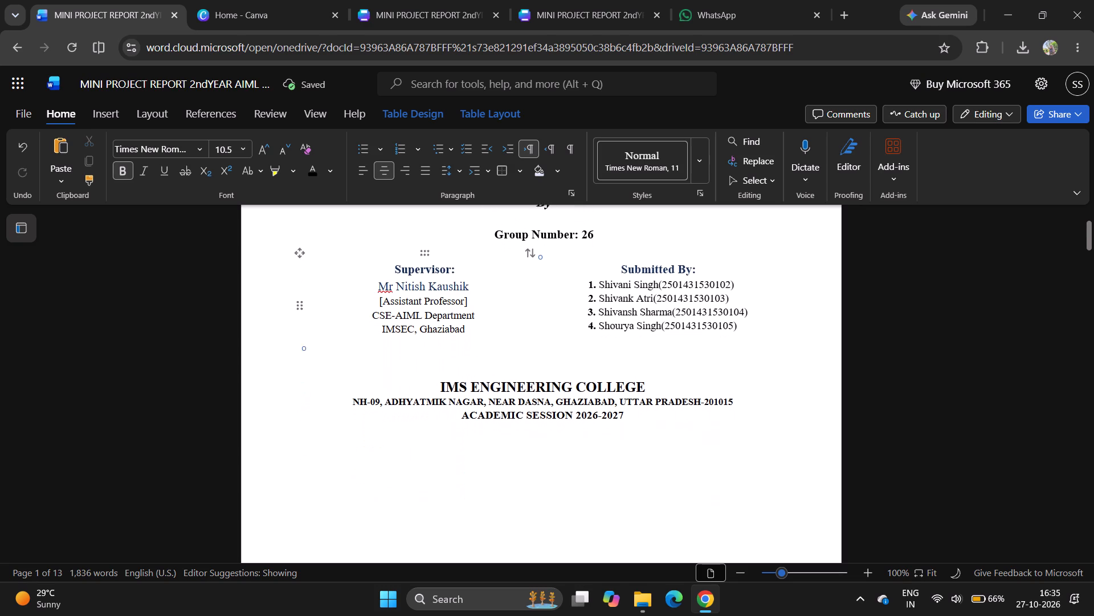
scroll(528, 402, down, 1)
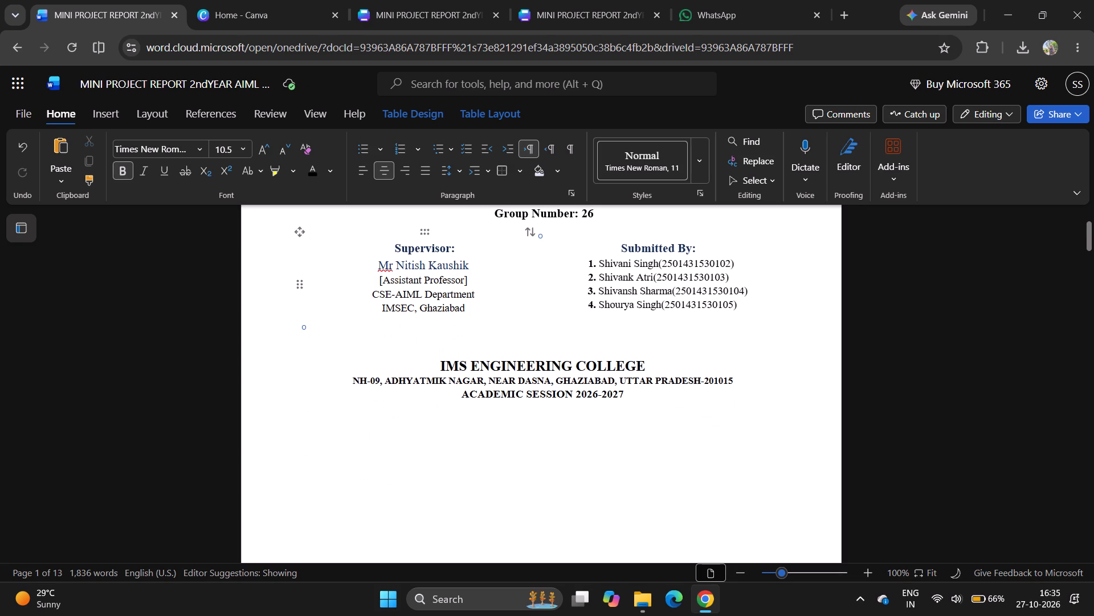
scroll(503, 375, down, 1)
scroll(503, 375, up, 2)
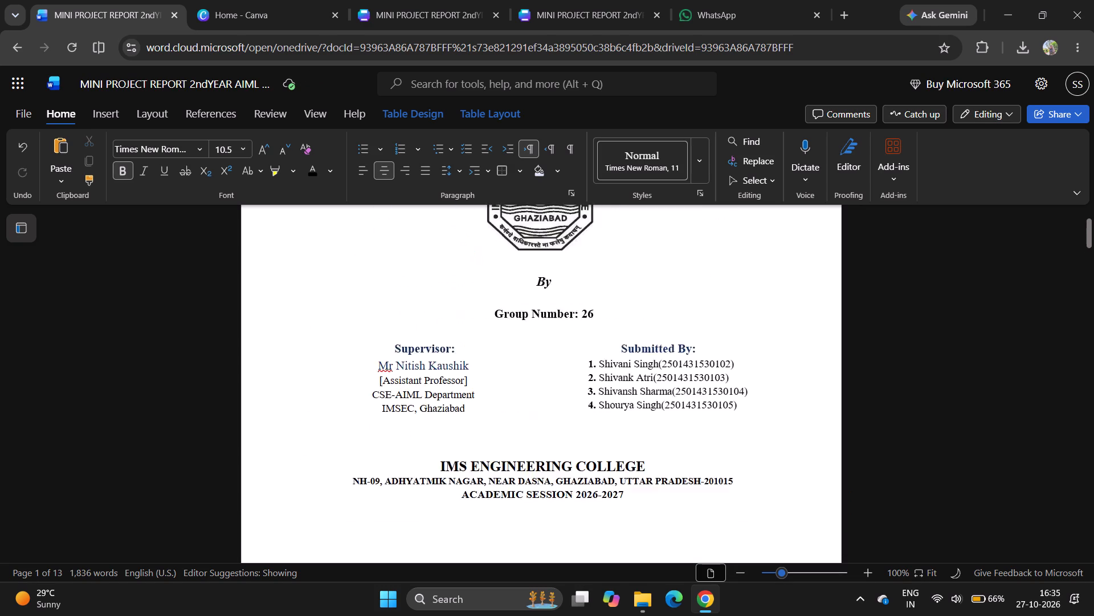
scroll(503, 375, up, 3)
scroll(503, 375, down, 2)
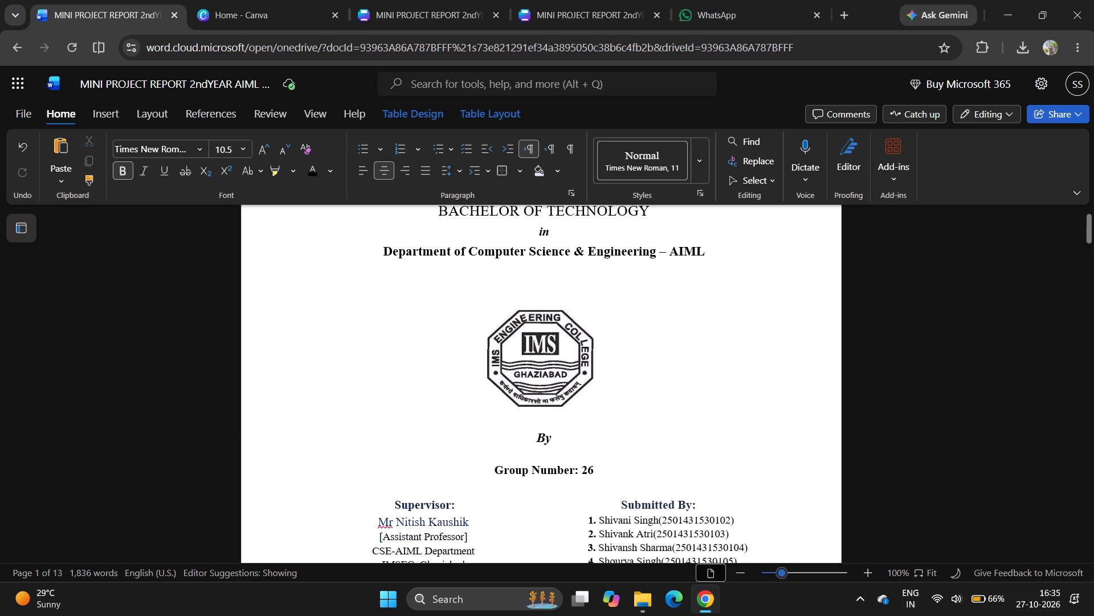
scroll(503, 375, down, 7)
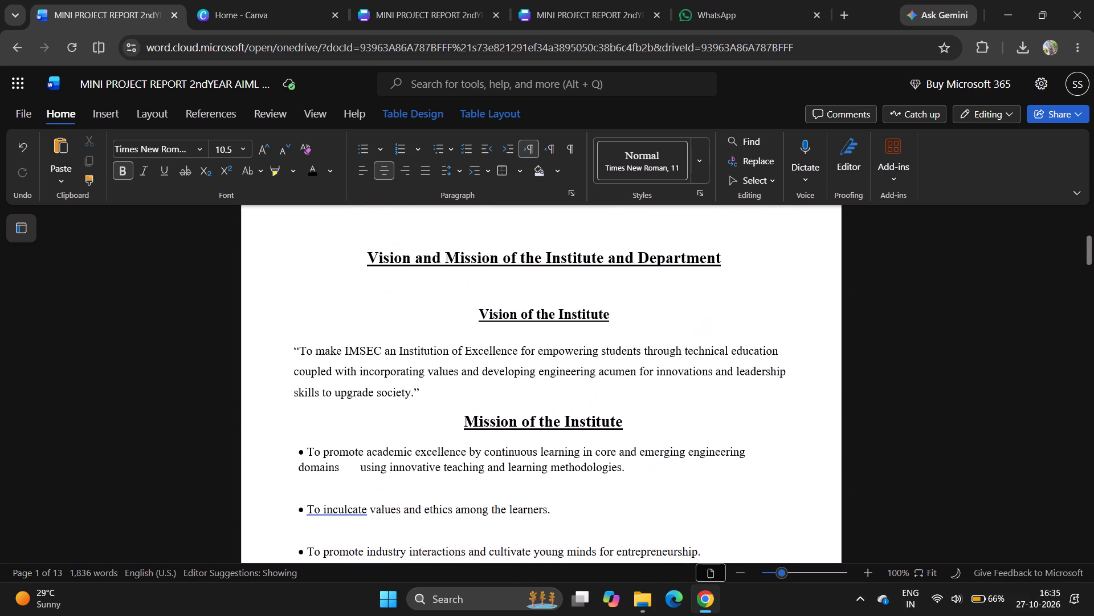
scroll(503, 375, down, 4)
scroll(503, 375, up, 2)
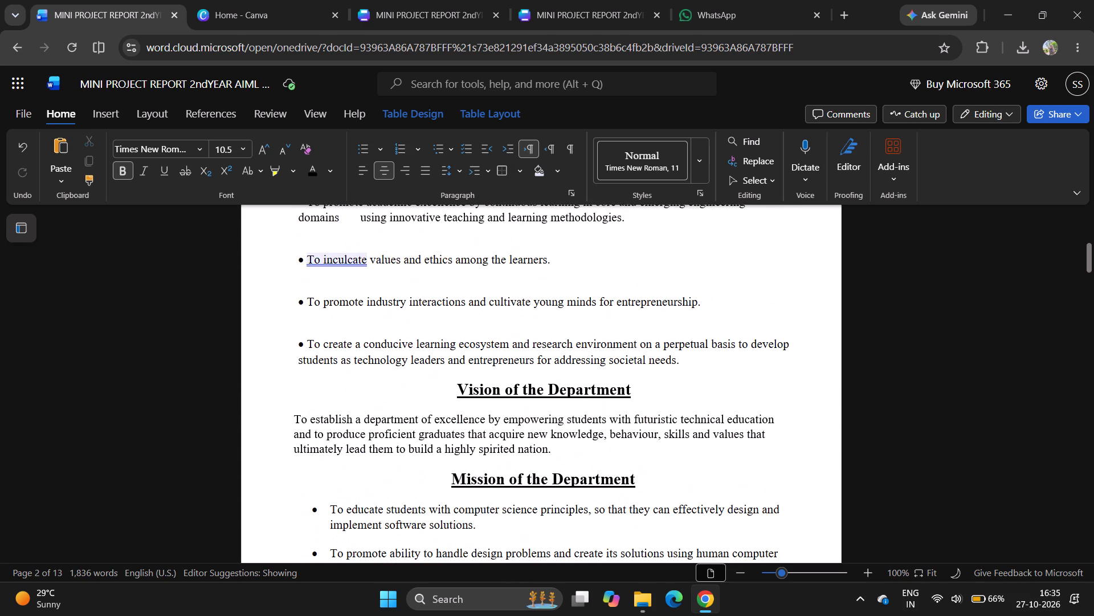
click(350, 266)
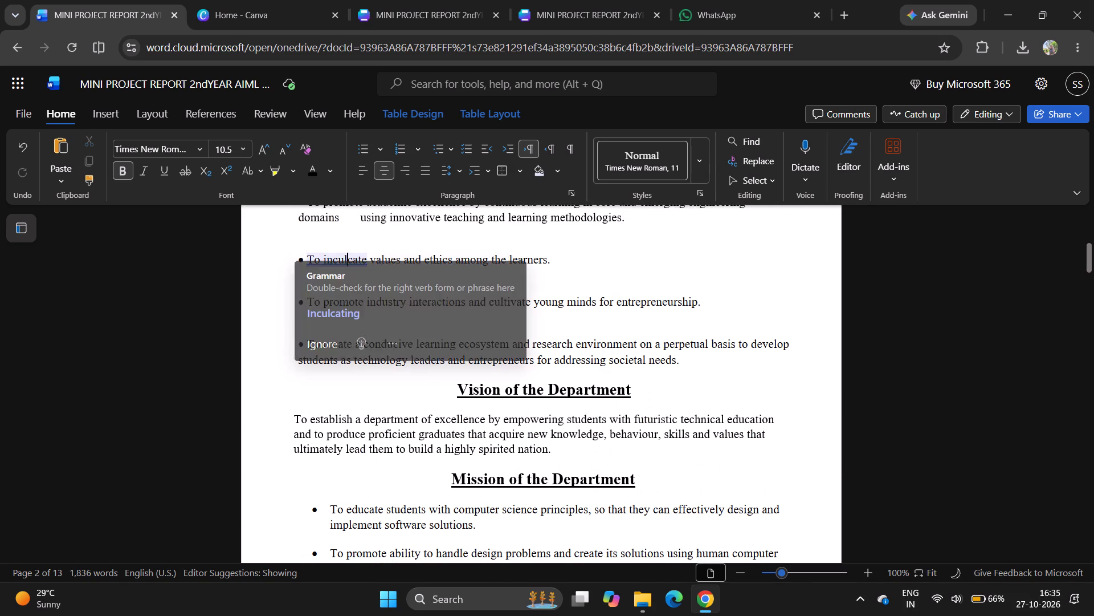
click(324, 356)
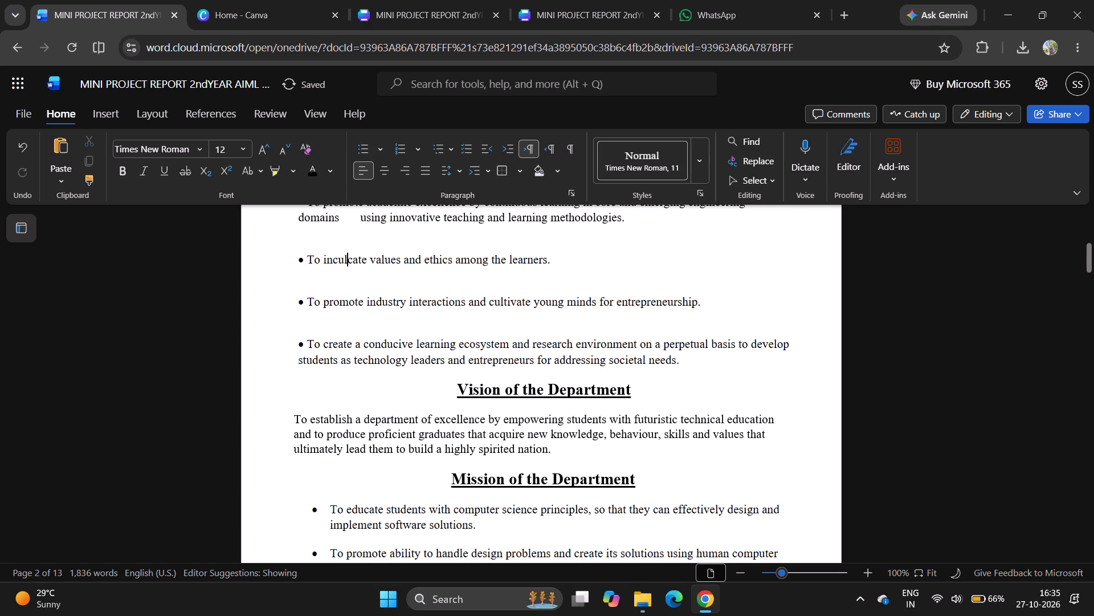
Ignore the extra-space grammar suggestions on "Conduct investigations" and "of complex" in the PO4 row of the Program Outcomes table.
scroll(486, 315, down, 5)
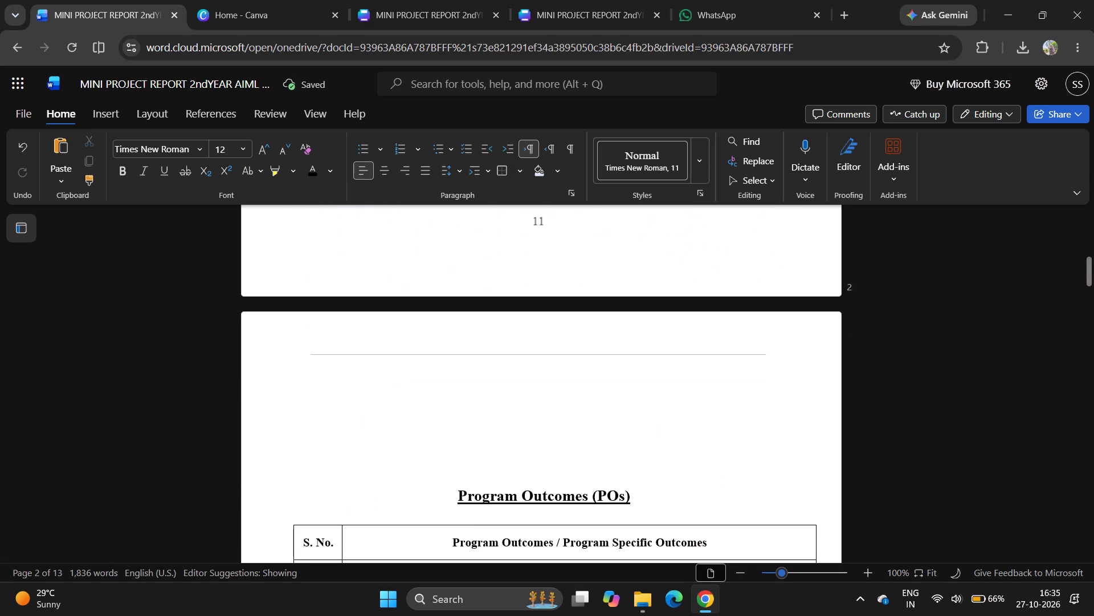
scroll(486, 315, down, 4)
scroll(504, 245, down, 1)
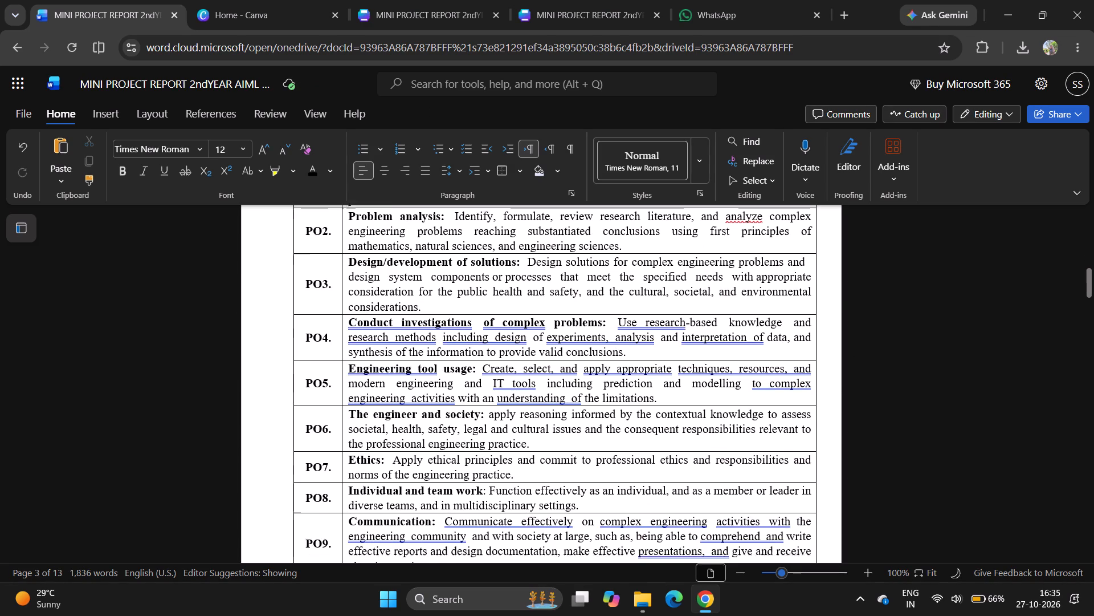
scroll(504, 245, down, 1)
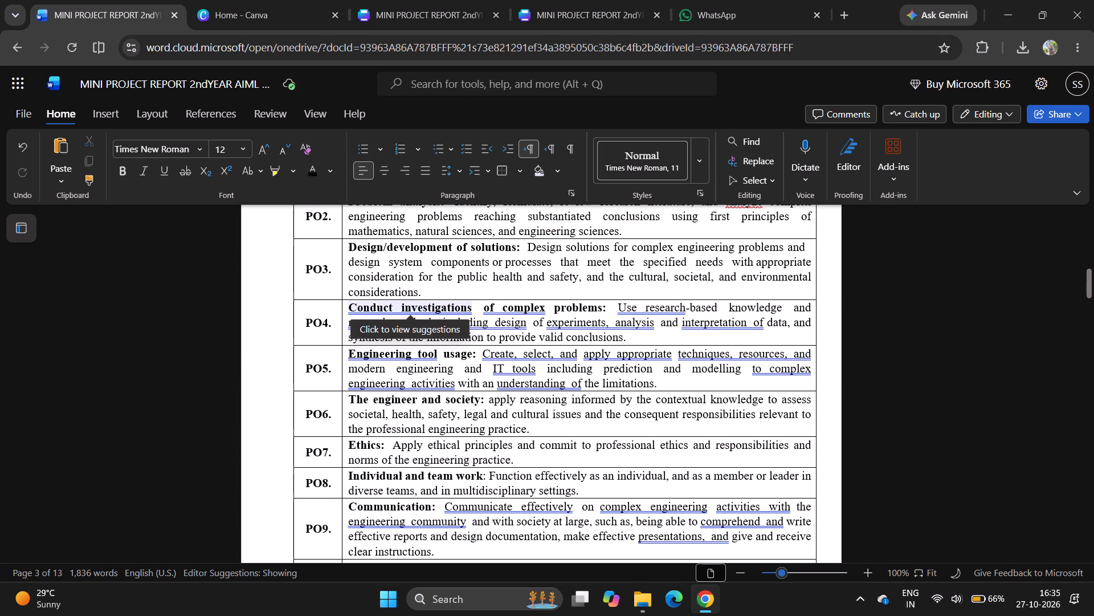
click(414, 303)
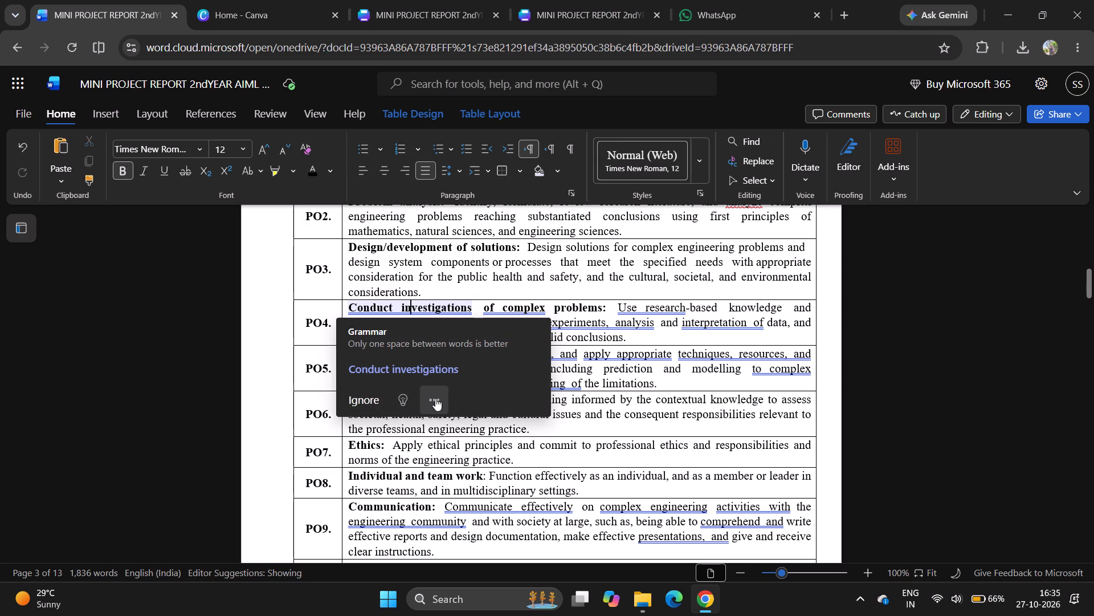
click(357, 399)
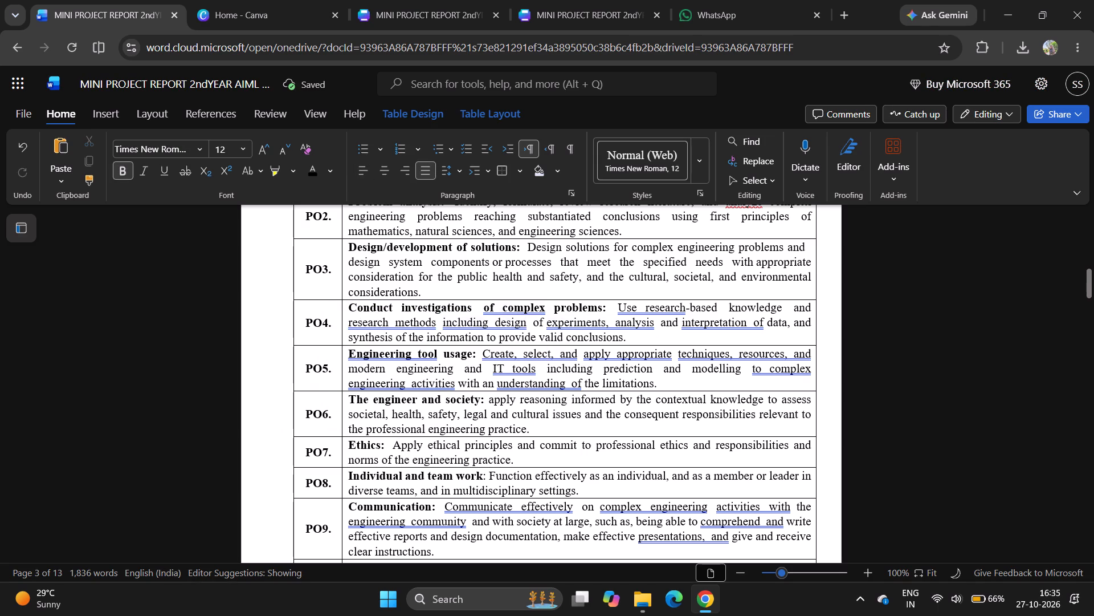
click(503, 290)
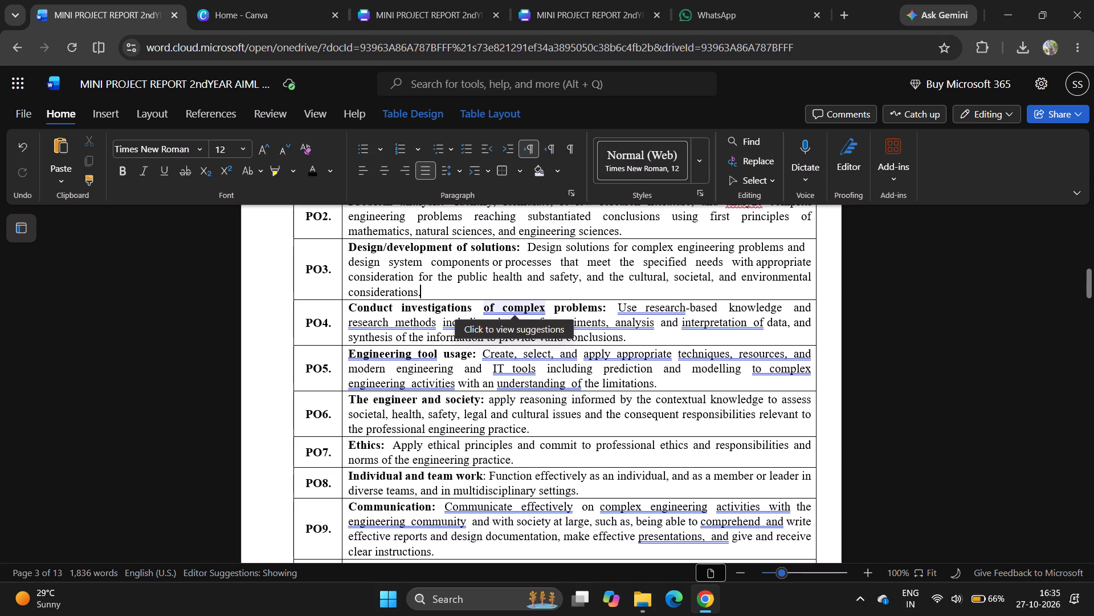
click(509, 313)
click(517, 390)
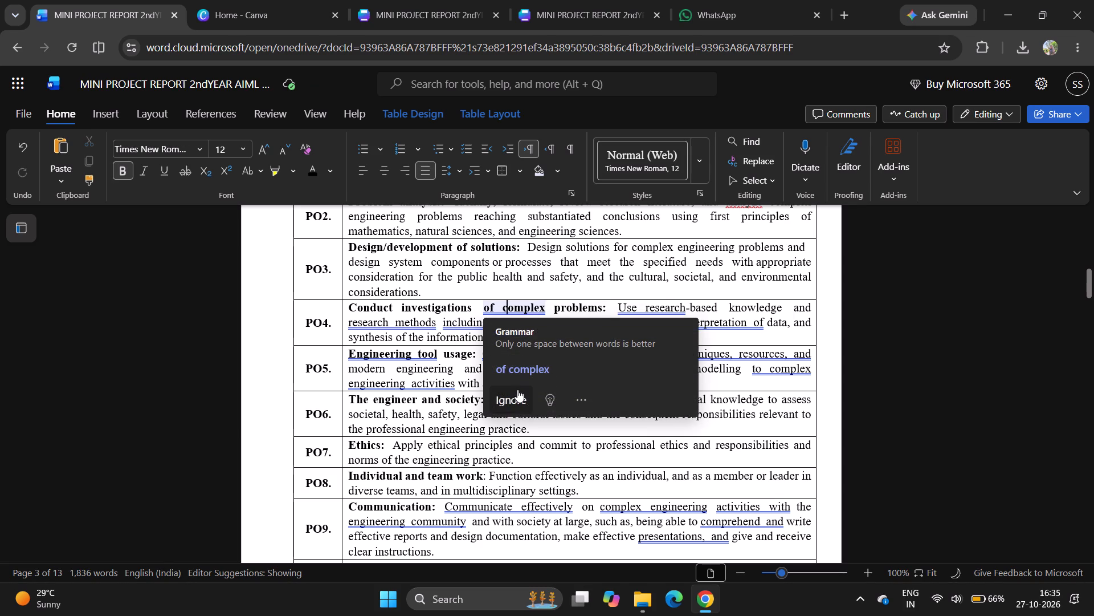
Ignore the extra-space grammar suggestions on "Use research", "research methods" and "including design" in the PO4 row.
click(681, 296)
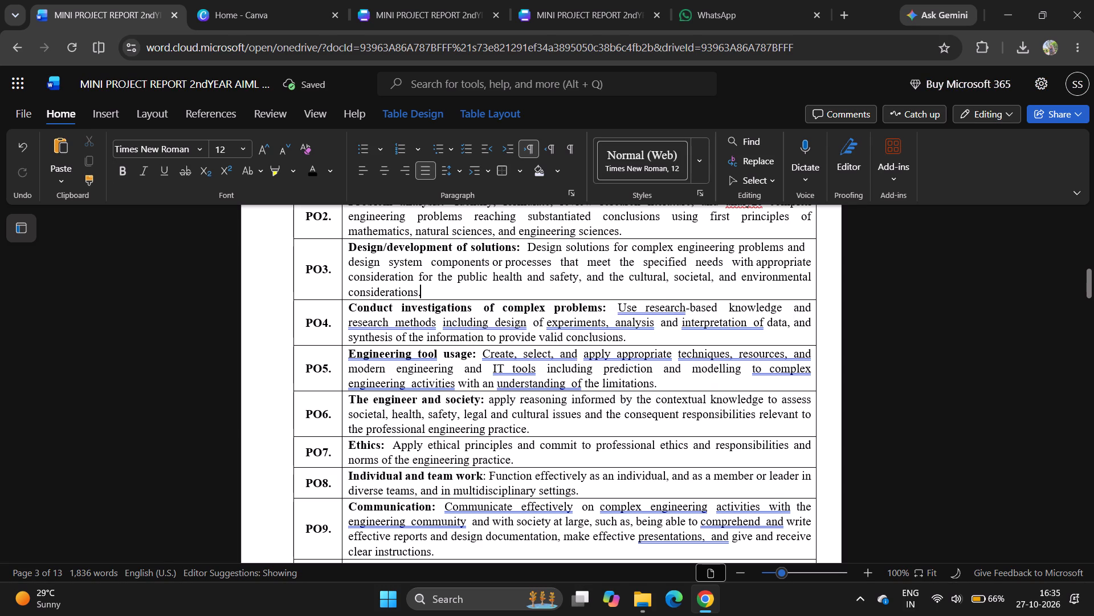
click(678, 307)
click(513, 399)
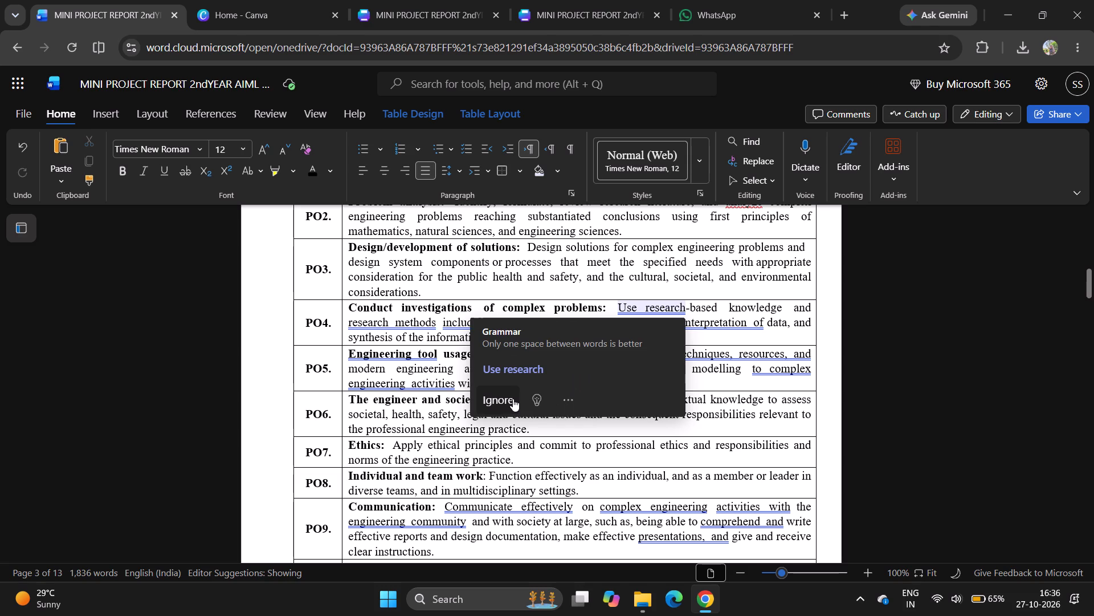
click(349, 311)
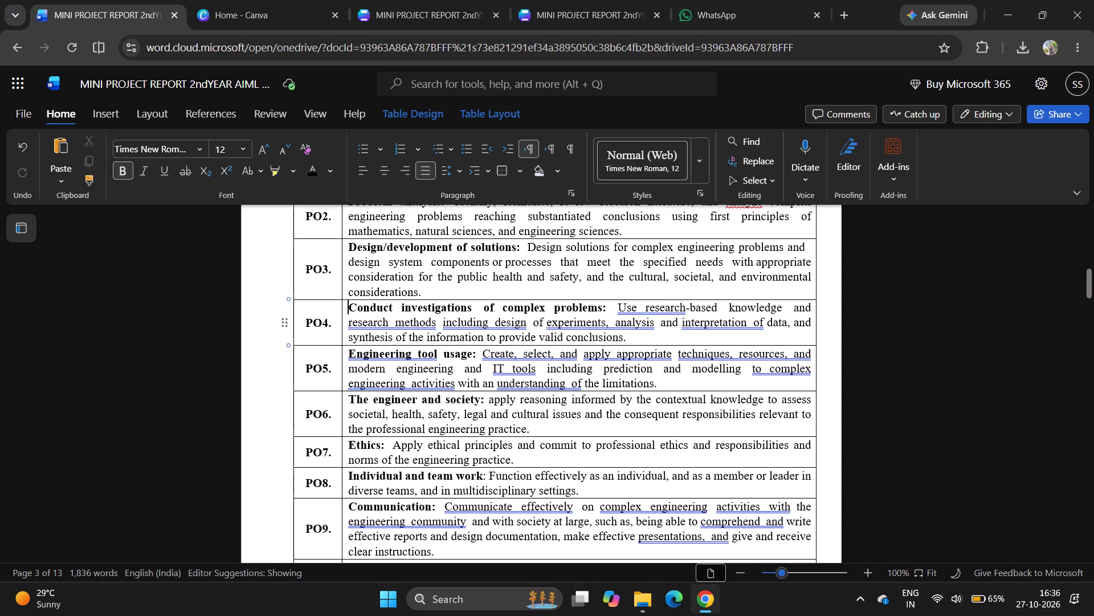
click(387, 337)
click(381, 328)
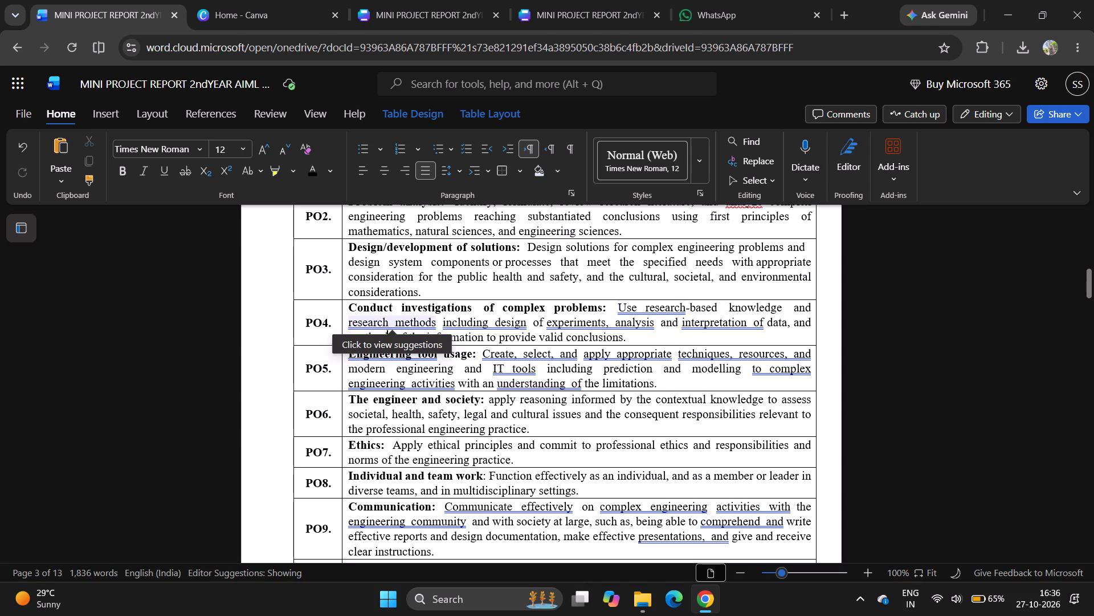
click(358, 409)
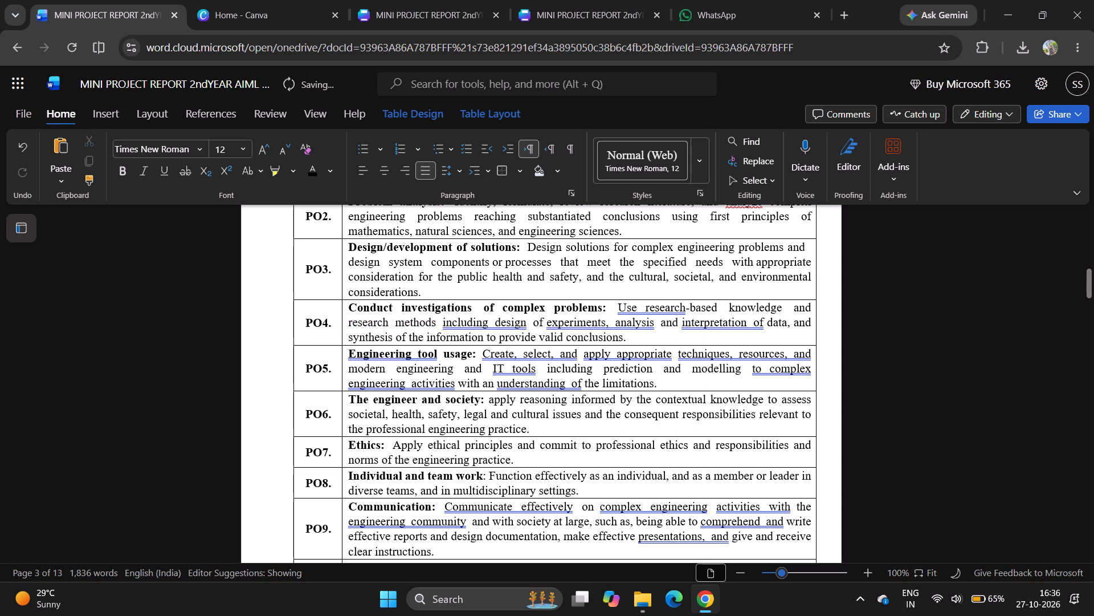
click(498, 317)
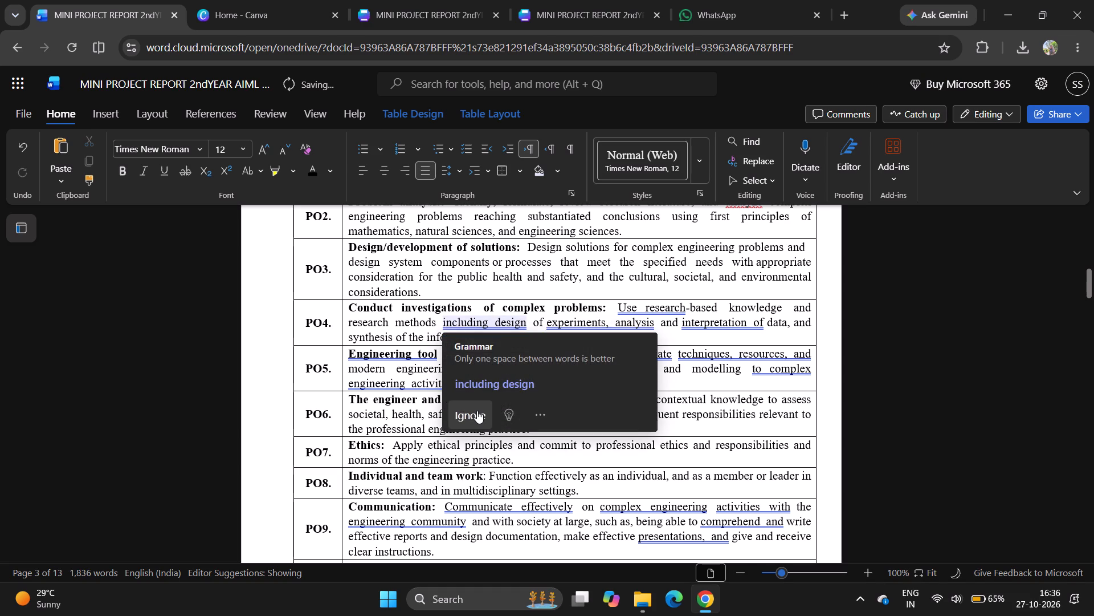
click(477, 411)
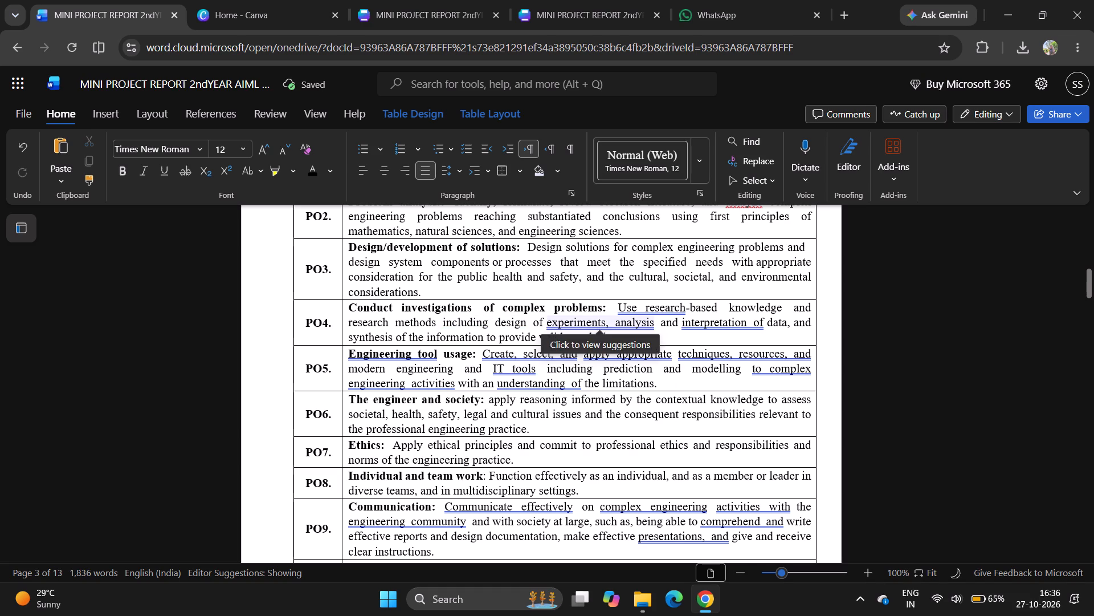
Ignore the grammar suggestions on "experiments, analysis", "Use research" and "interpretation of" in the PO4 row.
click(581, 313)
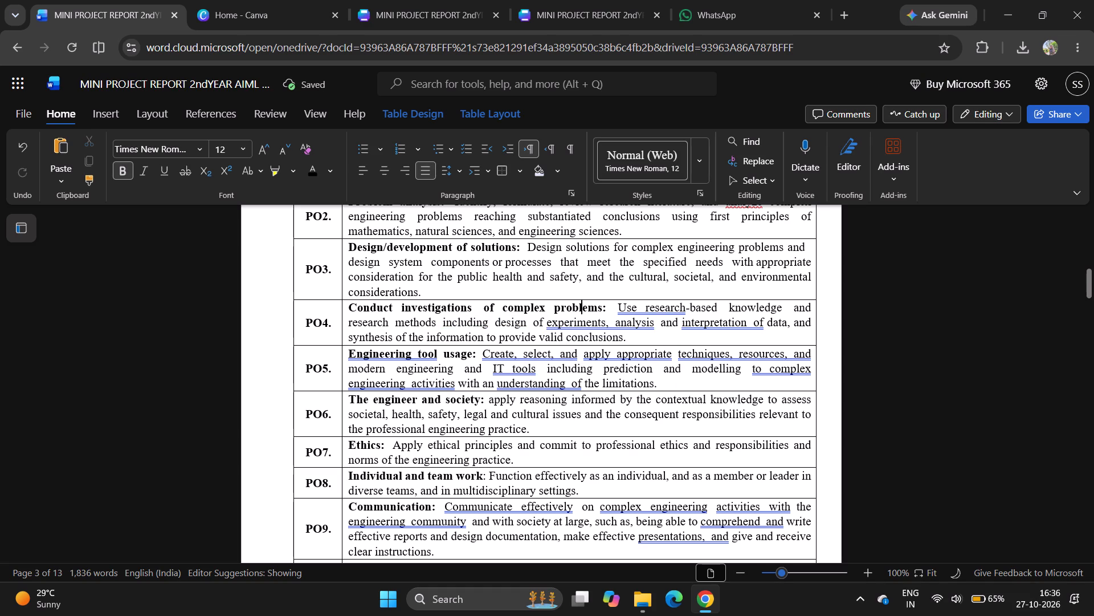
click(605, 330)
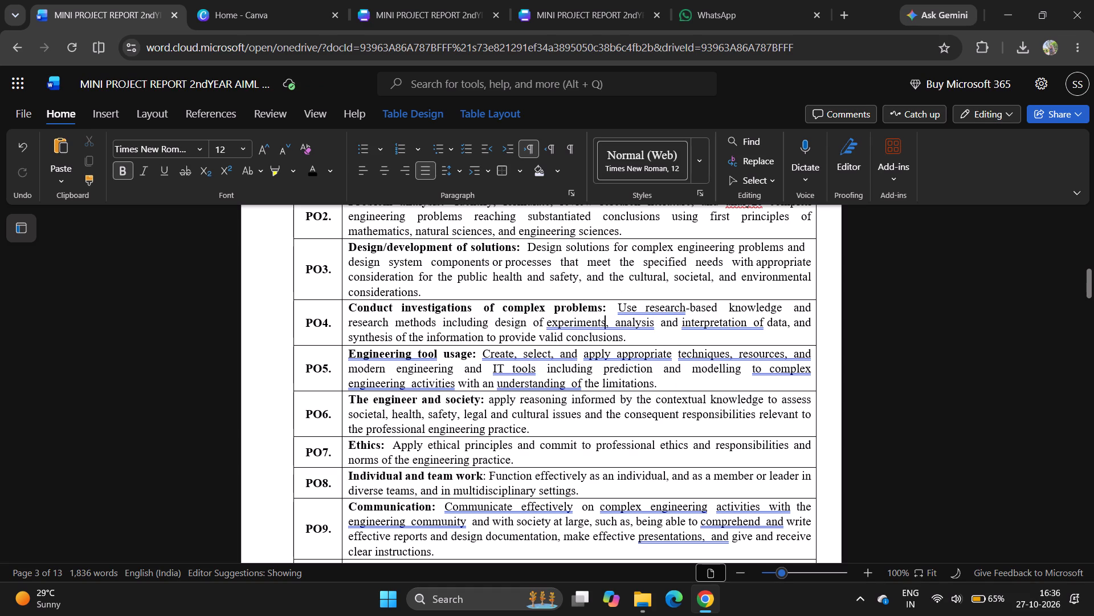
click(459, 415)
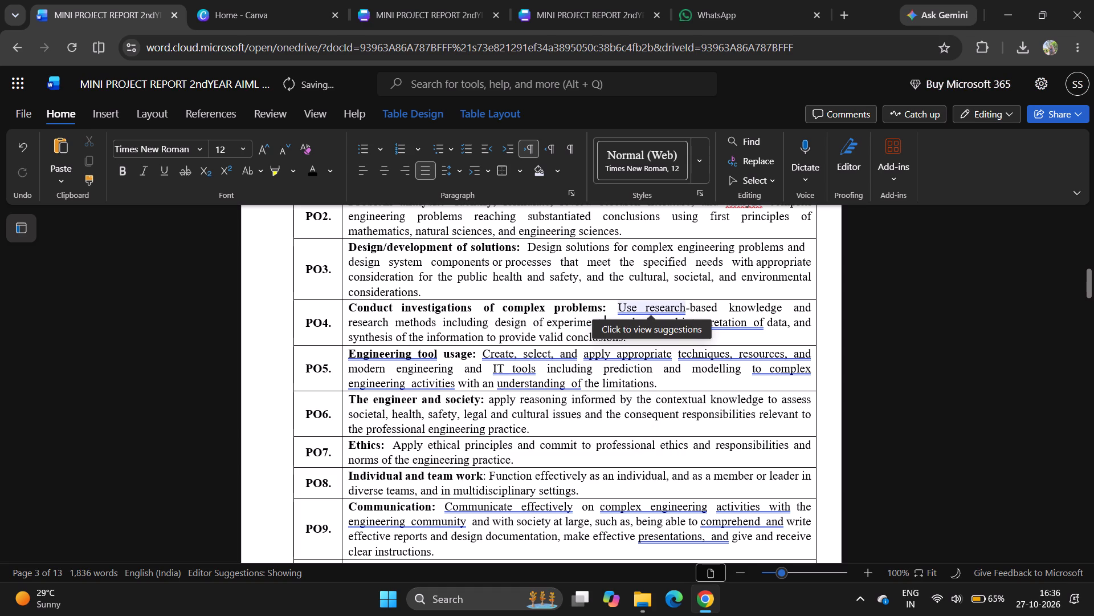
click(636, 307)
click(508, 395)
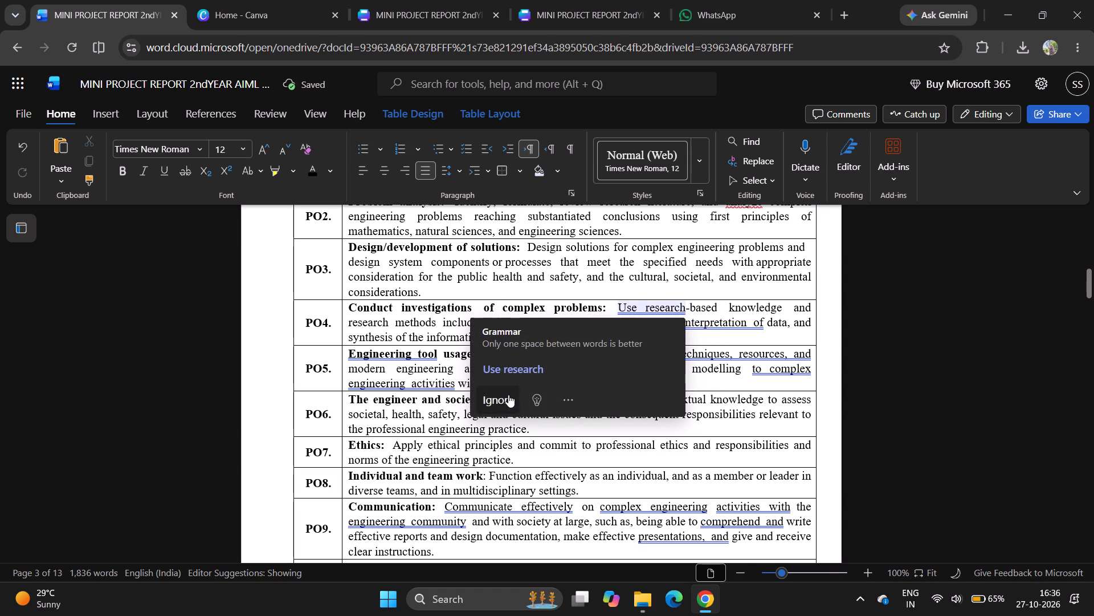
click(701, 321)
click(577, 423)
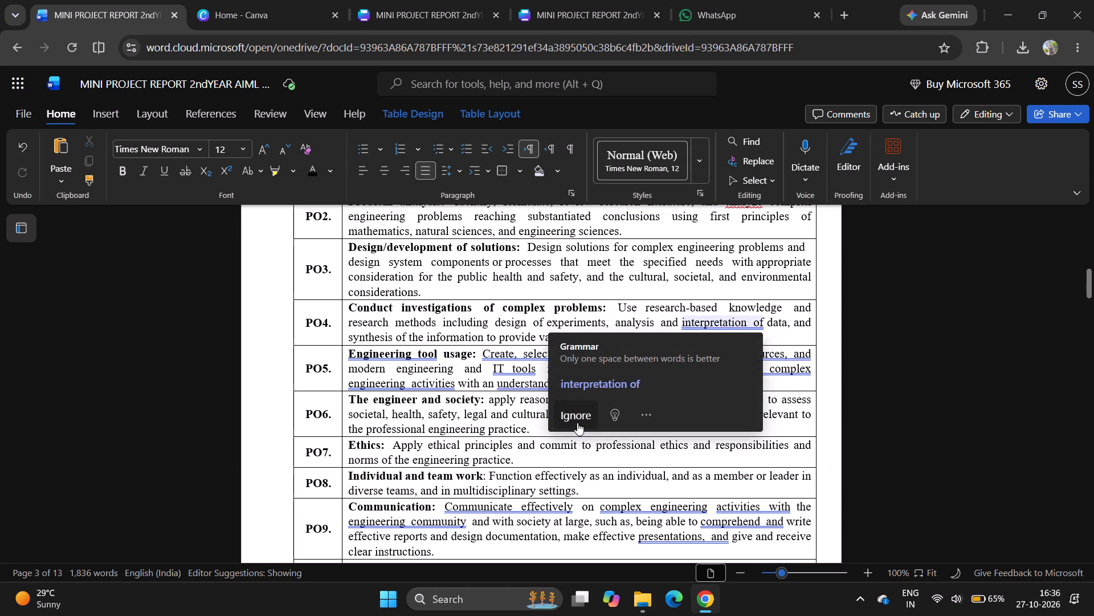
Ignore the grammar suggestions on "Engineering tool", "Create, select" and the following ", and" in the PO5 row.
scroll(431, 311, down, 1)
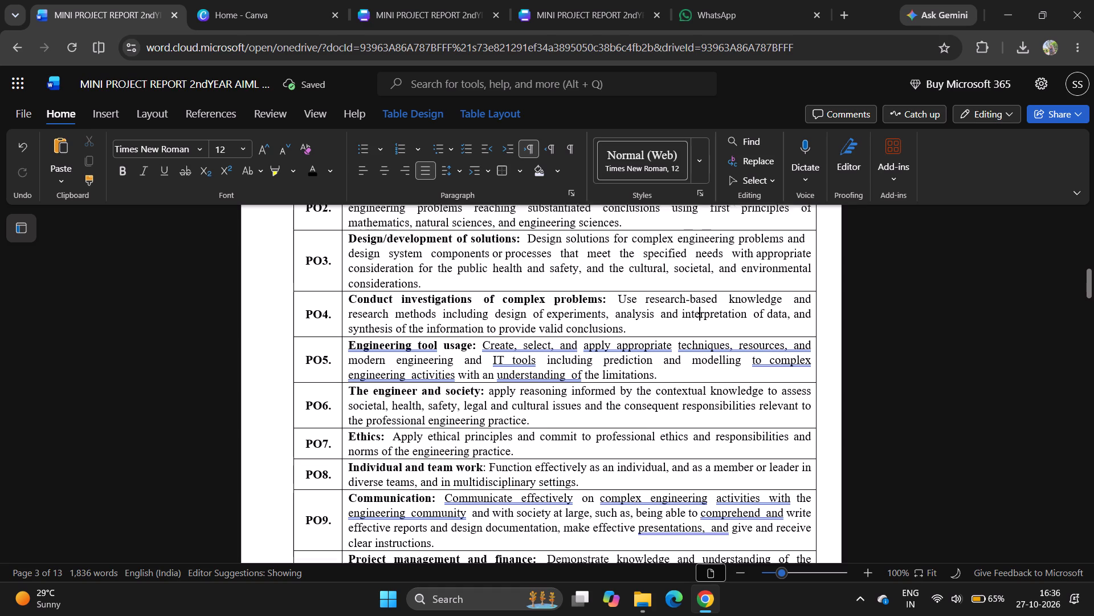
scroll(431, 311, down, 1)
click(390, 261)
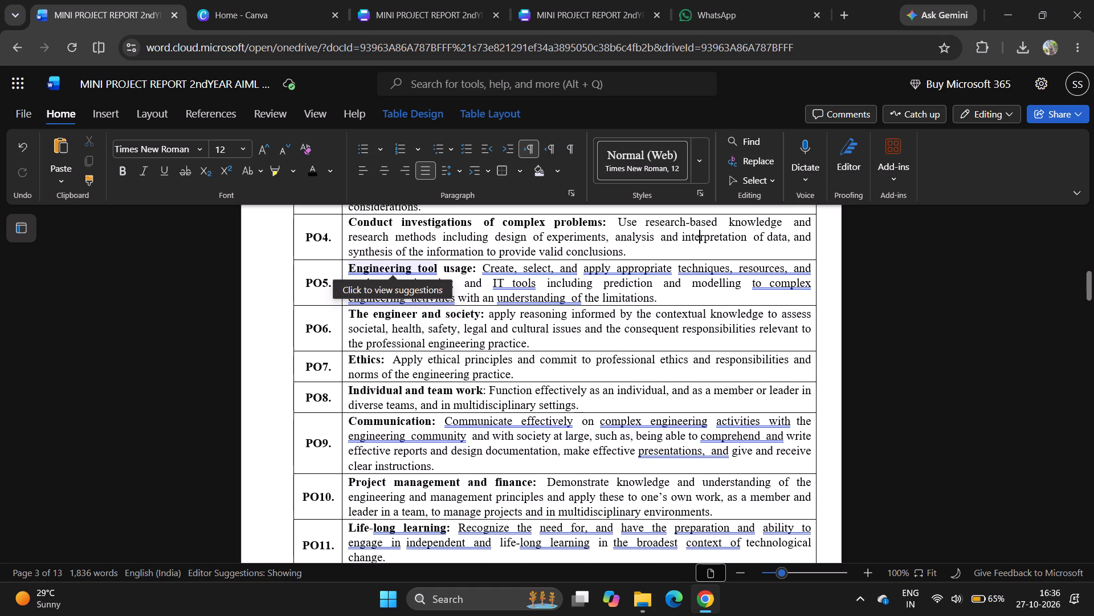
click(364, 354)
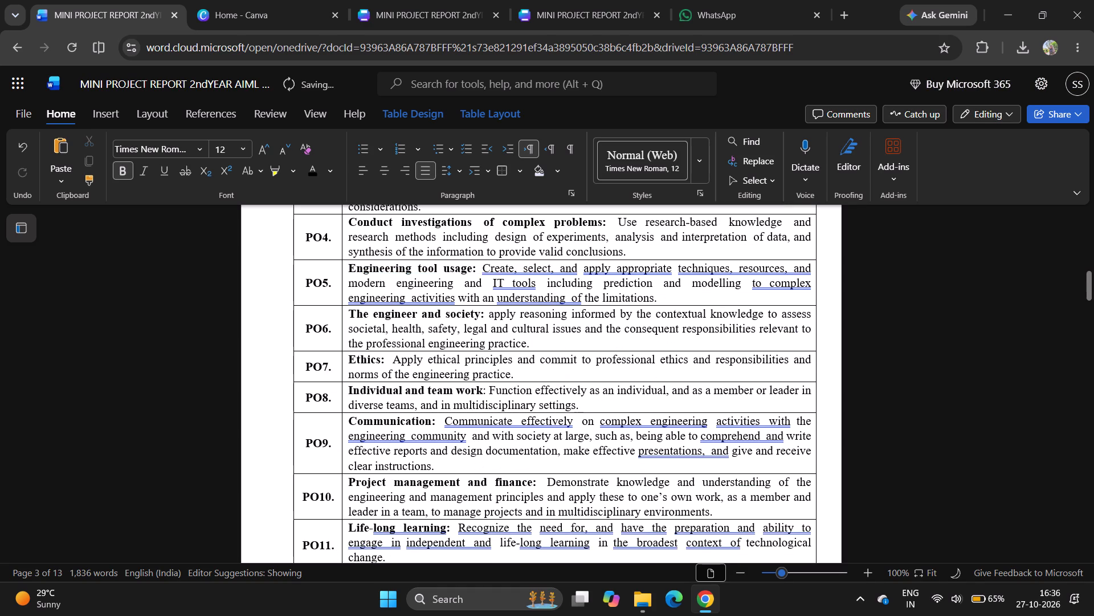
click(516, 271)
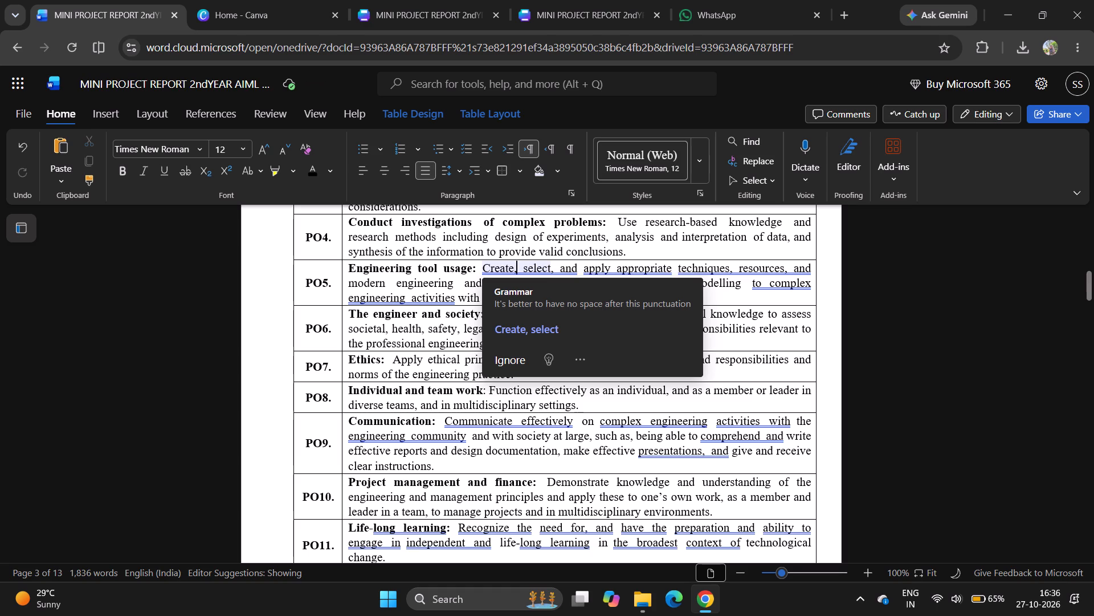
click(517, 358)
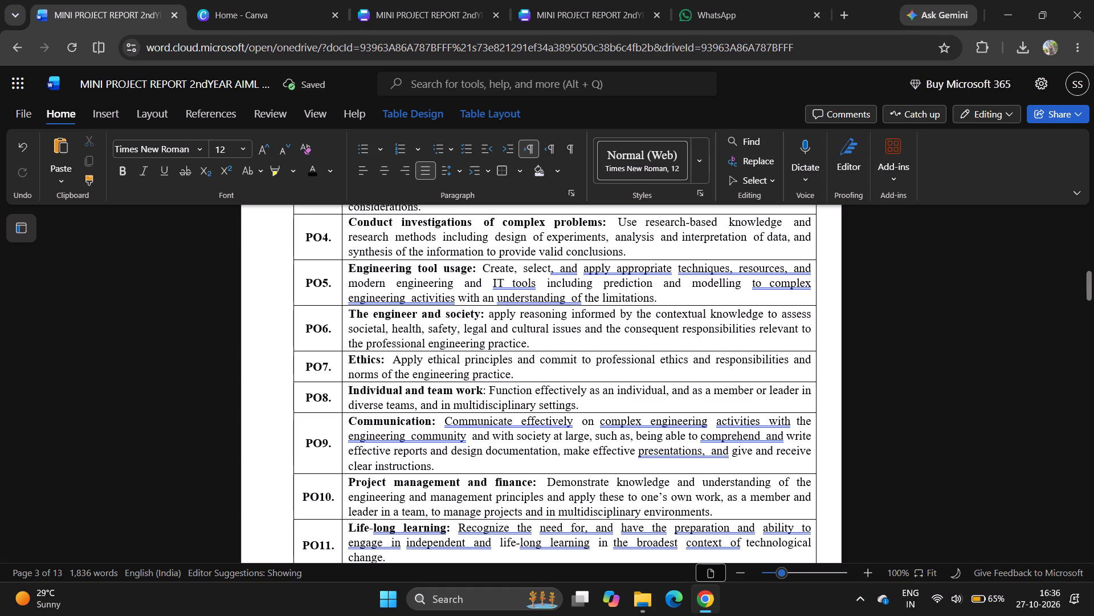
click(566, 268)
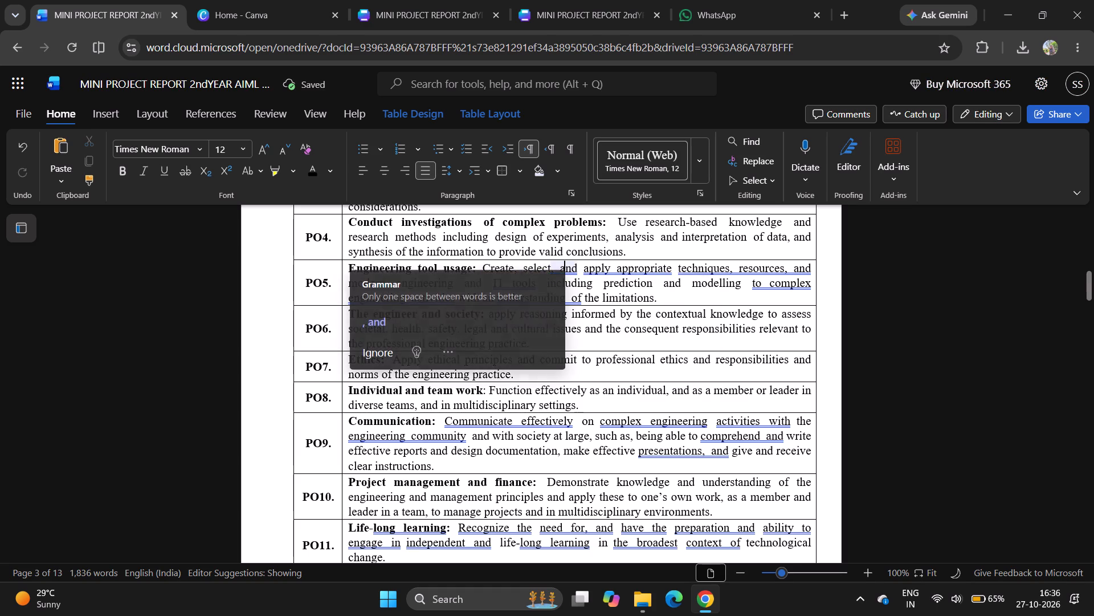
click(395, 363)
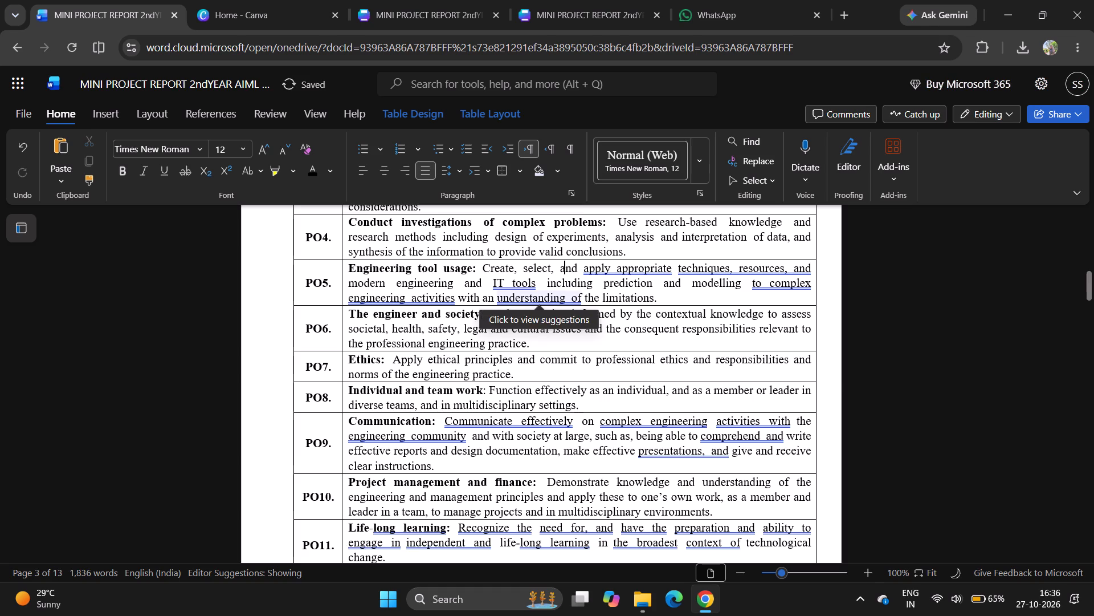
Ignore the grammar suggestions on "apply appropriate", "techniques, resources" and the following ", and" in the PO5 row.
click(634, 257)
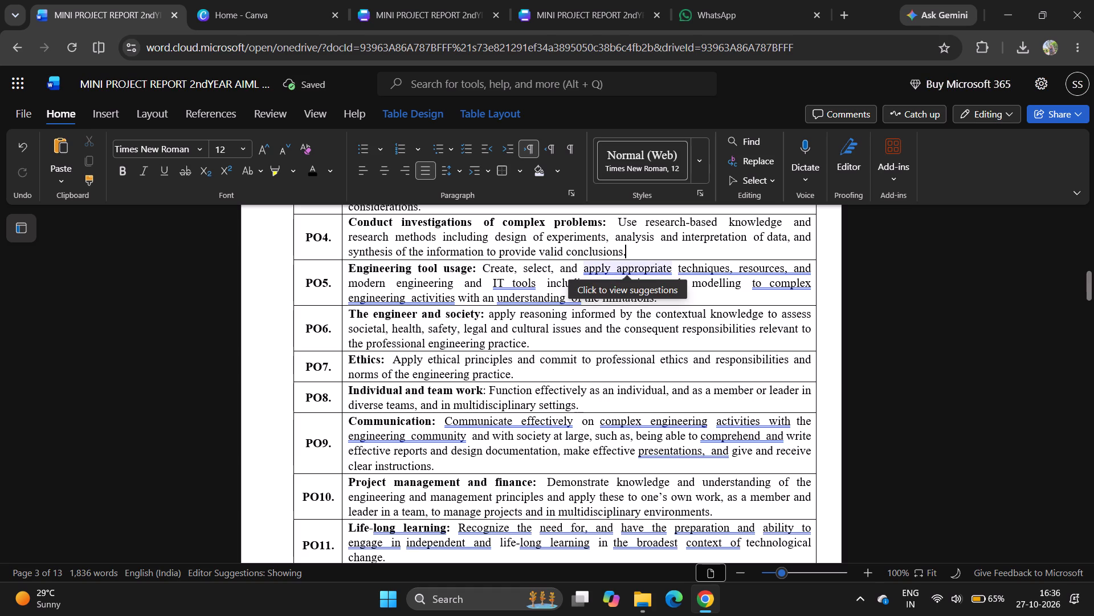
click(603, 268)
click(482, 360)
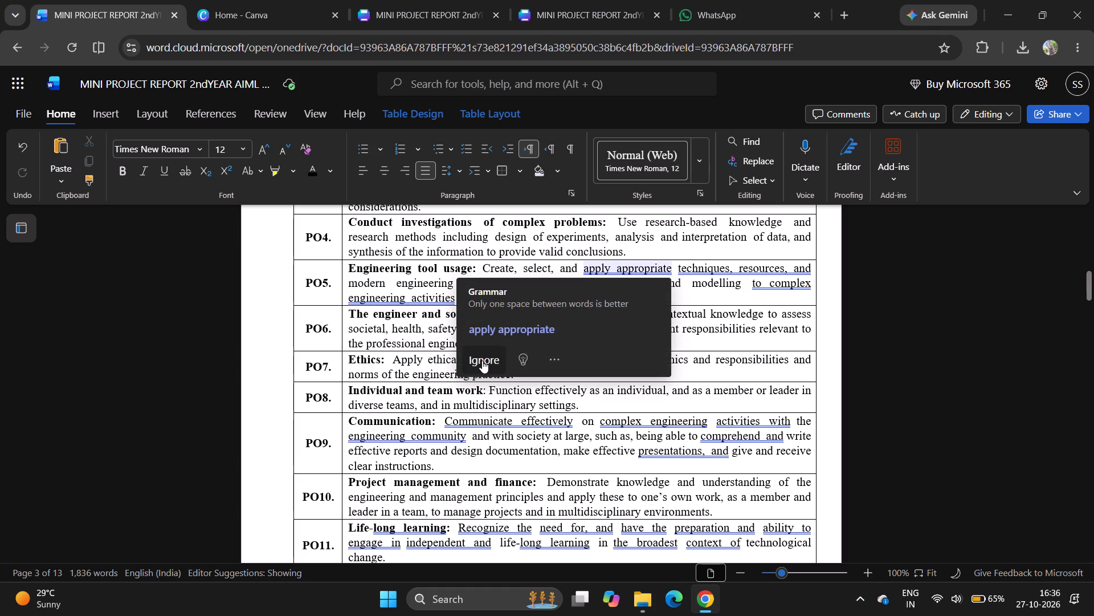
click(722, 265)
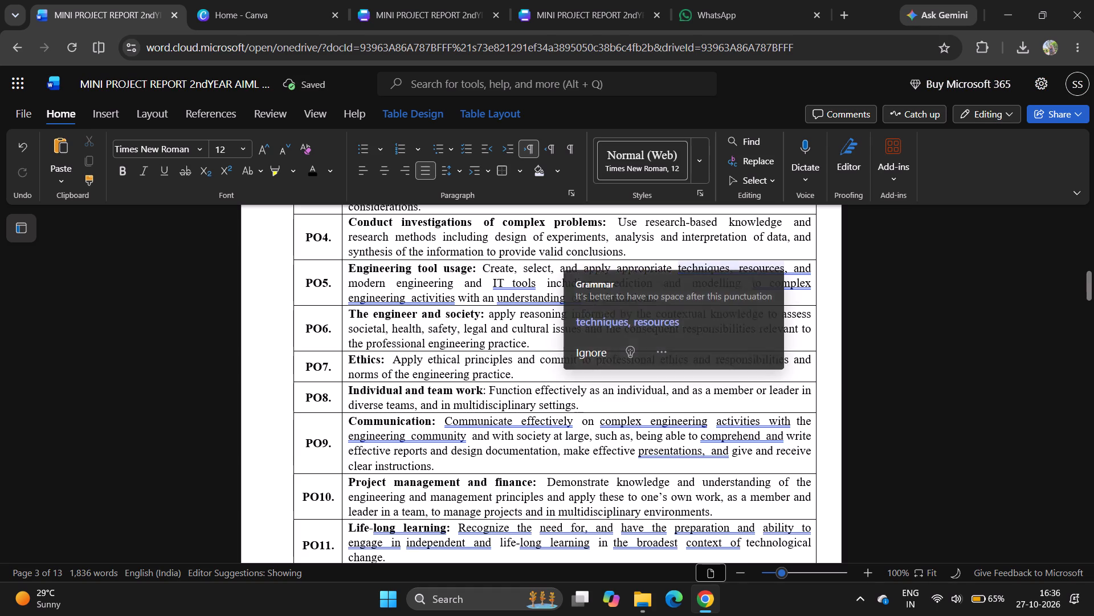
click(594, 362)
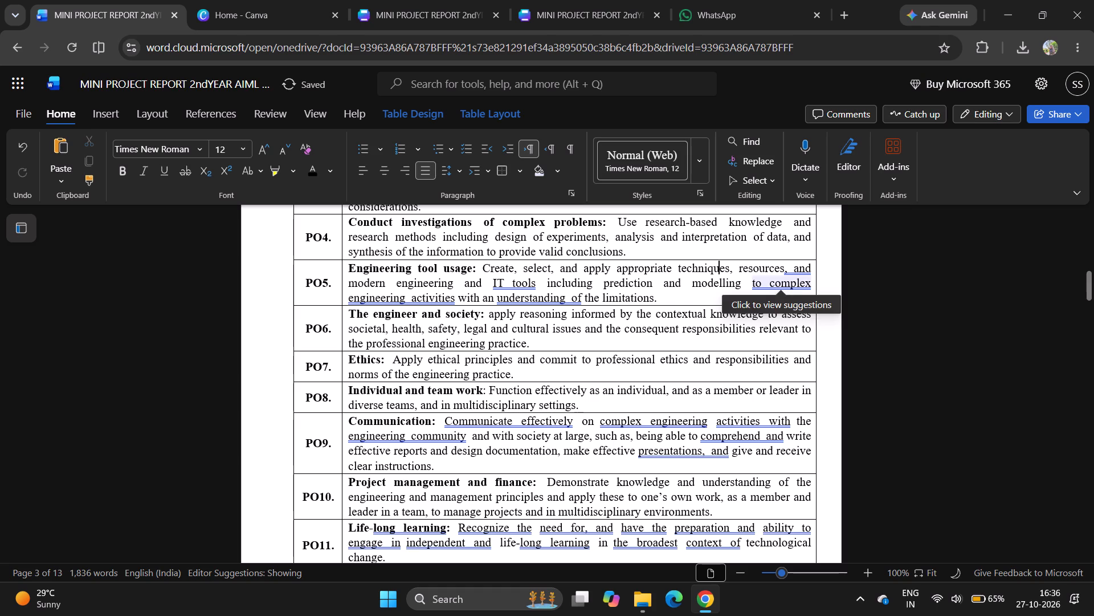
click(798, 269)
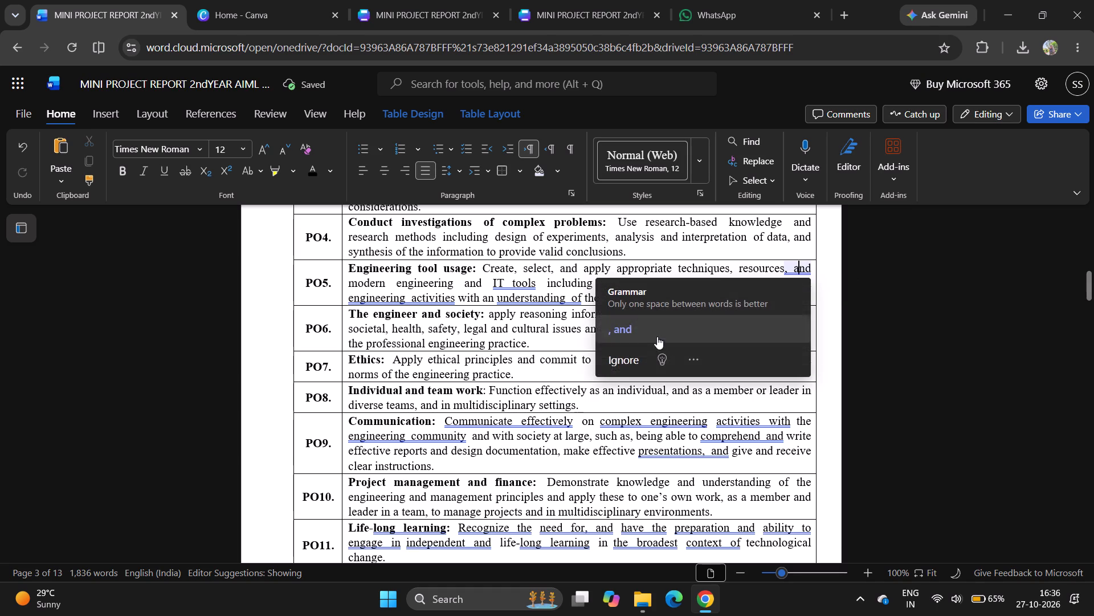
click(622, 362)
Ignore the extra-space grammar suggestions on "IT tools", "engineering activities", "understanding of" and "to complex" in the PO5 row.
click(509, 286)
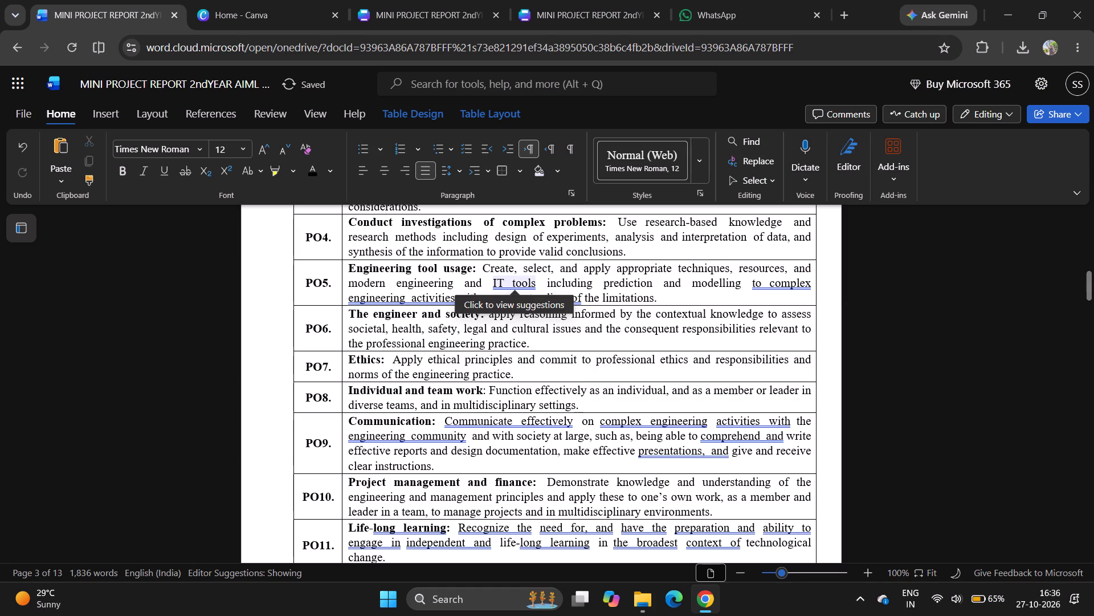
click(519, 371)
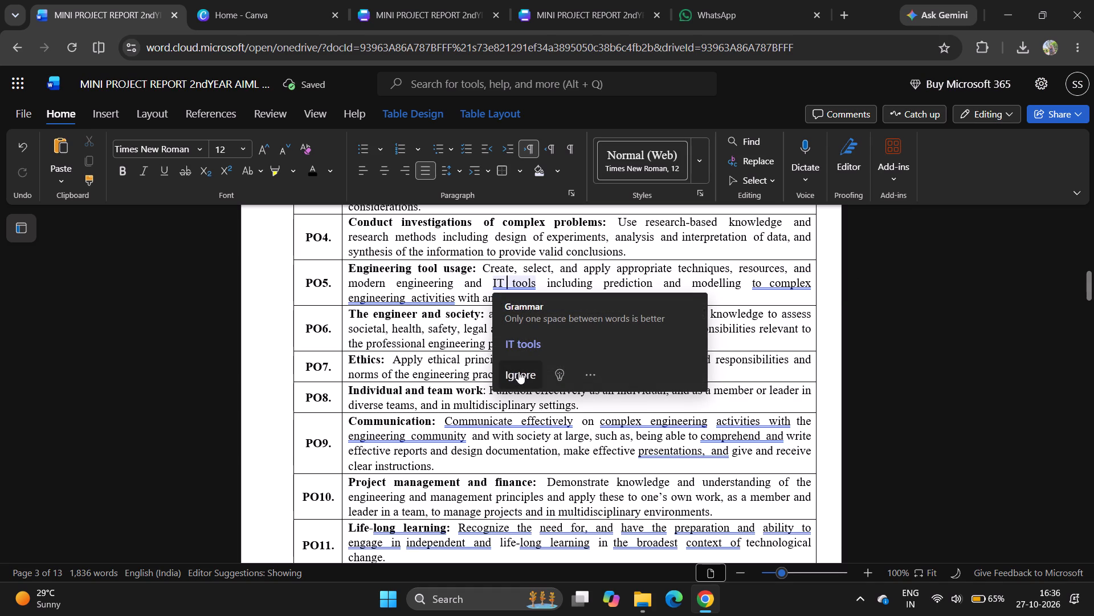
click(424, 299)
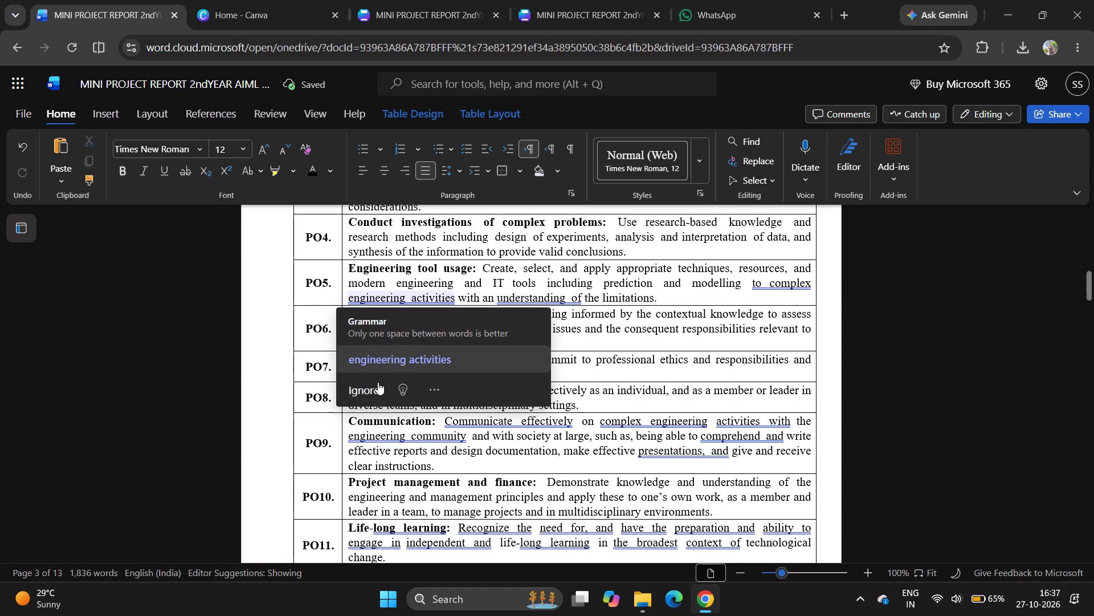
click(374, 385)
click(560, 302)
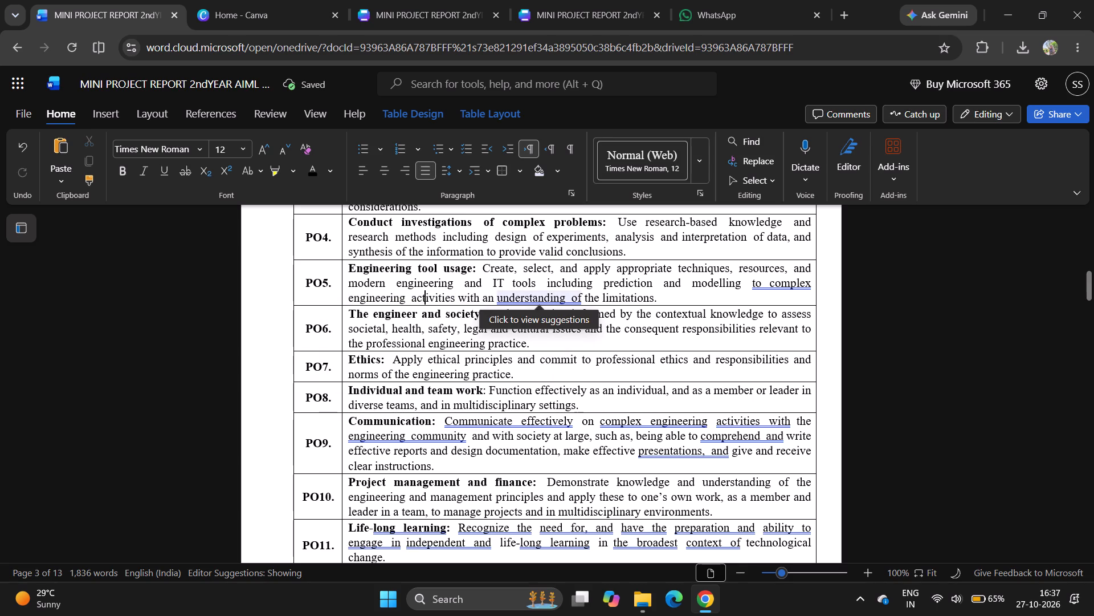
click(521, 382)
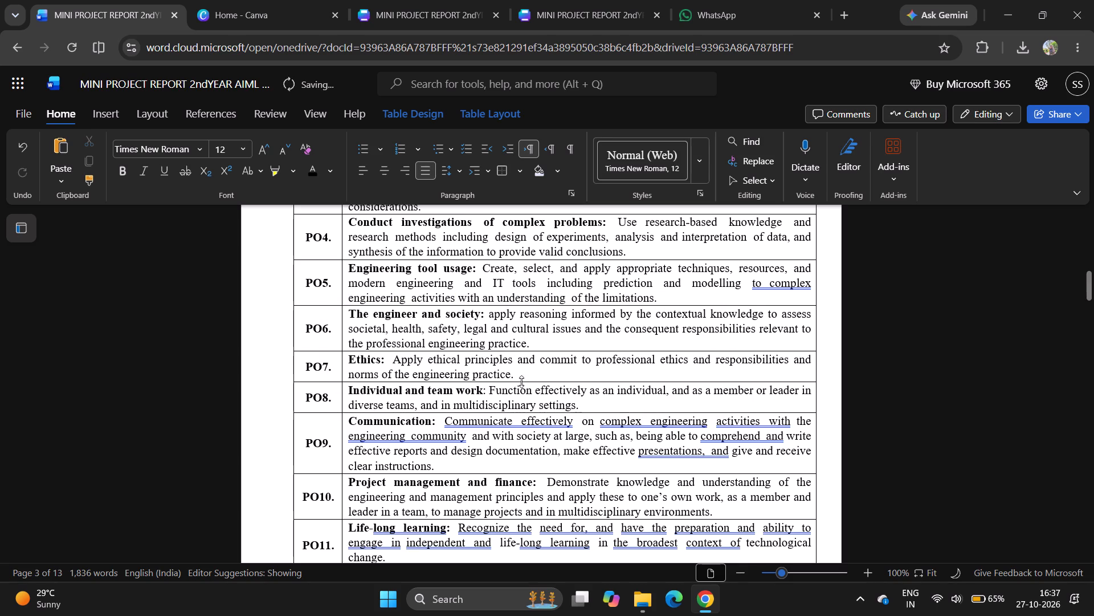
click(779, 283)
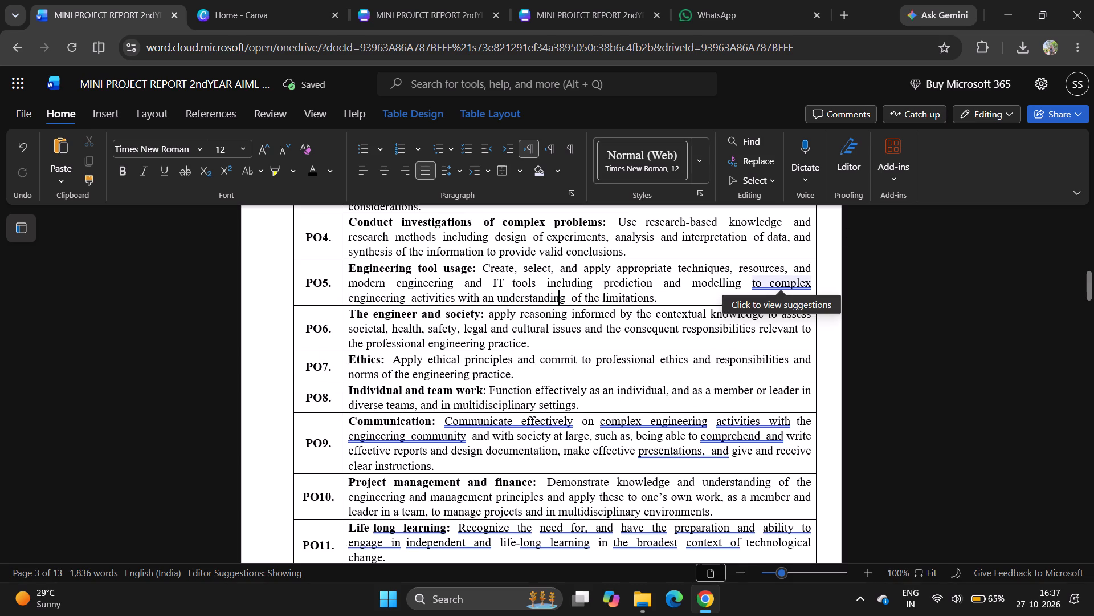
click(623, 370)
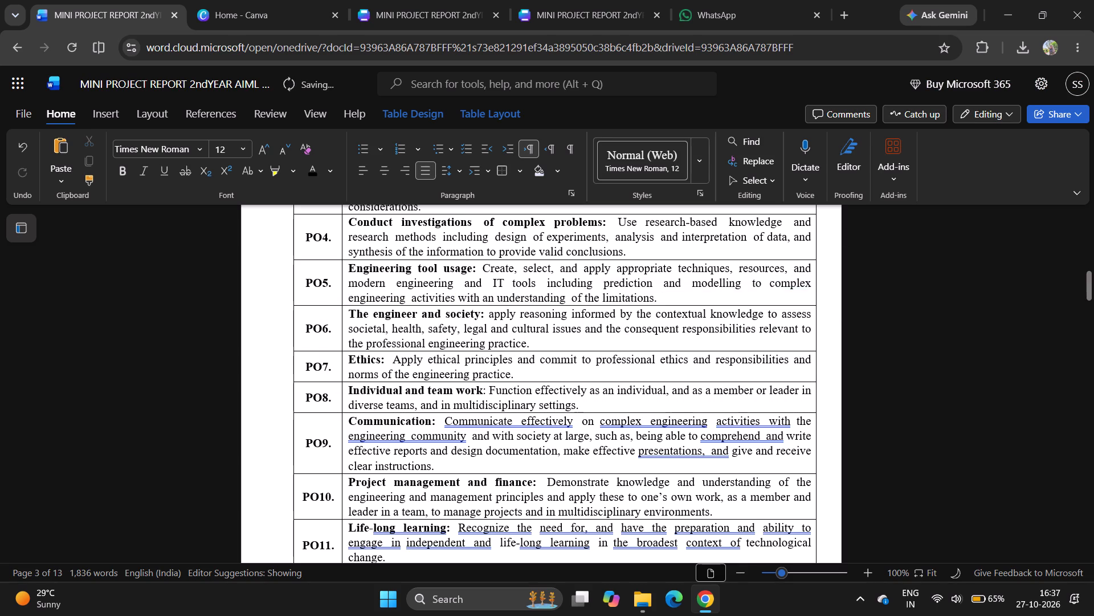
Ignore the extra-space grammar suggestions on "Communicate effectively", "complex engineering" and "activities with" in the PO9 row.
scroll(623, 370, down, 5)
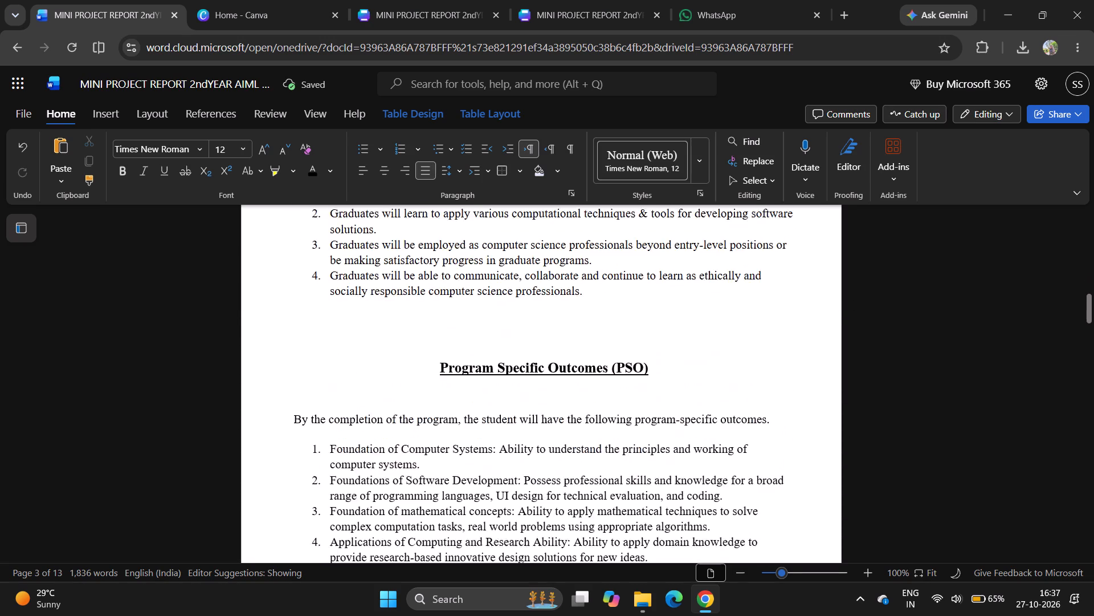
scroll(623, 370, up, 5)
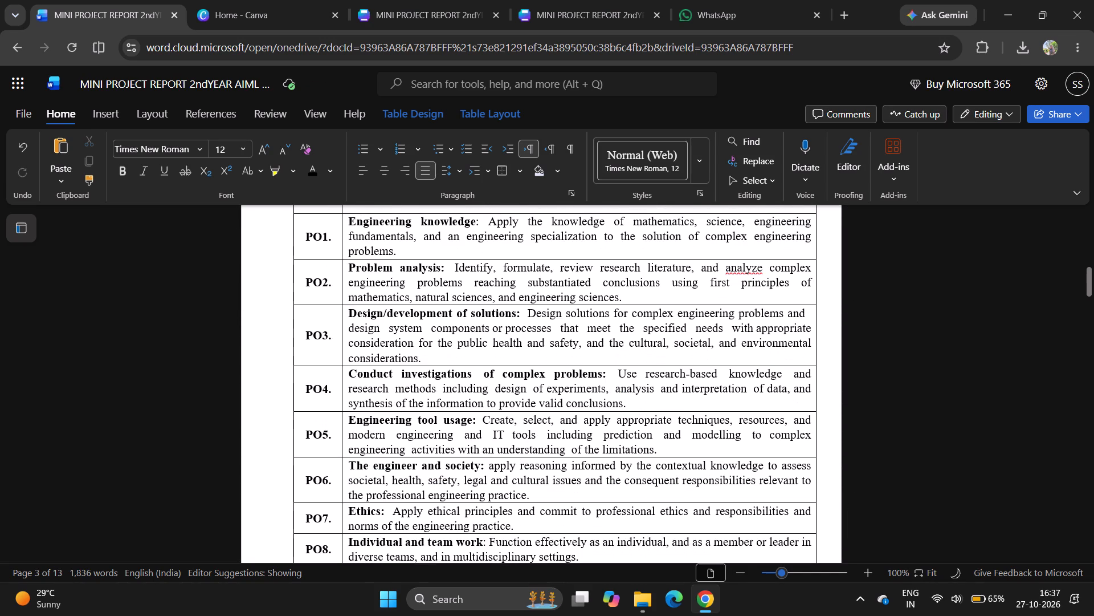
scroll(623, 370, up, 1)
scroll(605, 542, down, 2)
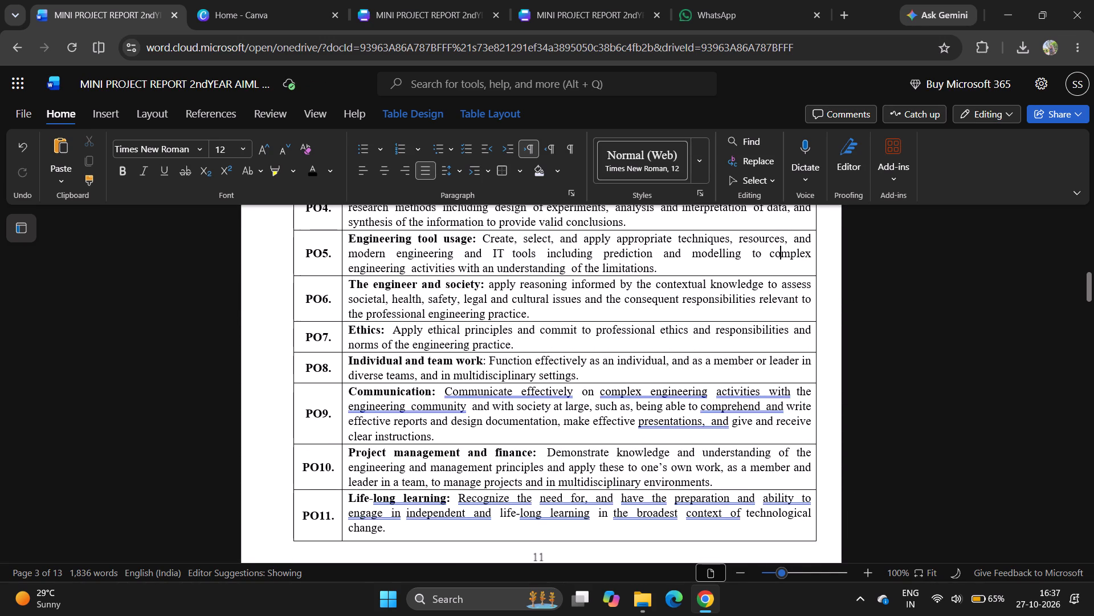
click(513, 411)
click(533, 395)
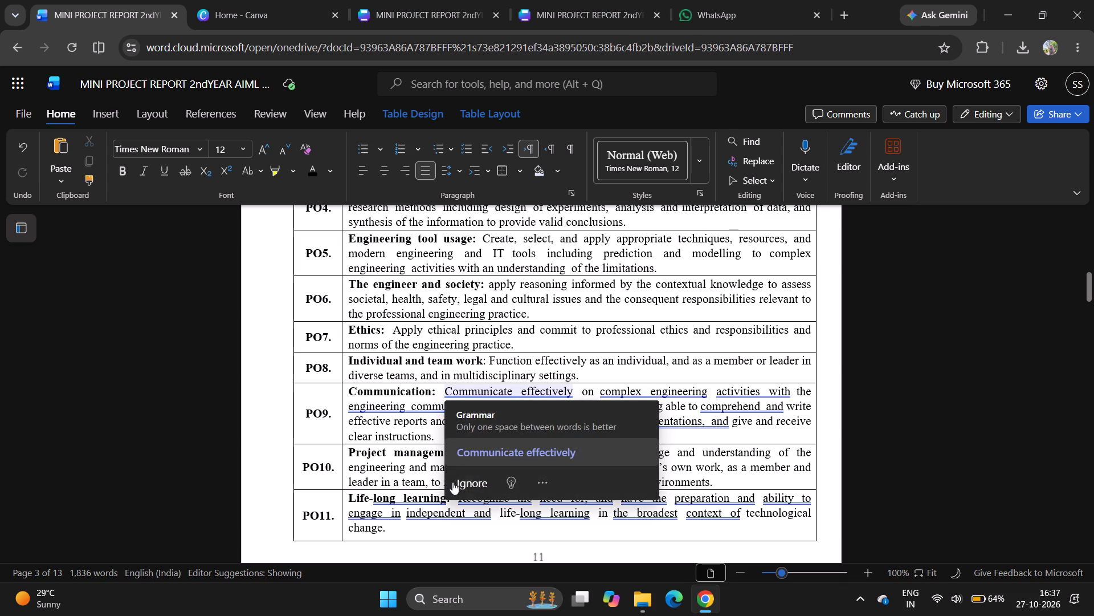
click(468, 481)
click(655, 390)
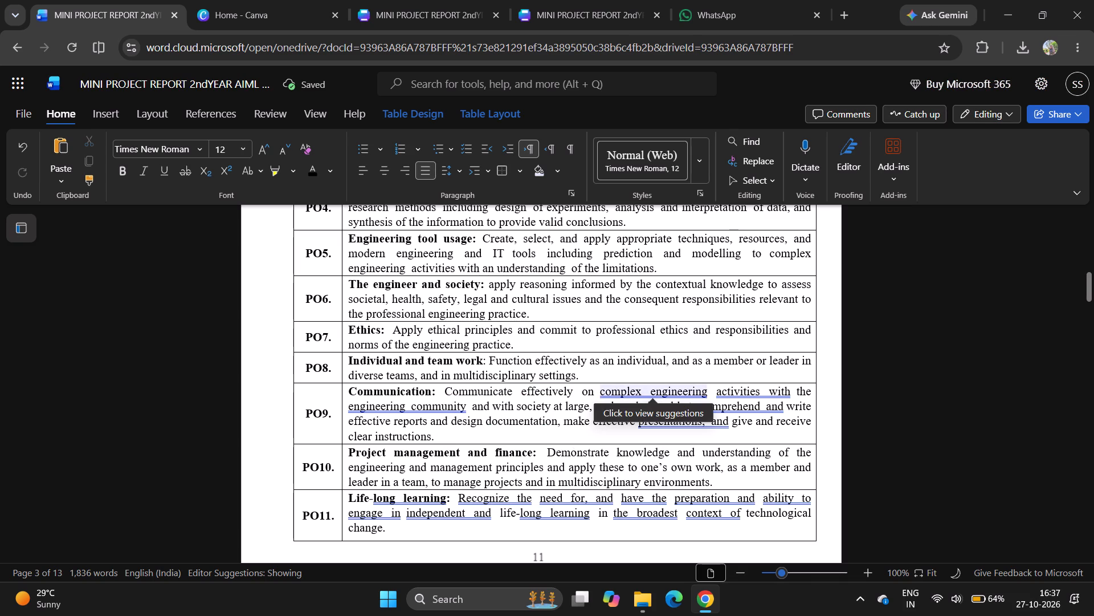
click(524, 486)
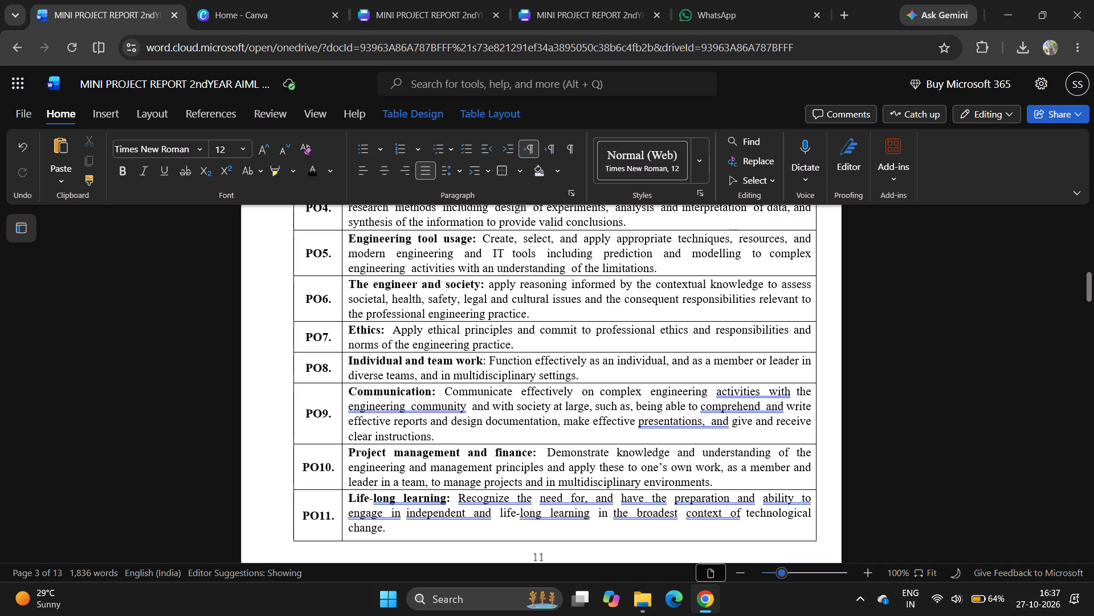
click(742, 390)
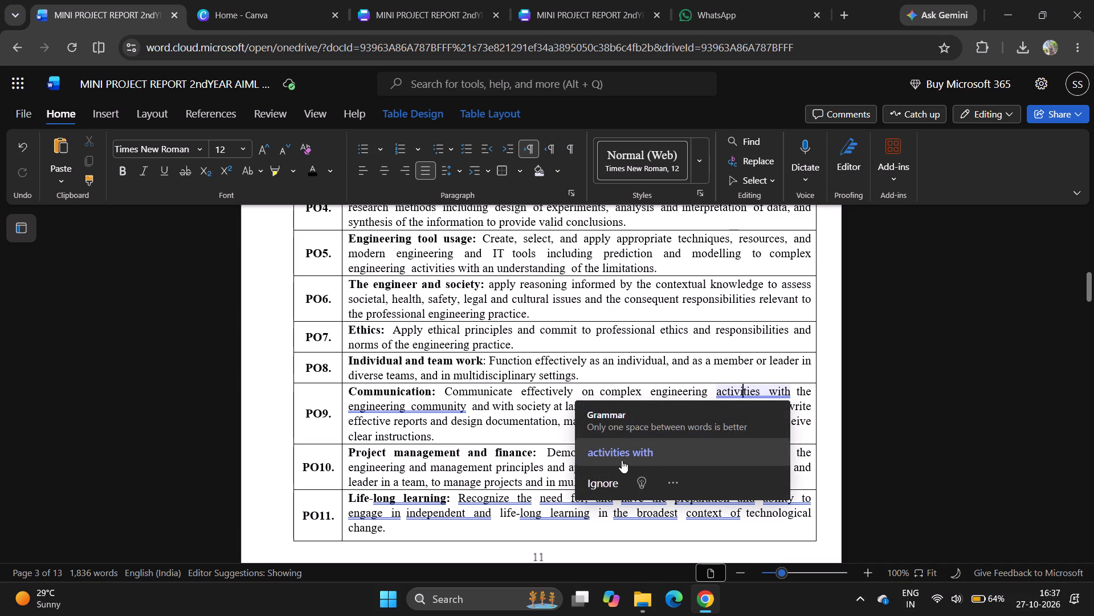
click(597, 481)
Ignore the grammar suggestions on "engineering community", "comprehend and" and "presentations, and" in the PO9 row.
scroll(597, 481, down, 1)
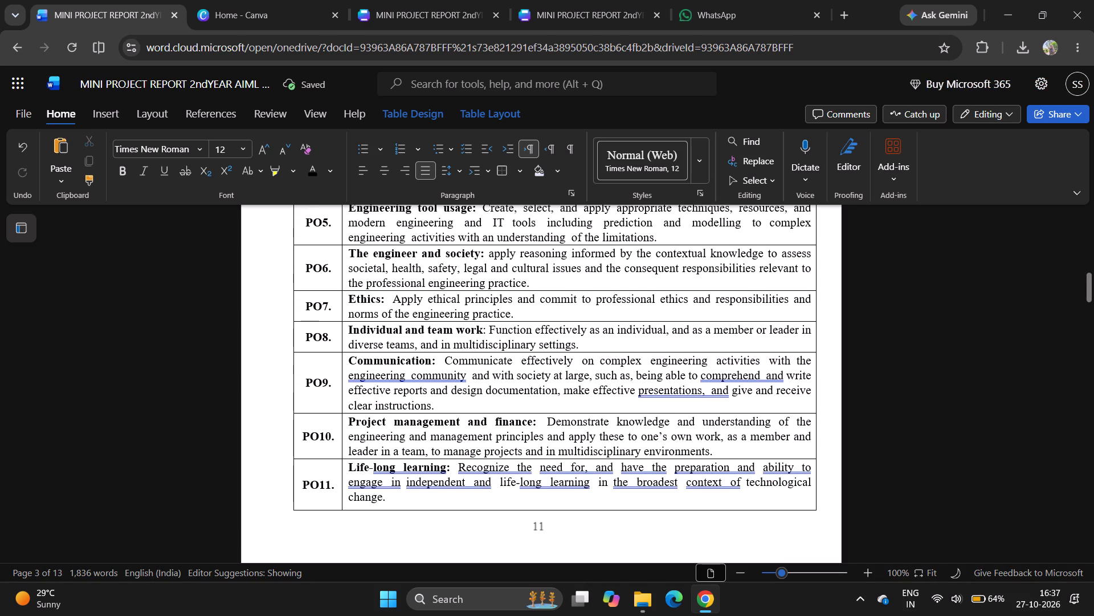
click(438, 379)
click(364, 466)
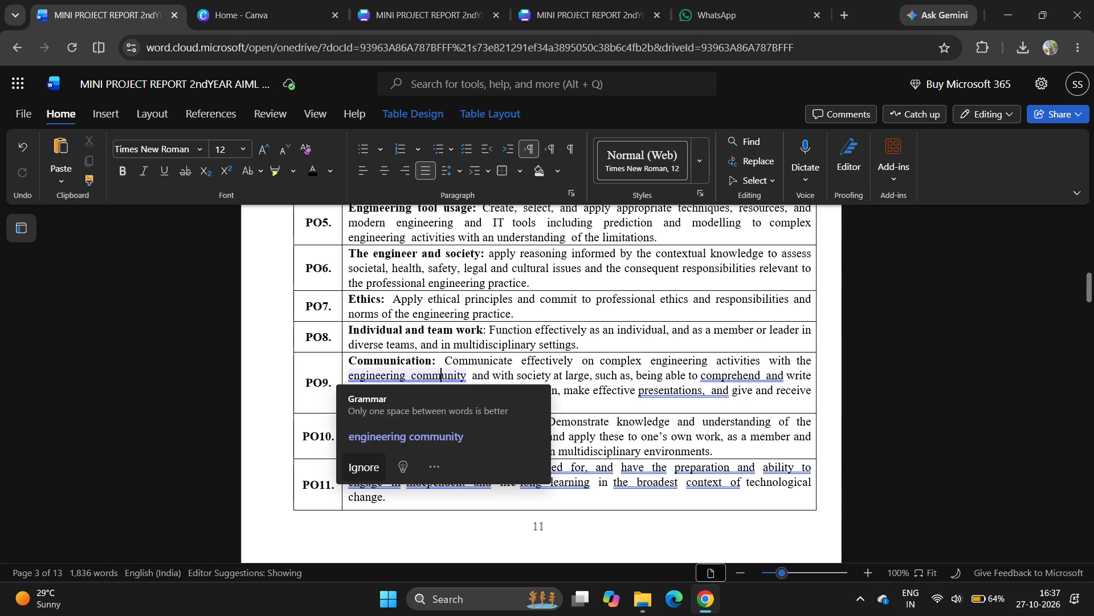
click(738, 382)
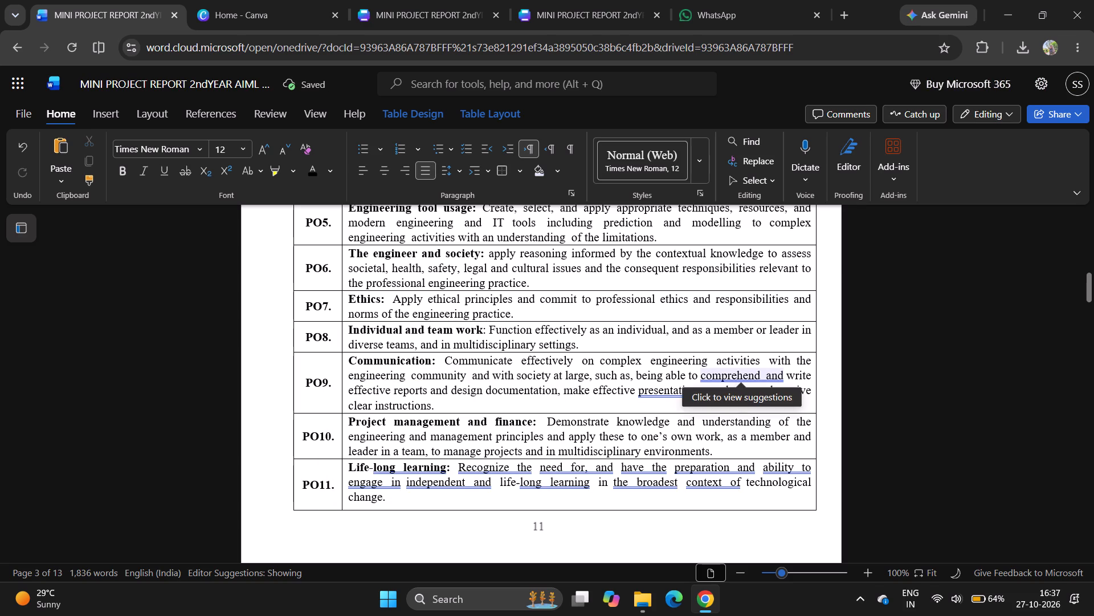
click(589, 460)
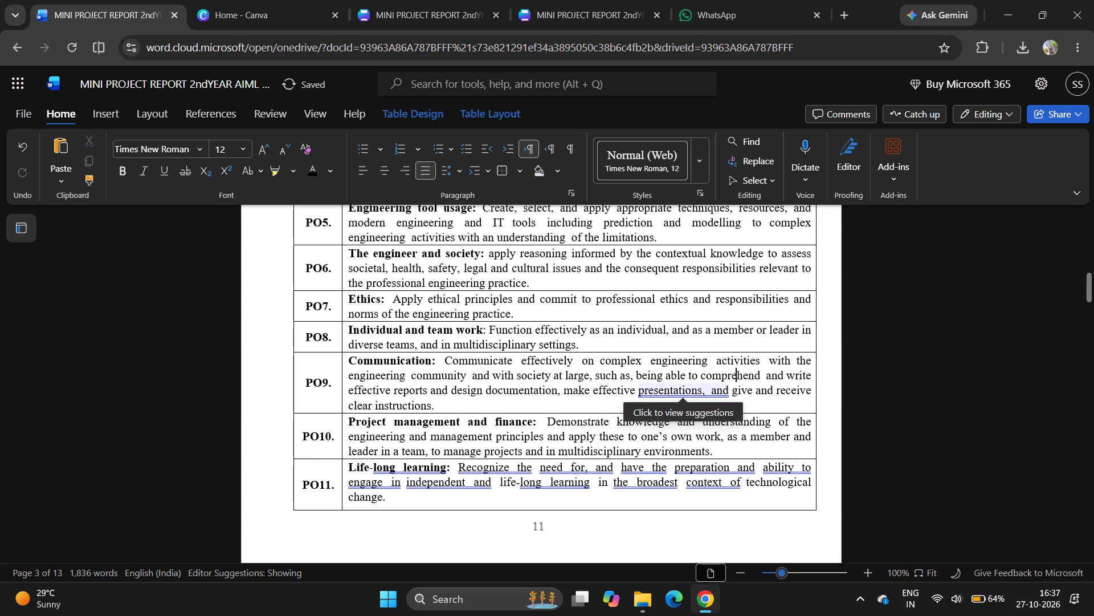
click(696, 394)
click(543, 487)
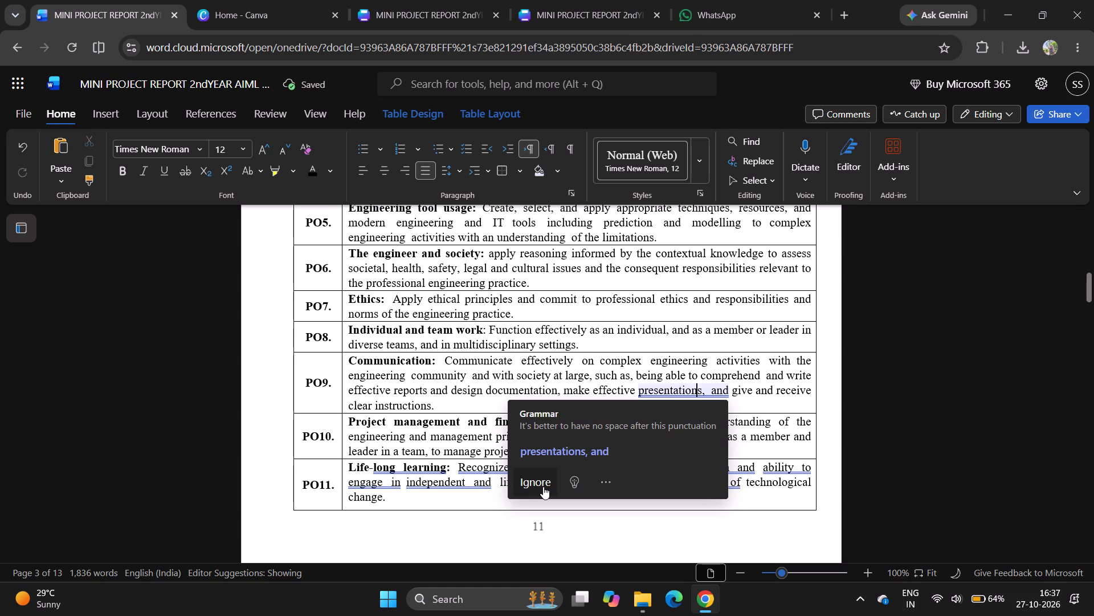
Ignore the grammar suggestions on "long learning" in the PO11 row's bold heading and on "Recognize the" and "need for" after it.
scroll(543, 487, down, 1)
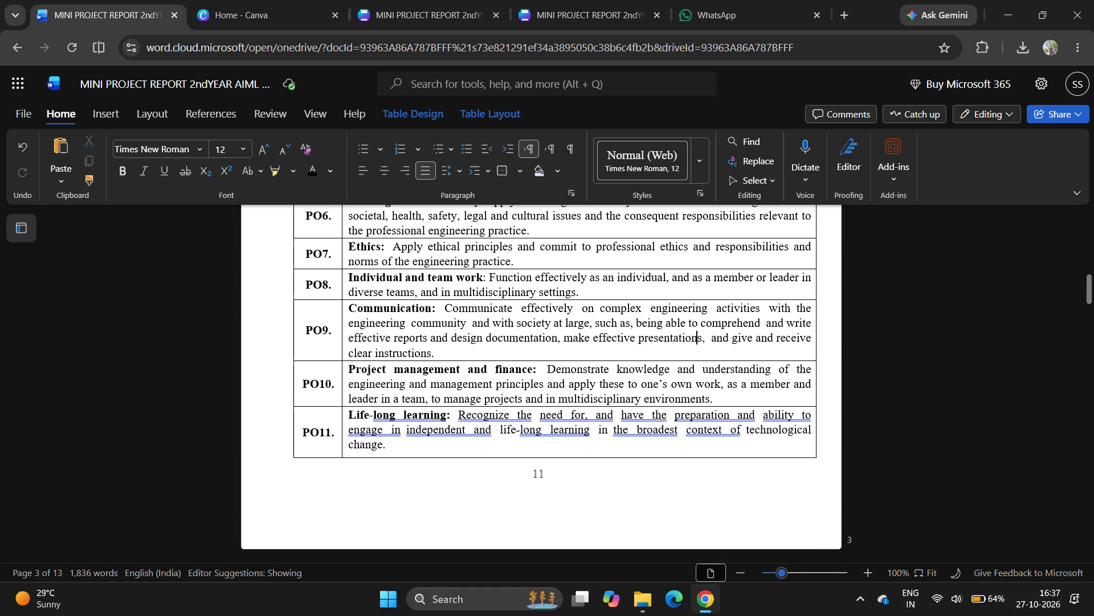
click(417, 421)
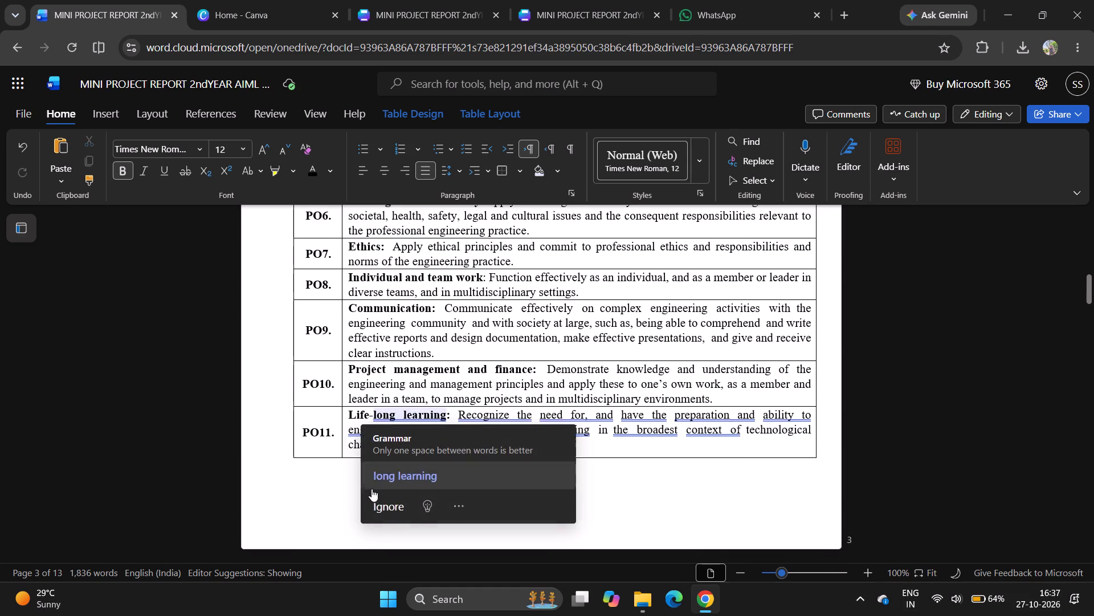
click(393, 507)
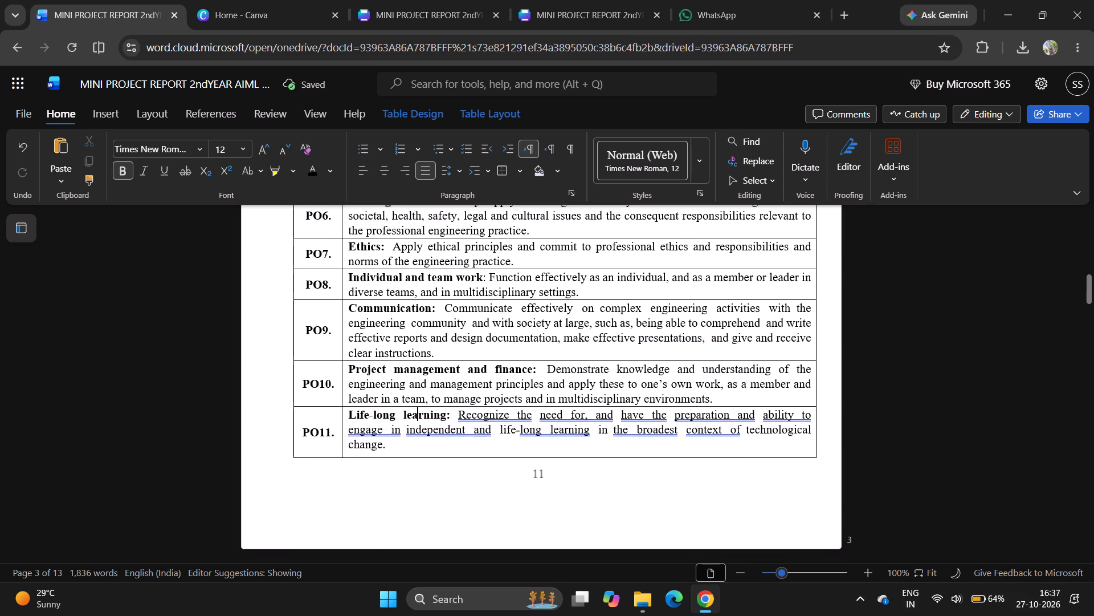
click(507, 406)
click(491, 394)
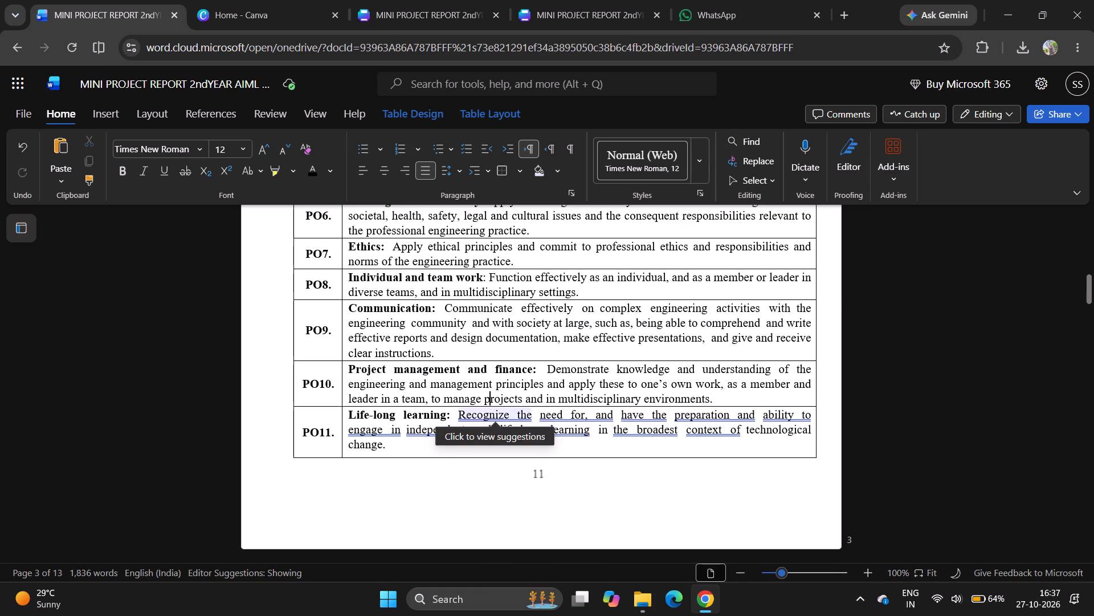
click(493, 412)
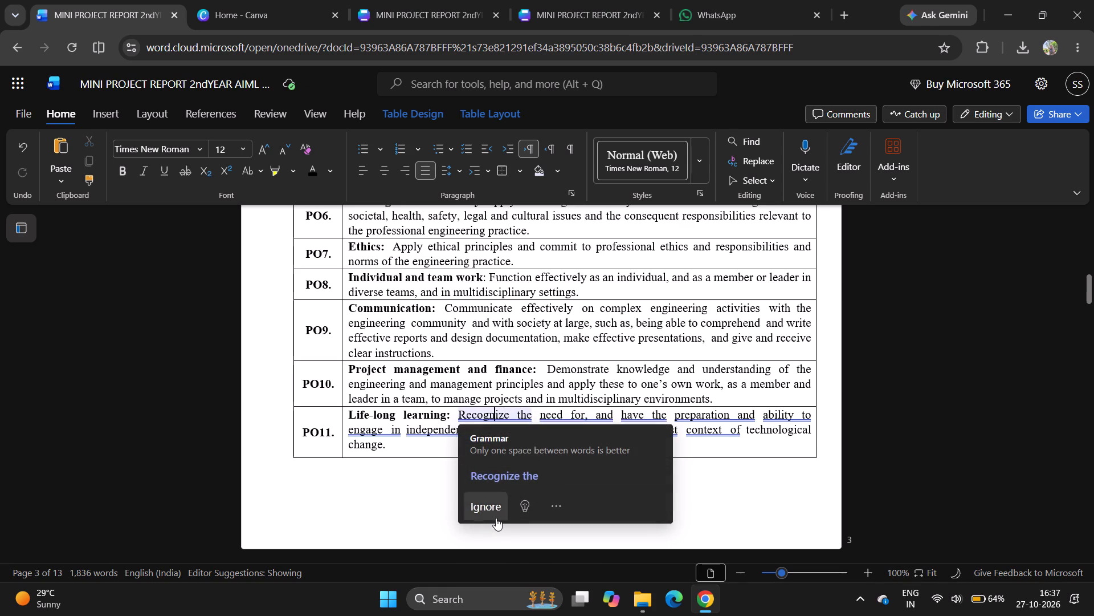
click(496, 518)
click(574, 410)
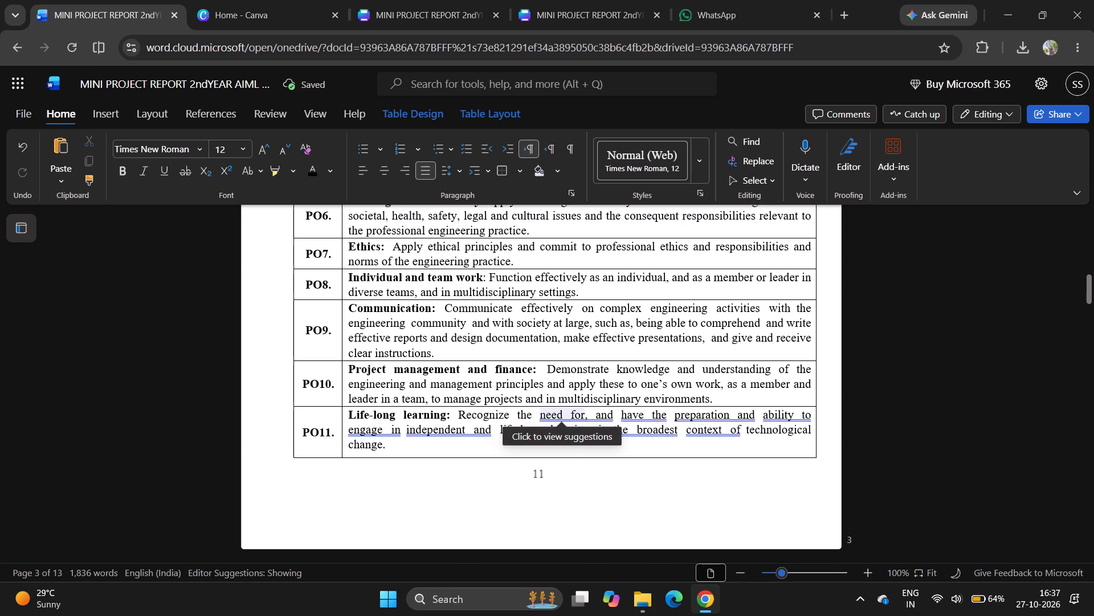
click(370, 511)
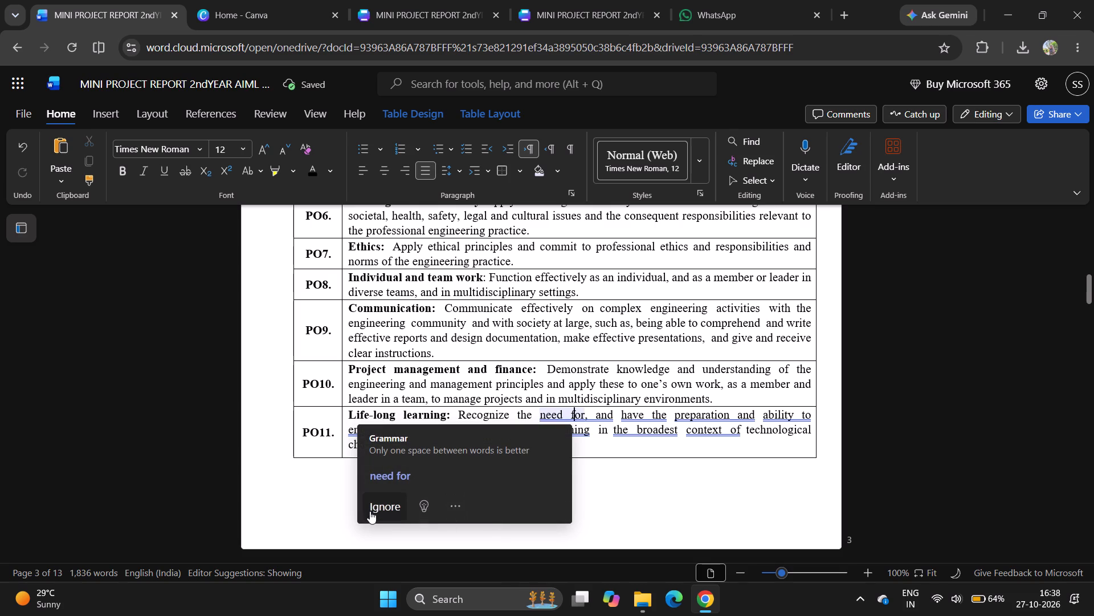
Ignore the grammar suggestions on ", and", "have the" and "preparation and" in the PO11 row.
click(601, 414)
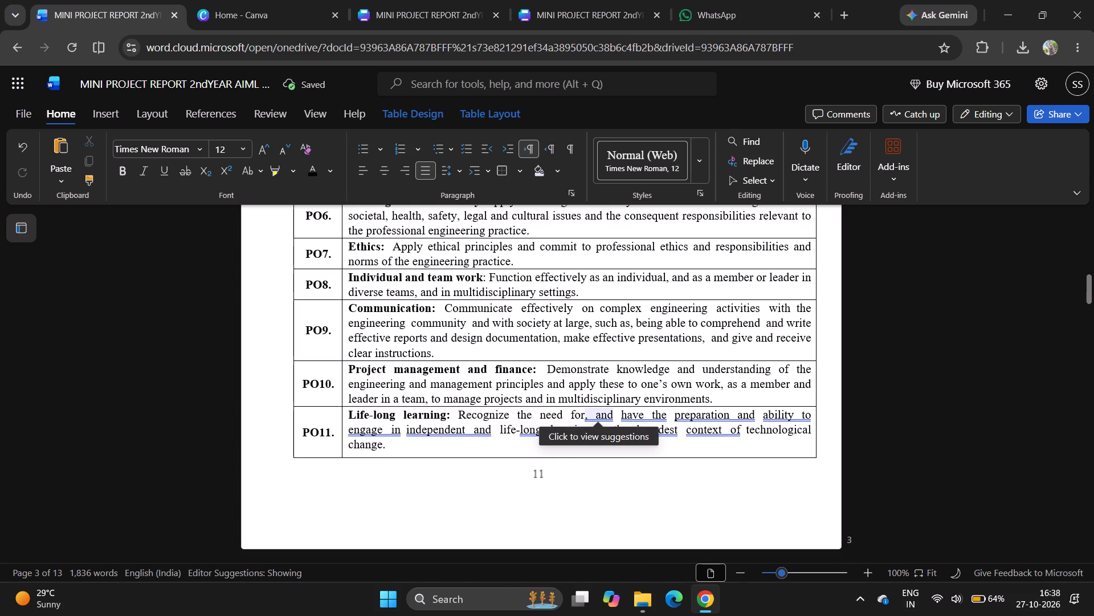
click(406, 505)
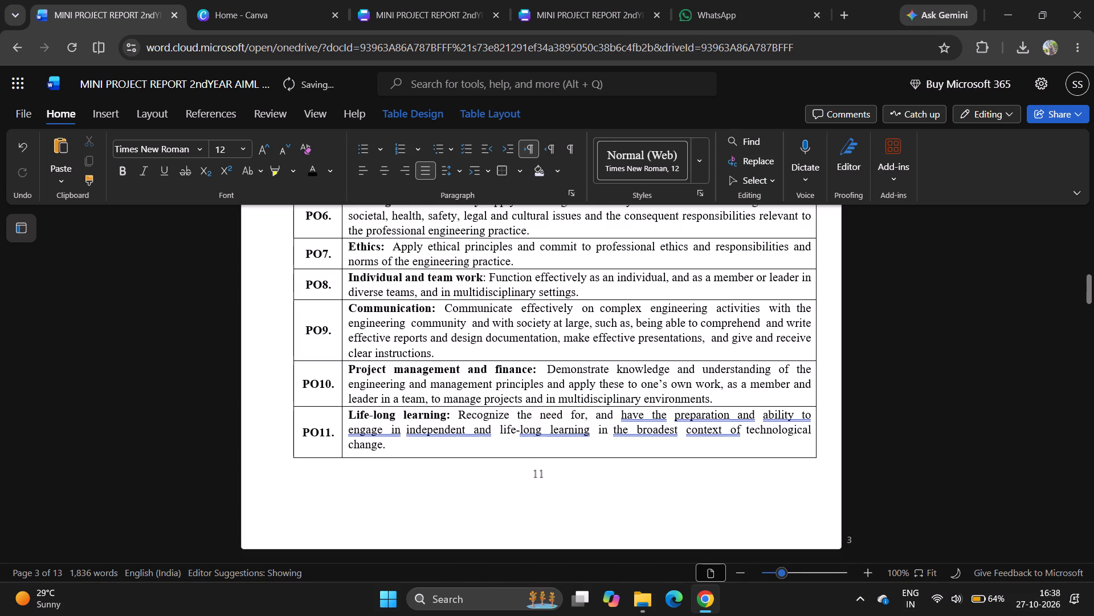
click(656, 412)
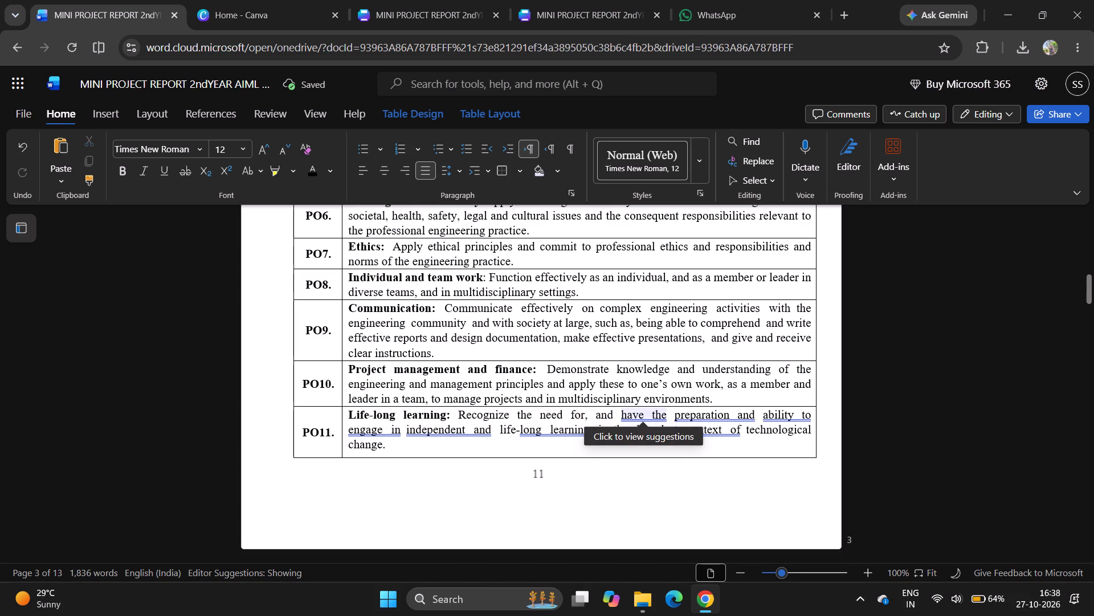
click(480, 502)
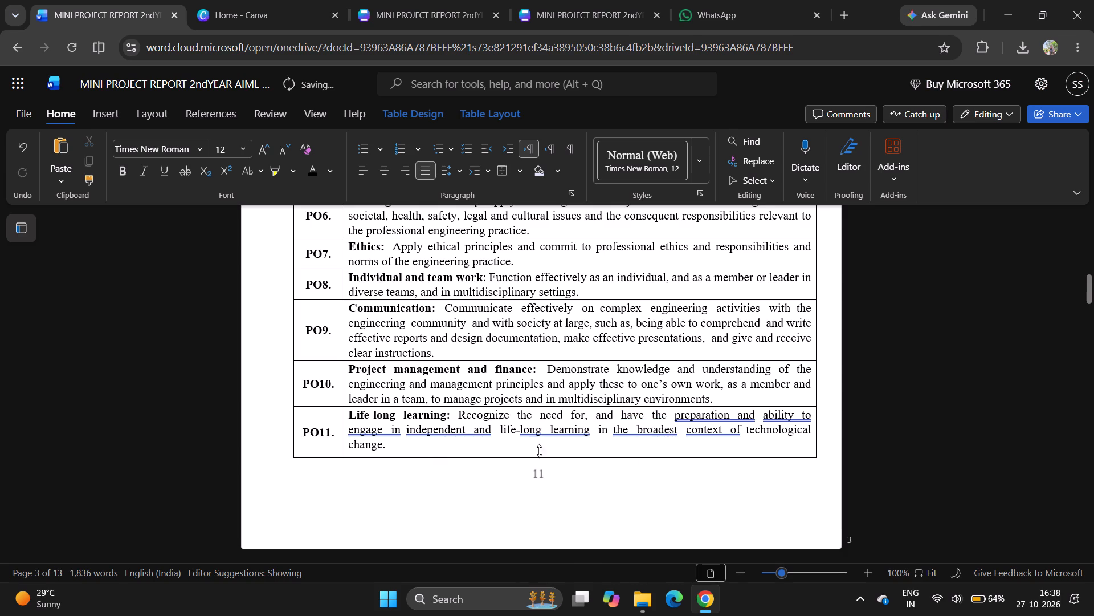
click(695, 406)
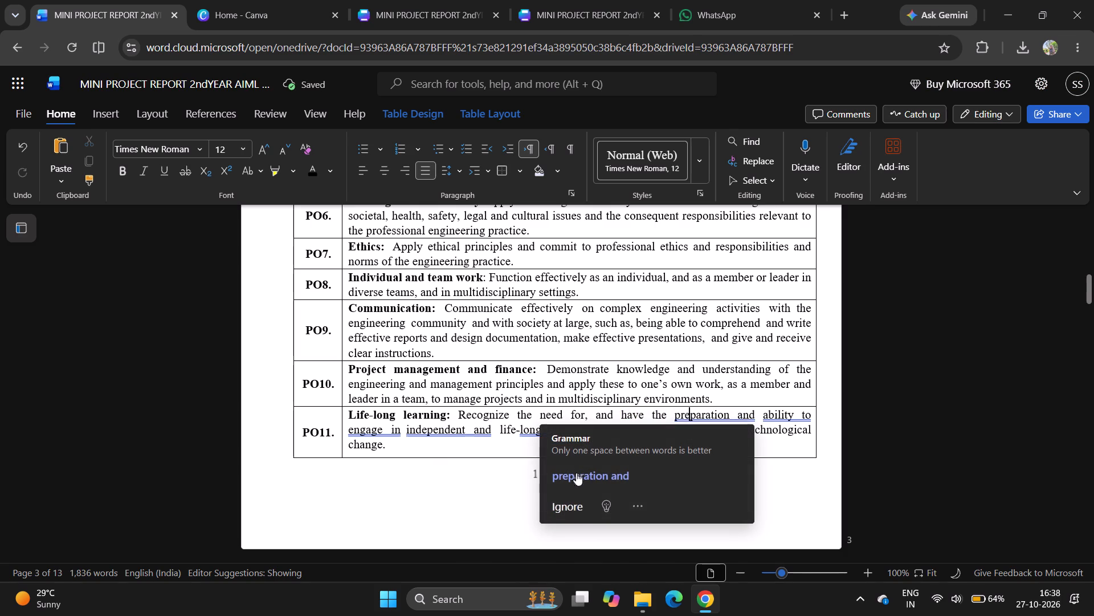
click(578, 510)
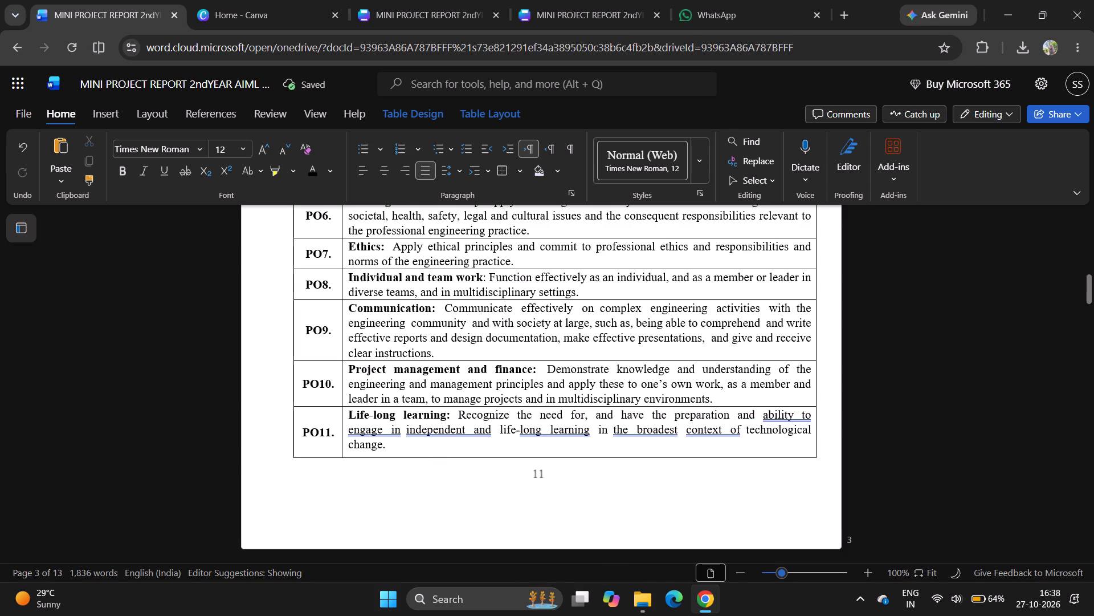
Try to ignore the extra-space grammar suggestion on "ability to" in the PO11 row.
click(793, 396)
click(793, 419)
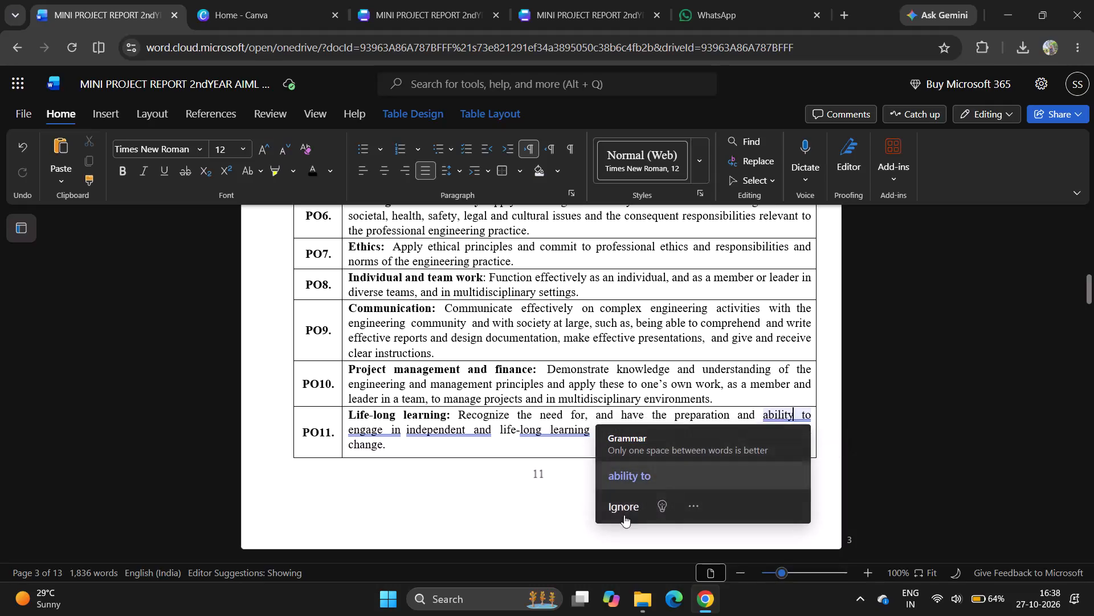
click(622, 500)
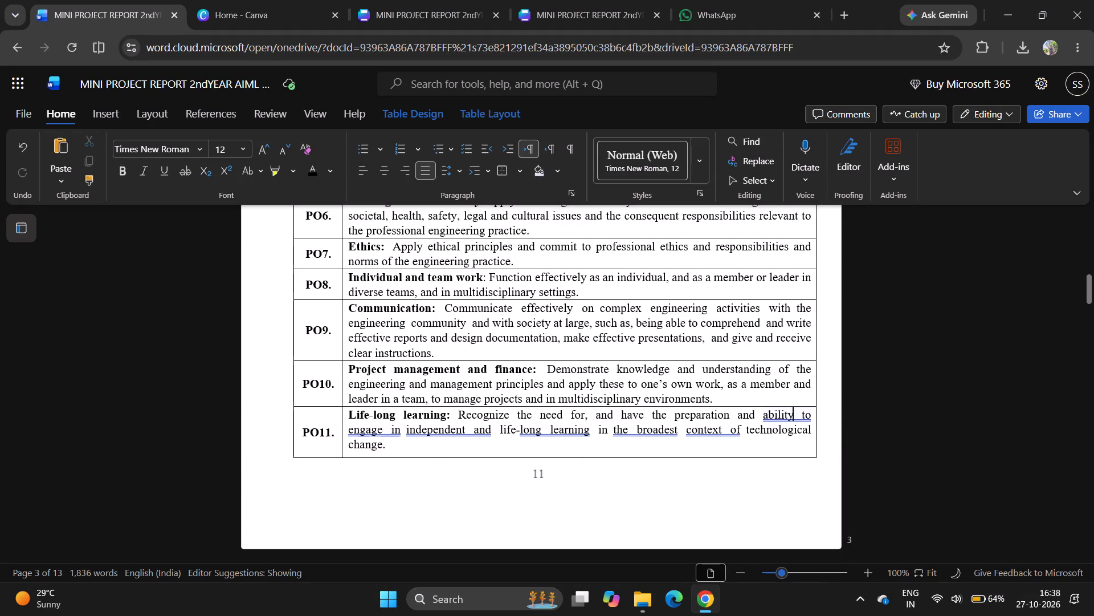
Ignore the extra-space grammar suggestions on "engage in", "independent and", "long learning" and "the broadest" in the PO11 row's description.
click(364, 430)
click(365, 524)
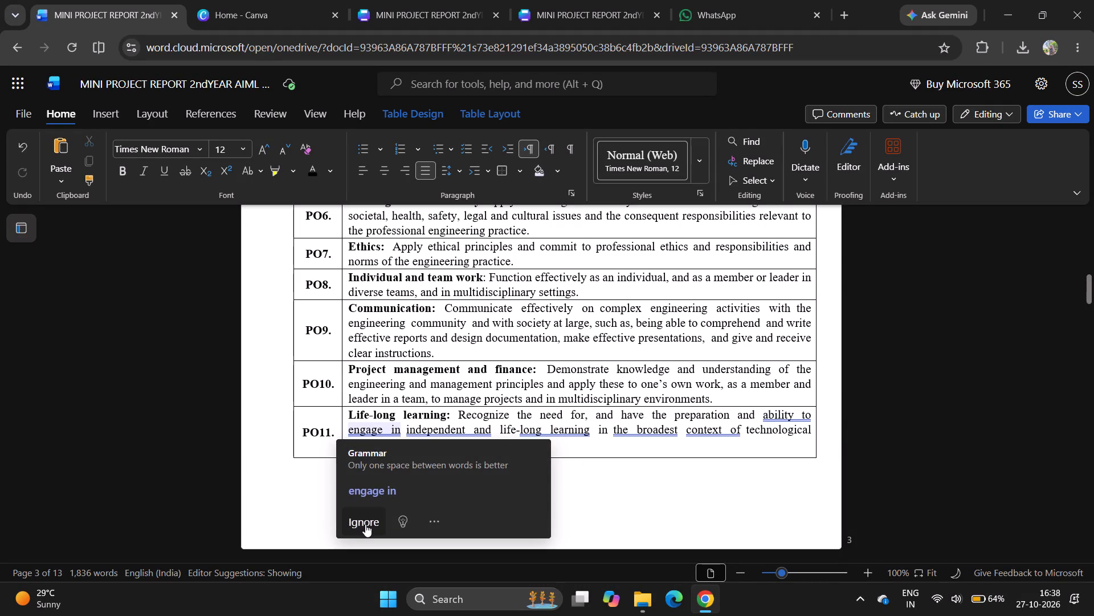
click(452, 426)
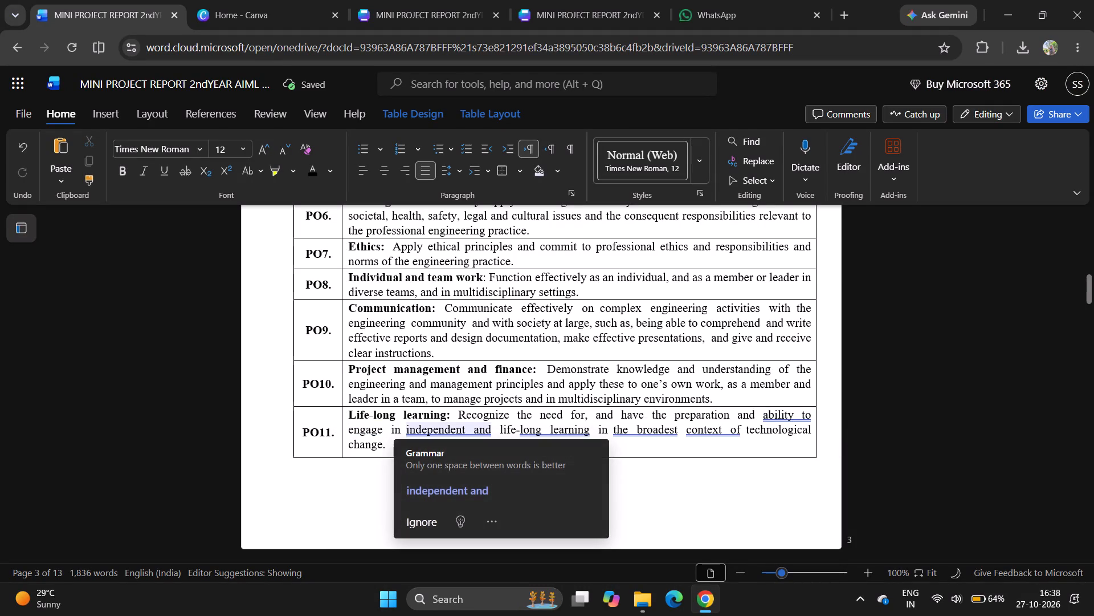
click(421, 520)
click(548, 439)
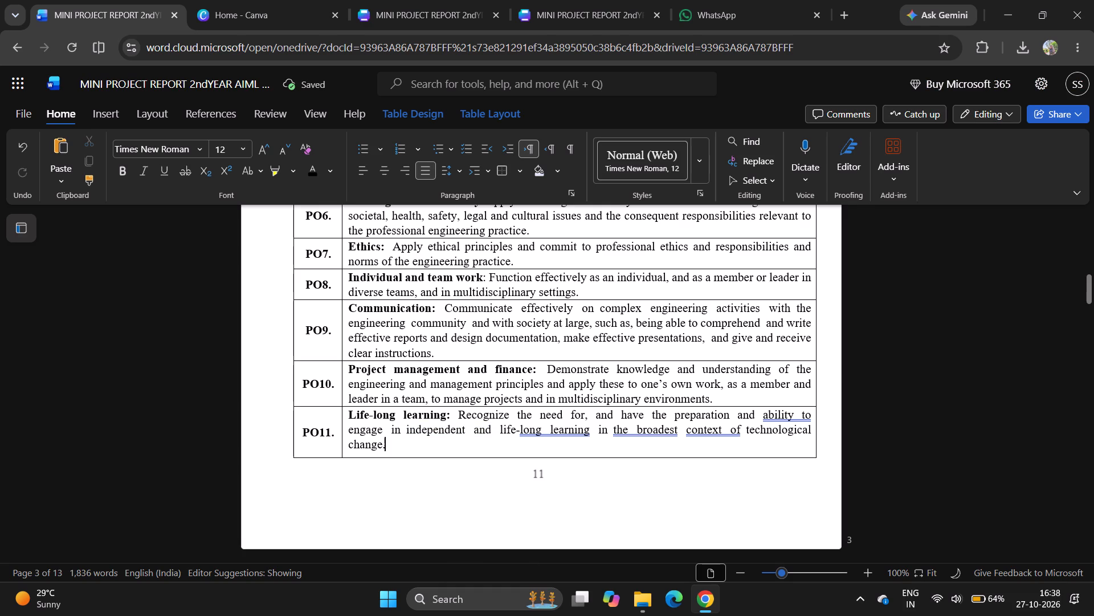
click(556, 426)
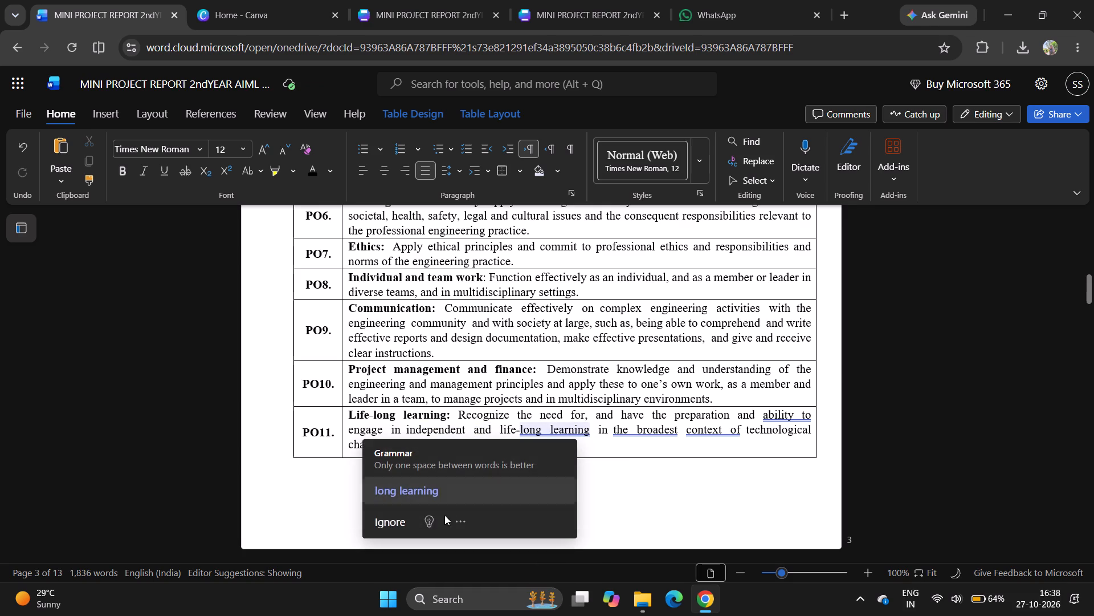
click(400, 524)
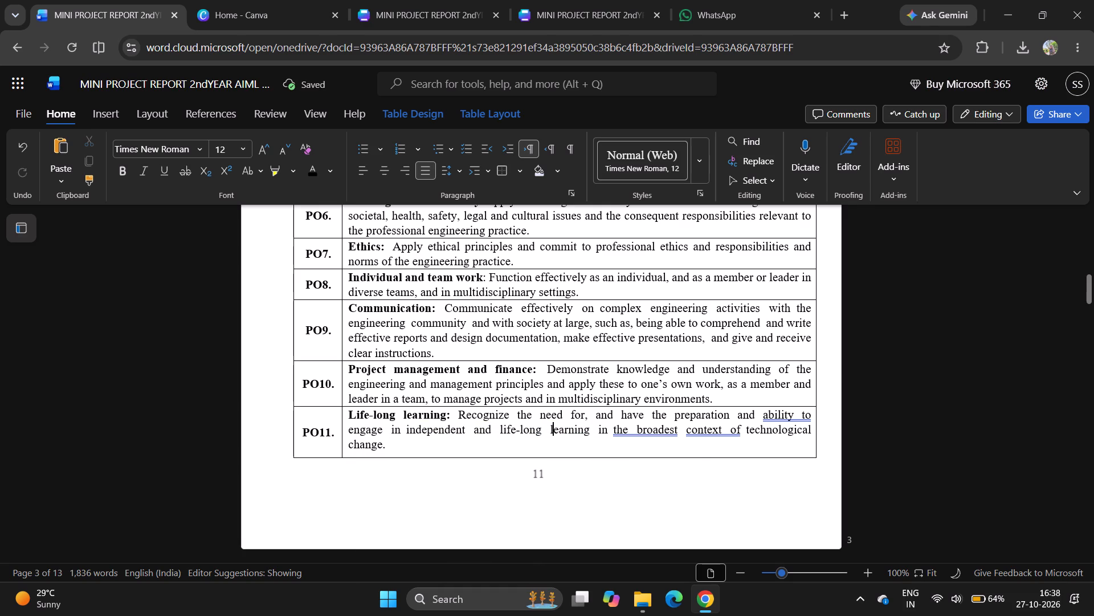
click(640, 431)
click(502, 527)
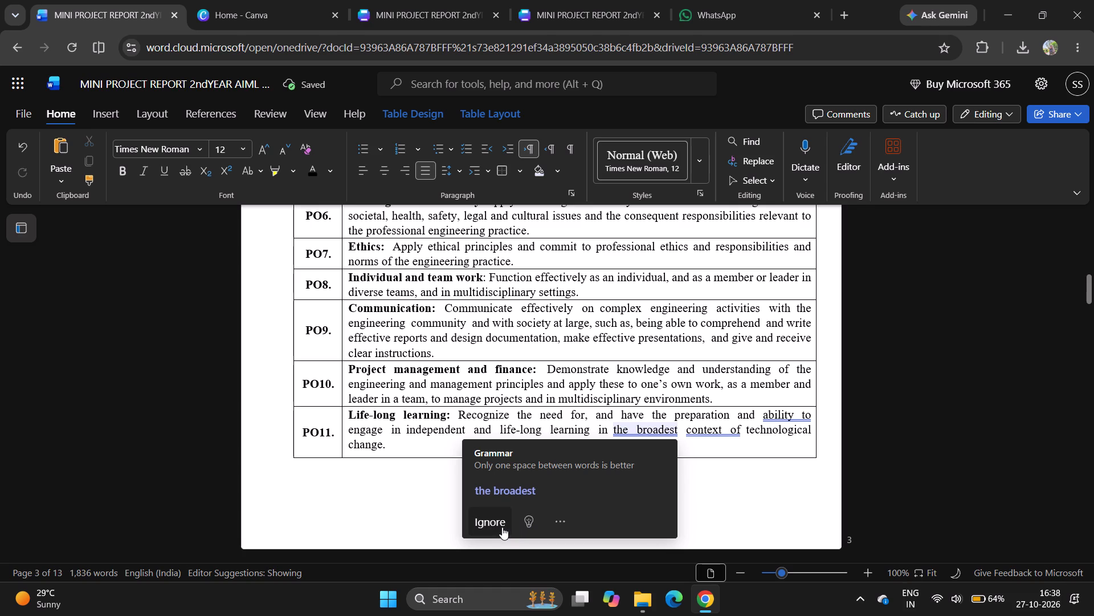
Ignore the extra-space grammar suggestions on "ability to" and "context of" in the PO11 row's description.
click(750, 418)
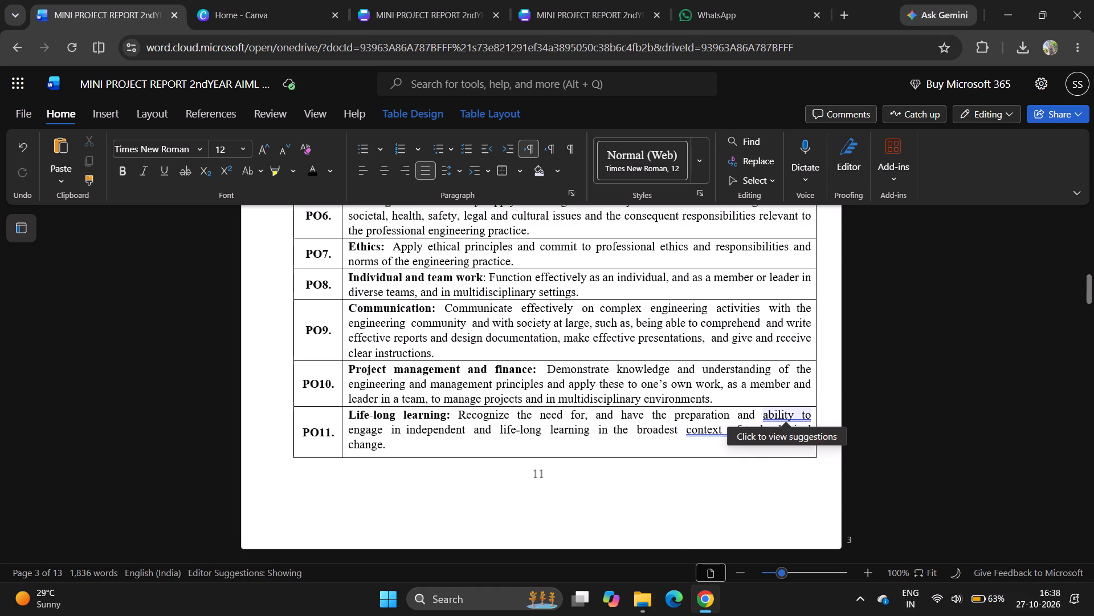
click(789, 415)
click(628, 513)
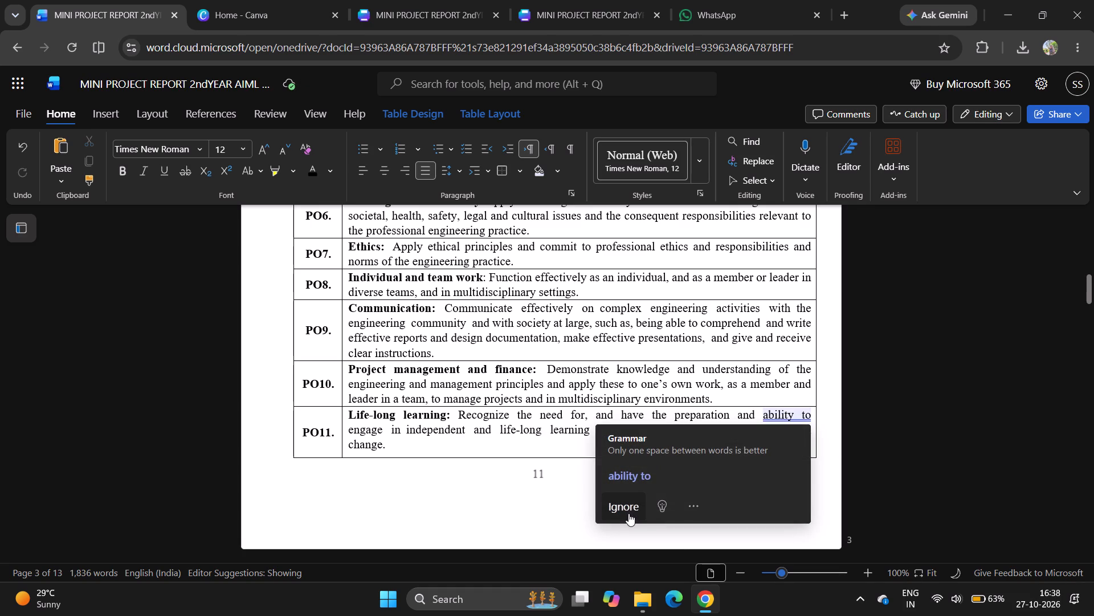
click(691, 422)
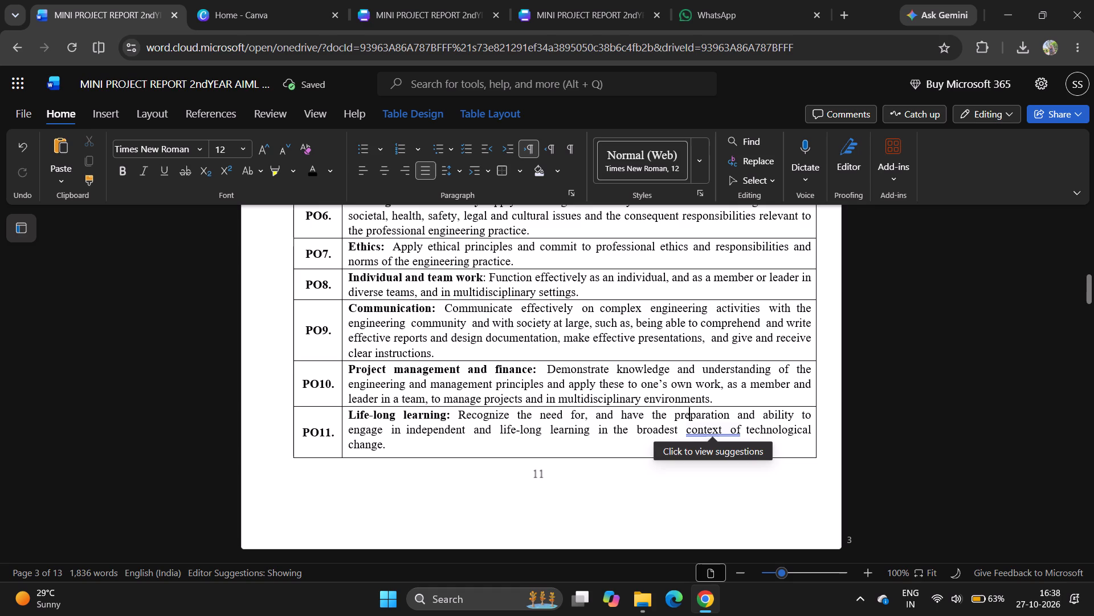
click(715, 431)
click(566, 515)
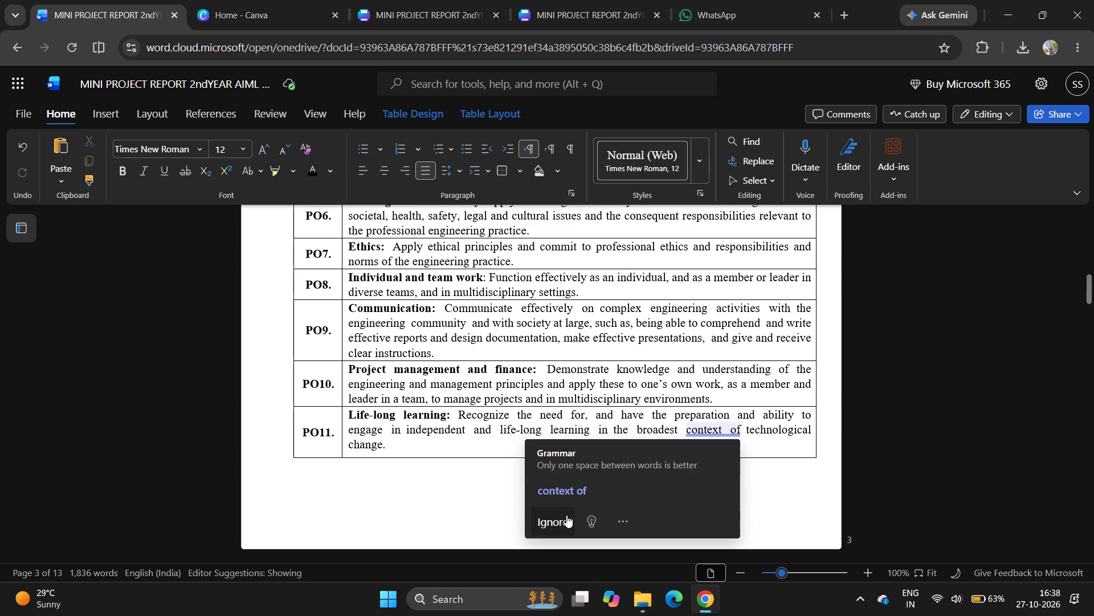
Look through the pages after the Program Outcomes table, from Program Educational Objectives to the CO-PO-PSO Mapping table, and check the blank page between them.
scroll(566, 515, down, 5)
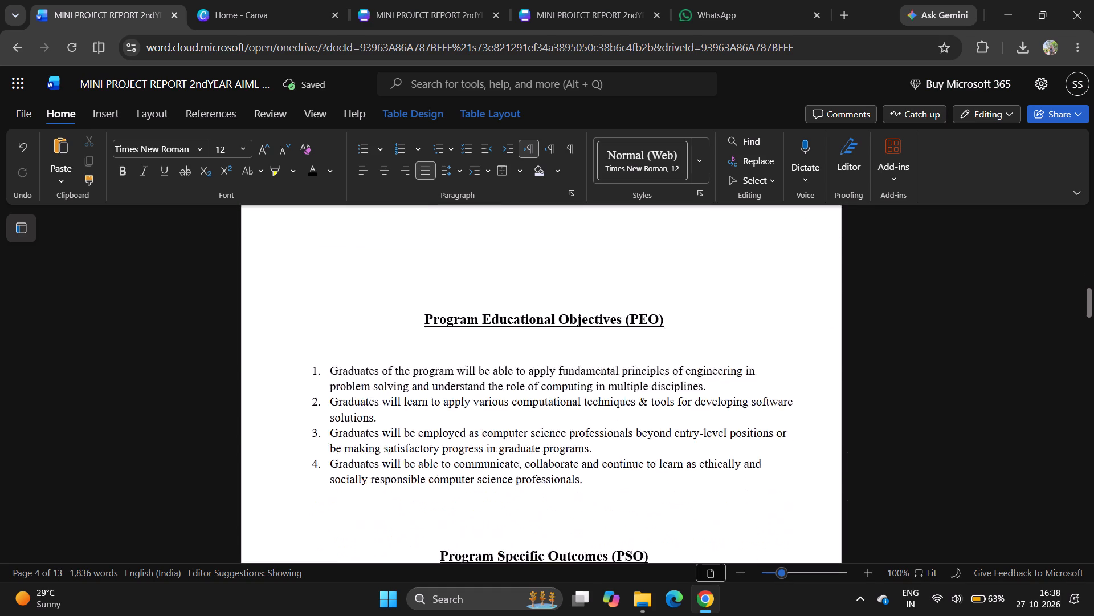
scroll(566, 515, down, 9)
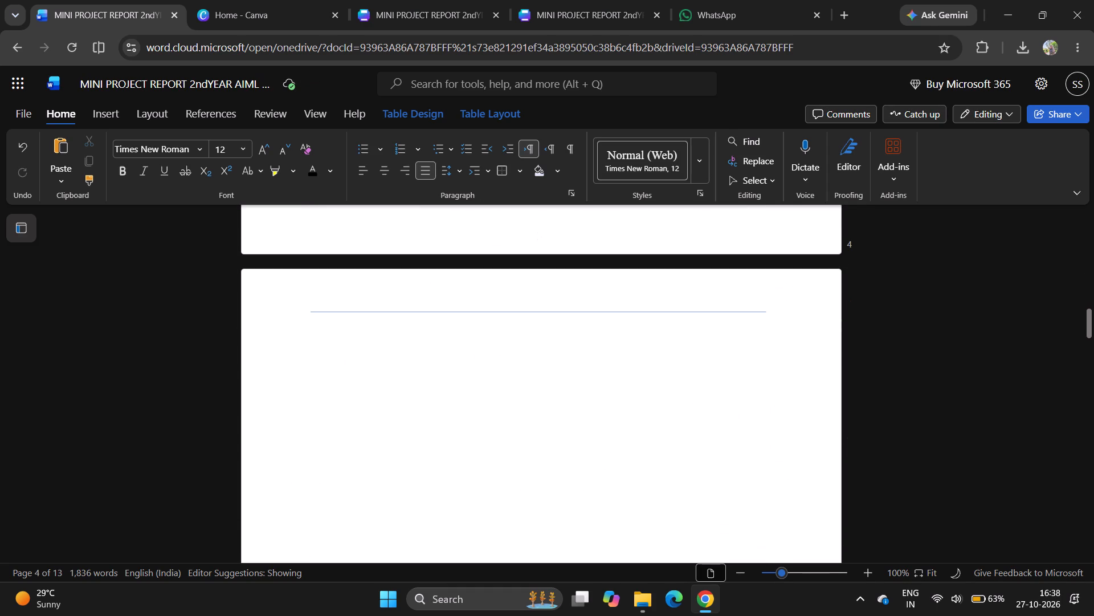
scroll(566, 515, down, 4)
scroll(566, 515, right, 1)
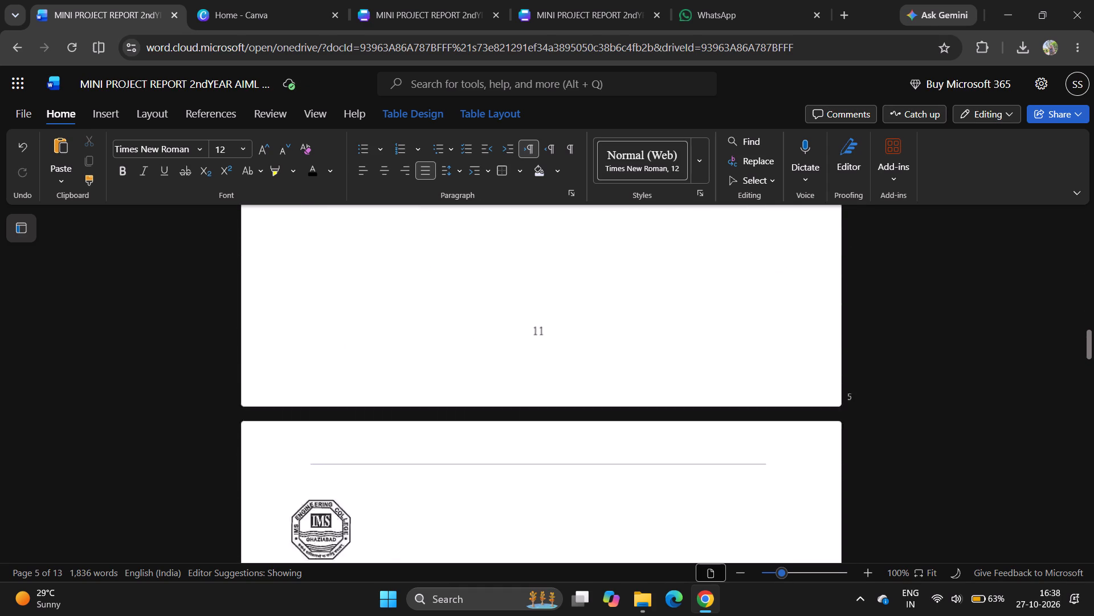
scroll(566, 515, right, 1)
scroll(566, 515, up, 4)
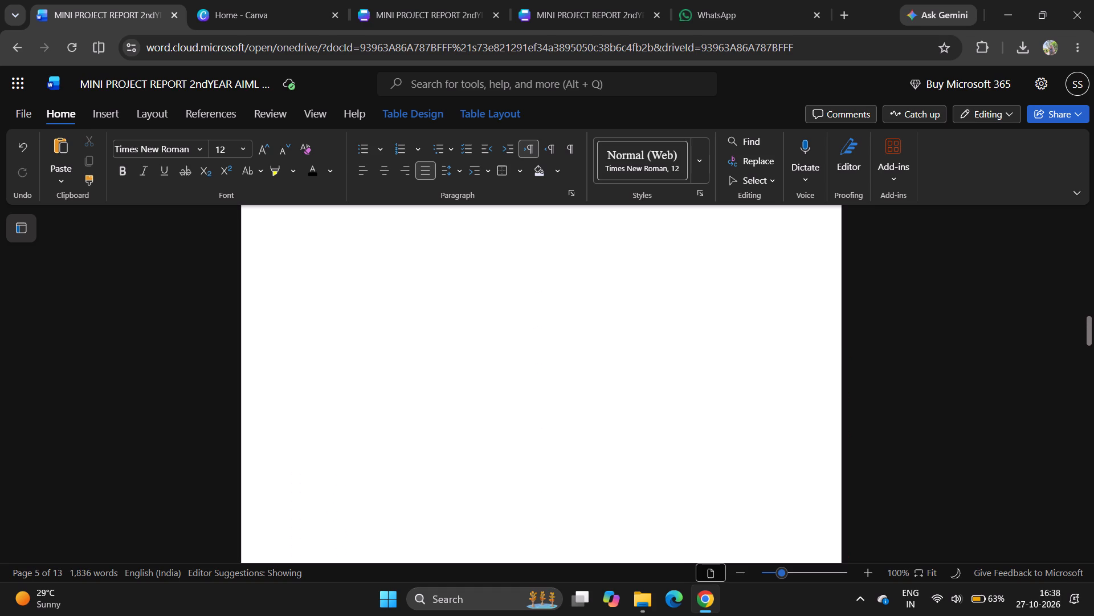
scroll(566, 515, right, 1)
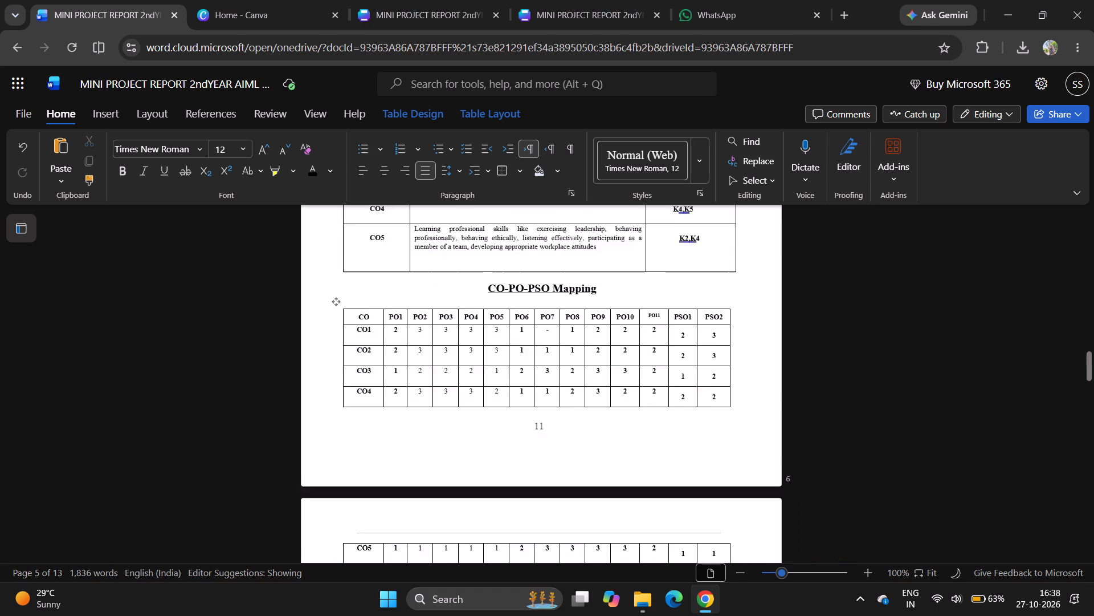
scroll(566, 515, right, 1)
scroll(566, 515, up, 6)
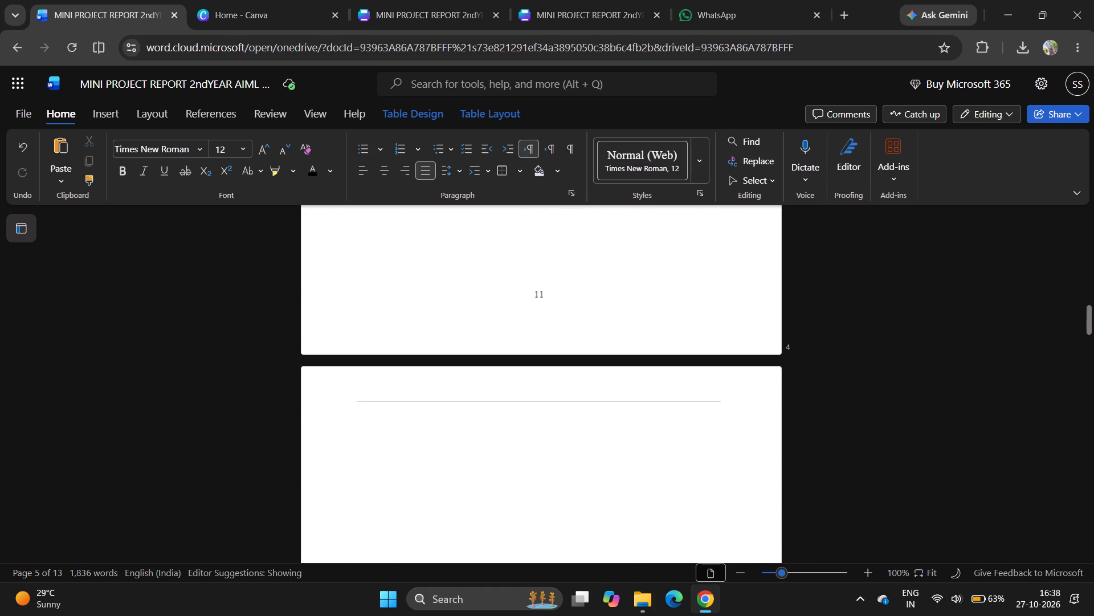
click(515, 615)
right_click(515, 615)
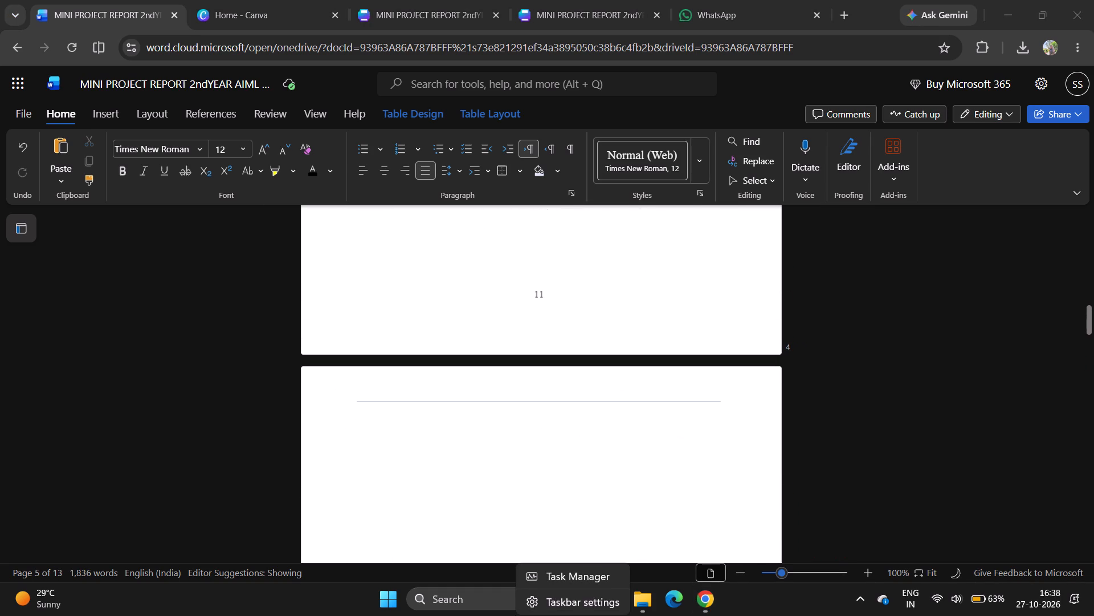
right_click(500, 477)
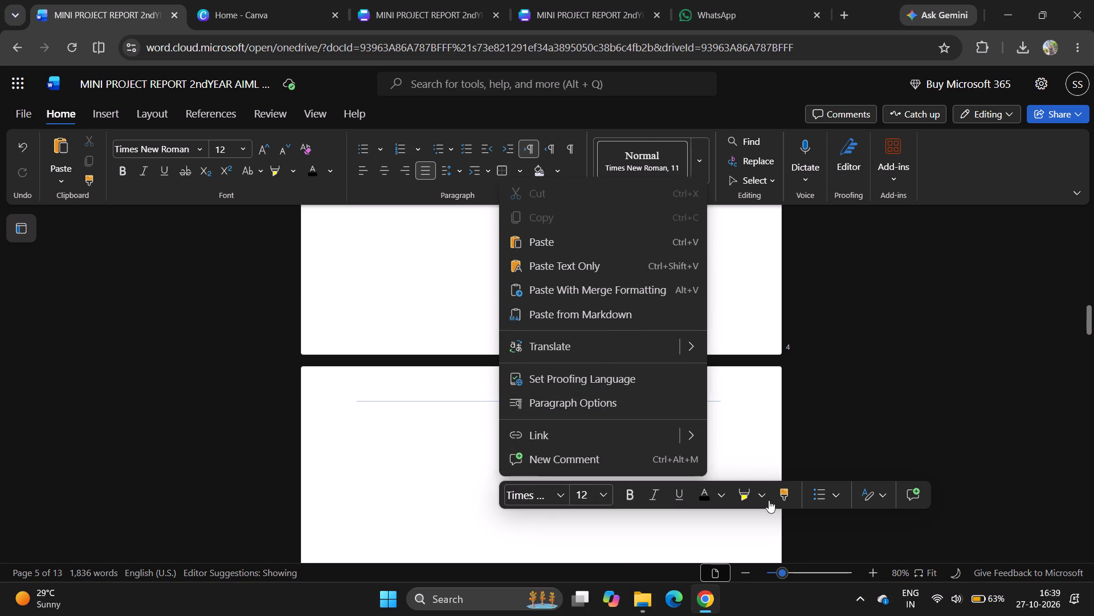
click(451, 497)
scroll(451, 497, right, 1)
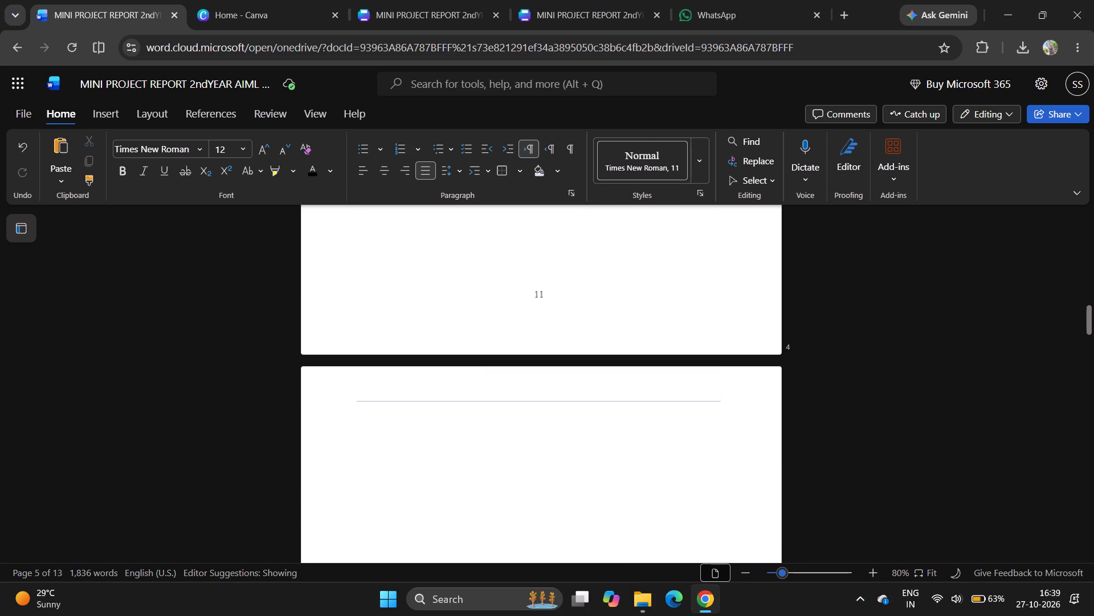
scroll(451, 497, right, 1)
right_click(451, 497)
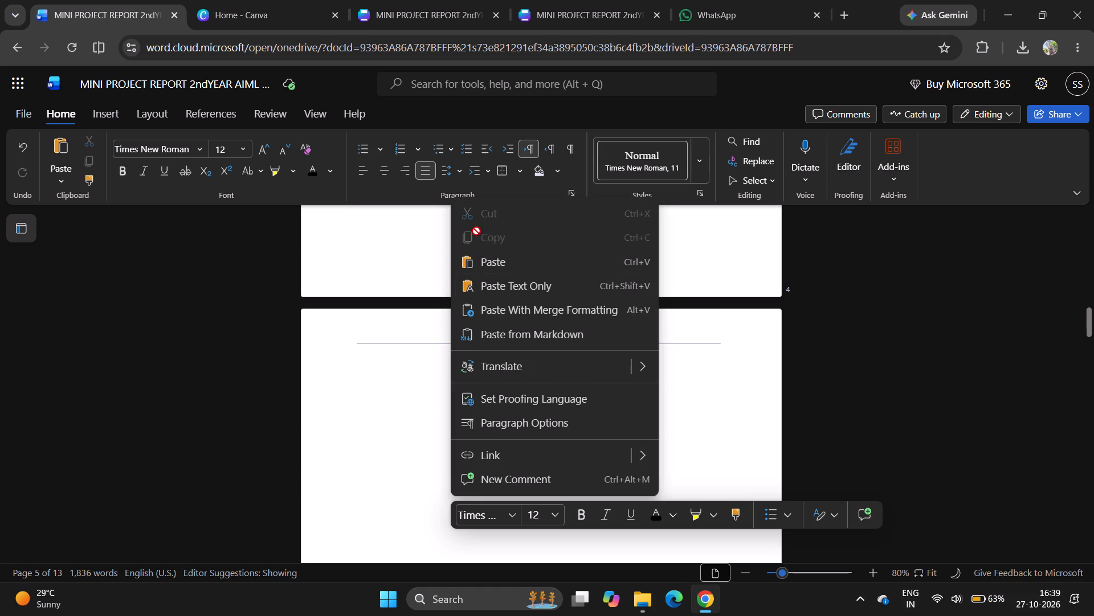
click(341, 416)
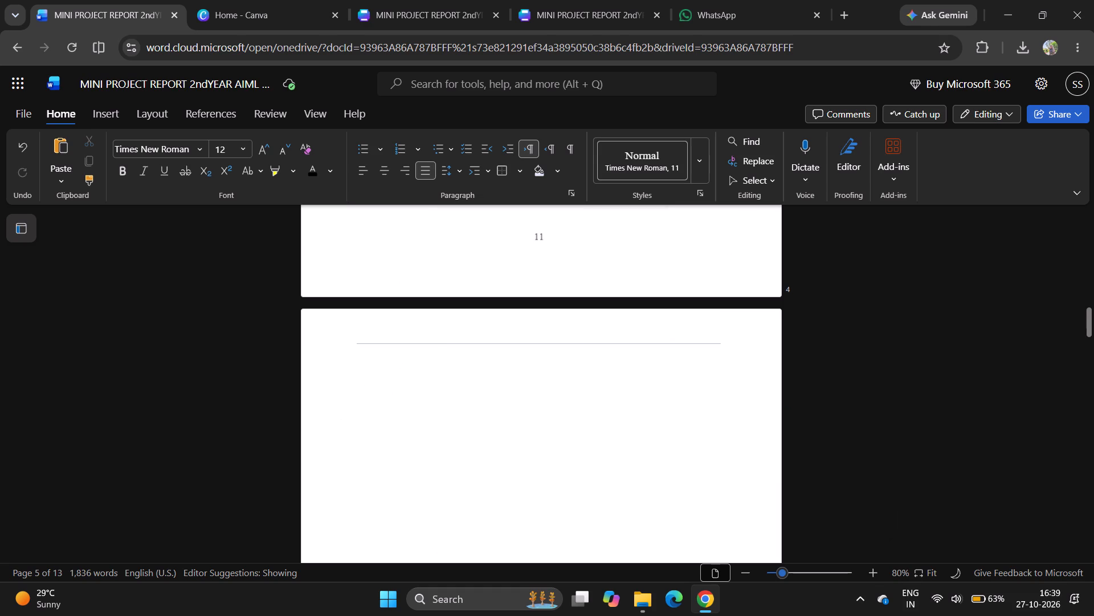
Examine the Course Outcomes table, the CO-PO-PSO Mapping table split across two pages, and the Declaration beneath it.
scroll(534, 354, down, 4)
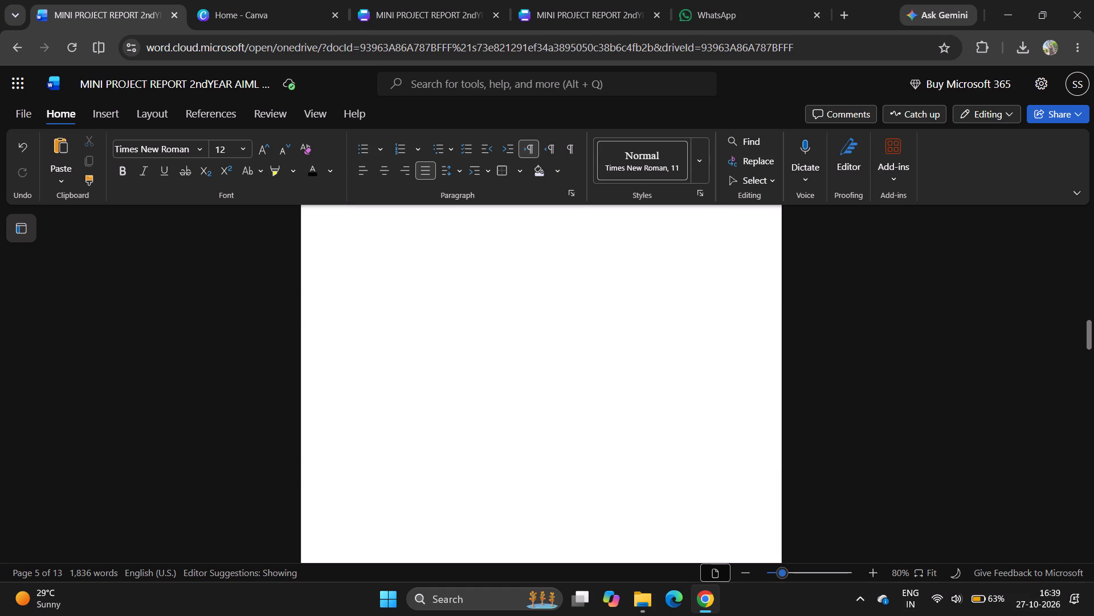
scroll(534, 354, down, 7)
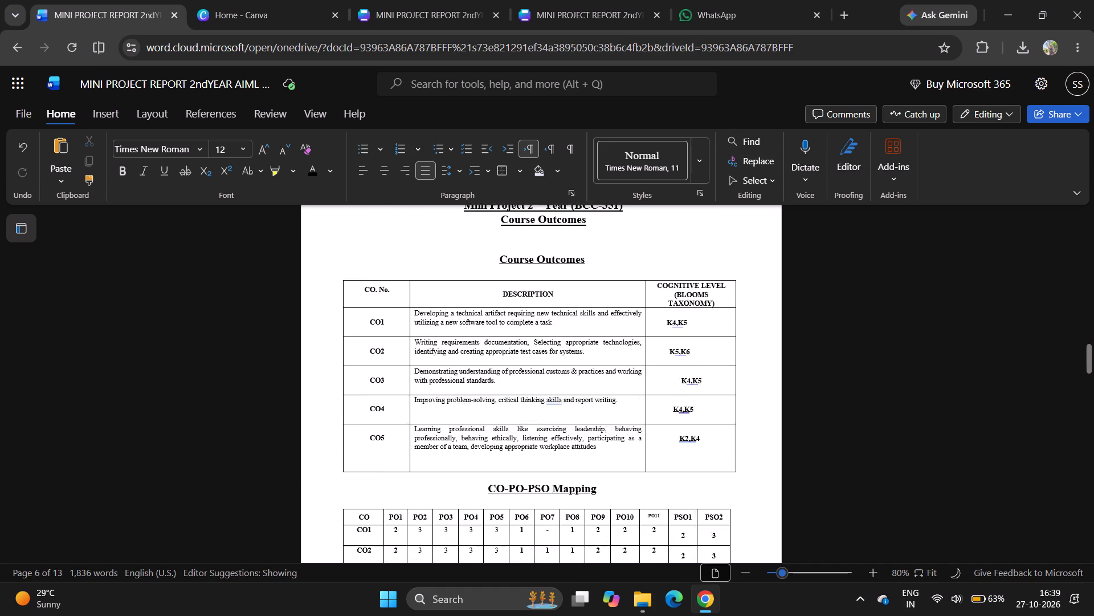
scroll(534, 354, down, 5)
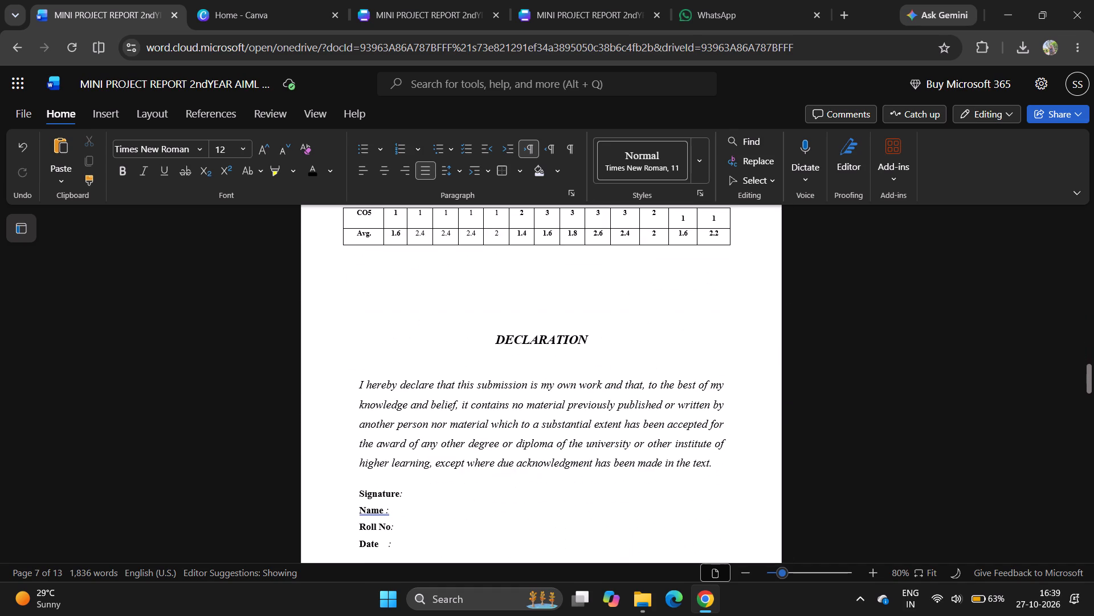
scroll(569, 379, up, 1)
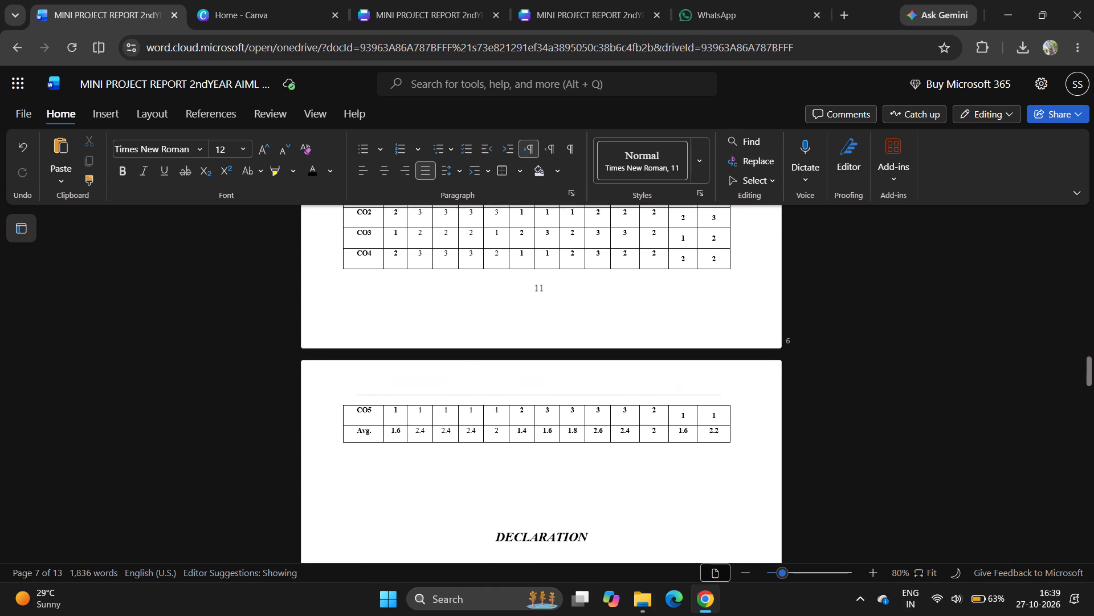
scroll(569, 379, up, 1)
click(559, 360)
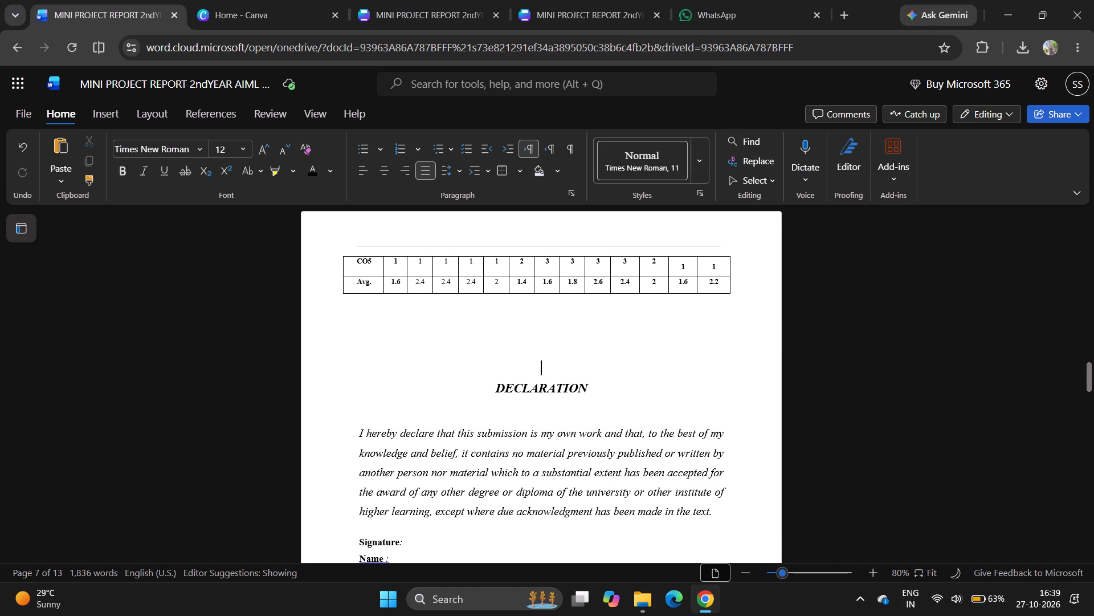
scroll(515, 518, up, 2)
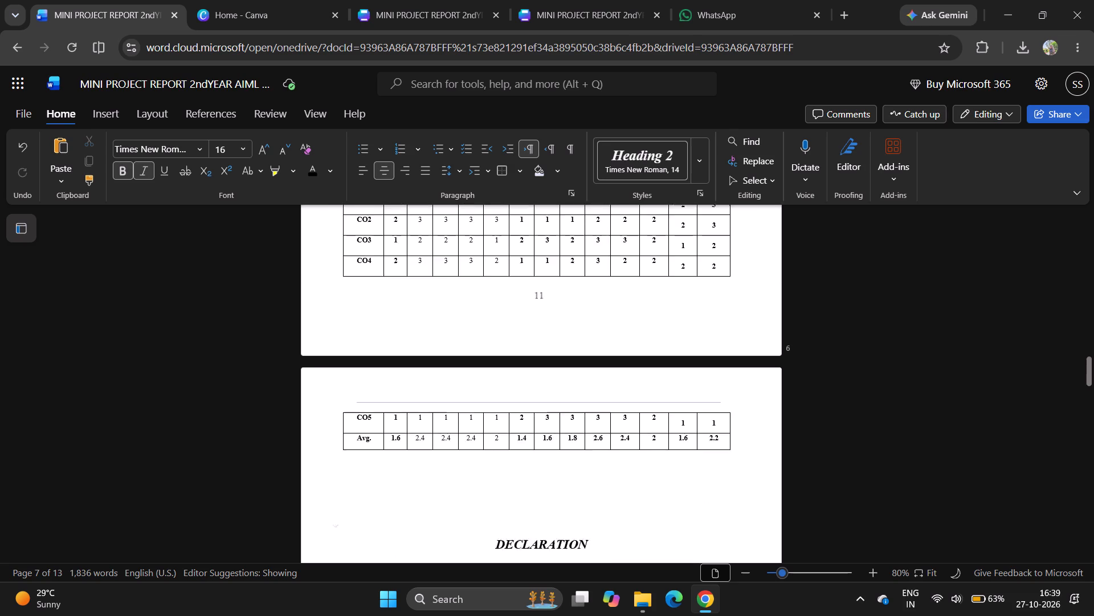
scroll(515, 518, up, 3)
scroll(515, 518, right, 1)
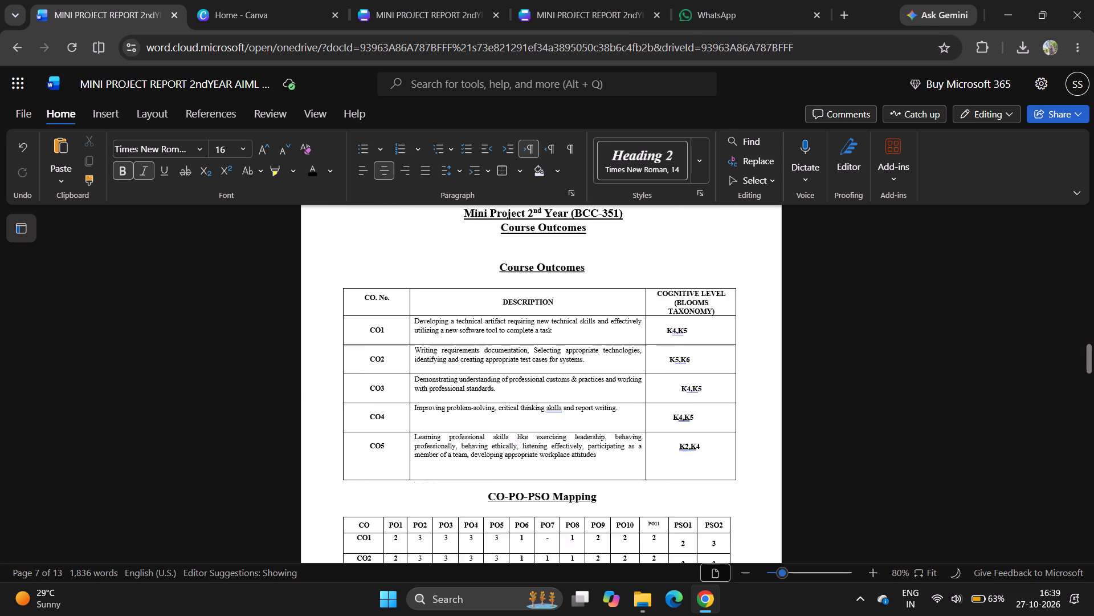
scroll(515, 518, right, 1)
scroll(515, 518, down, 2)
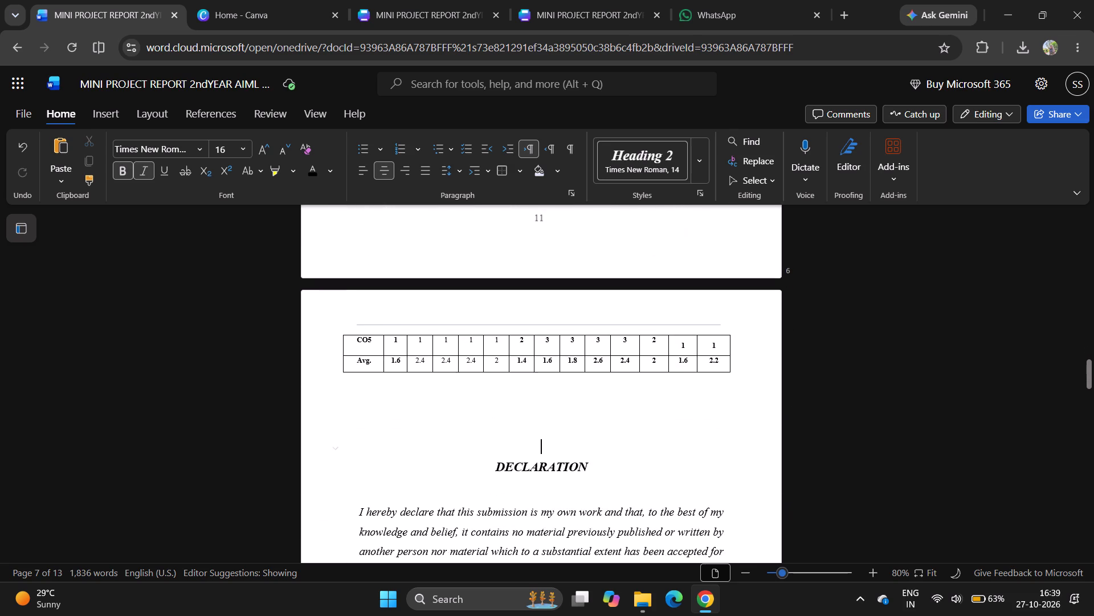
click(662, 402)
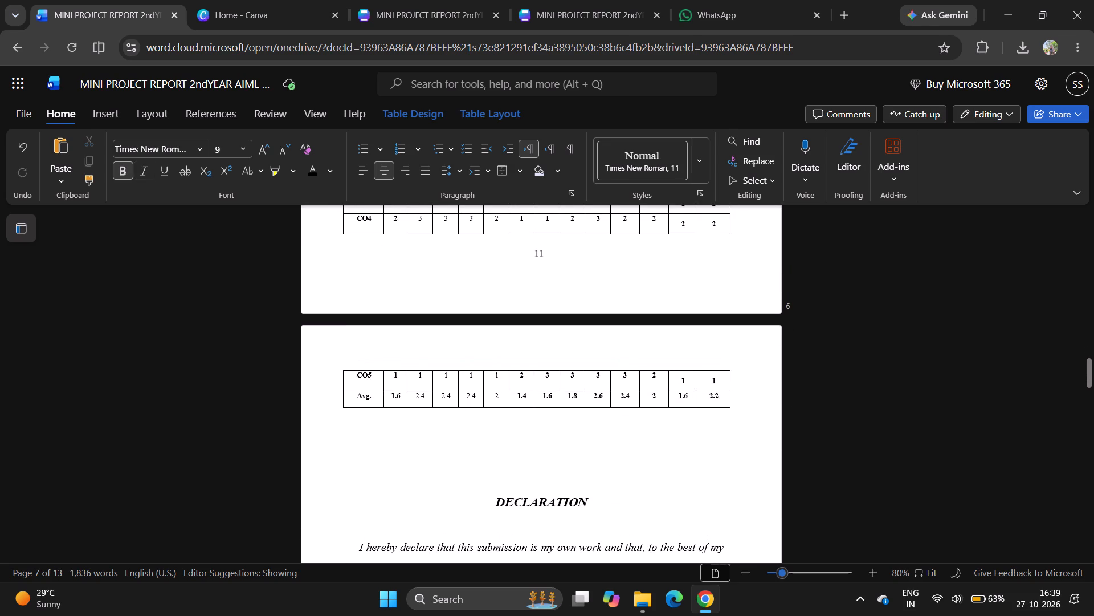
click(736, 365)
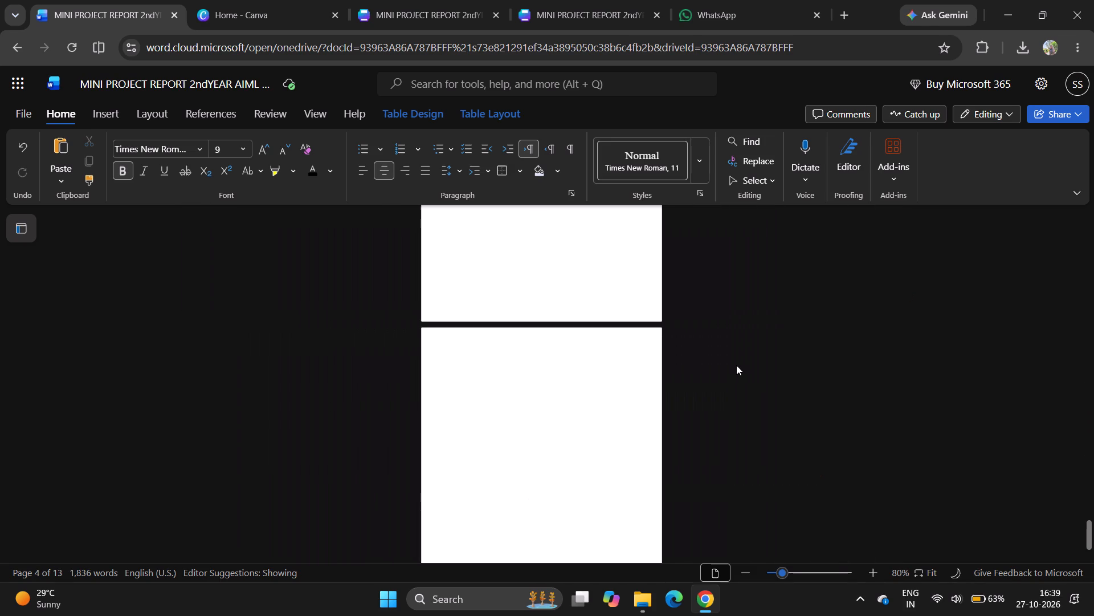
Return from the end of the report to the cover page and examine its layout down to the college address block.
scroll(736, 365, up, 6)
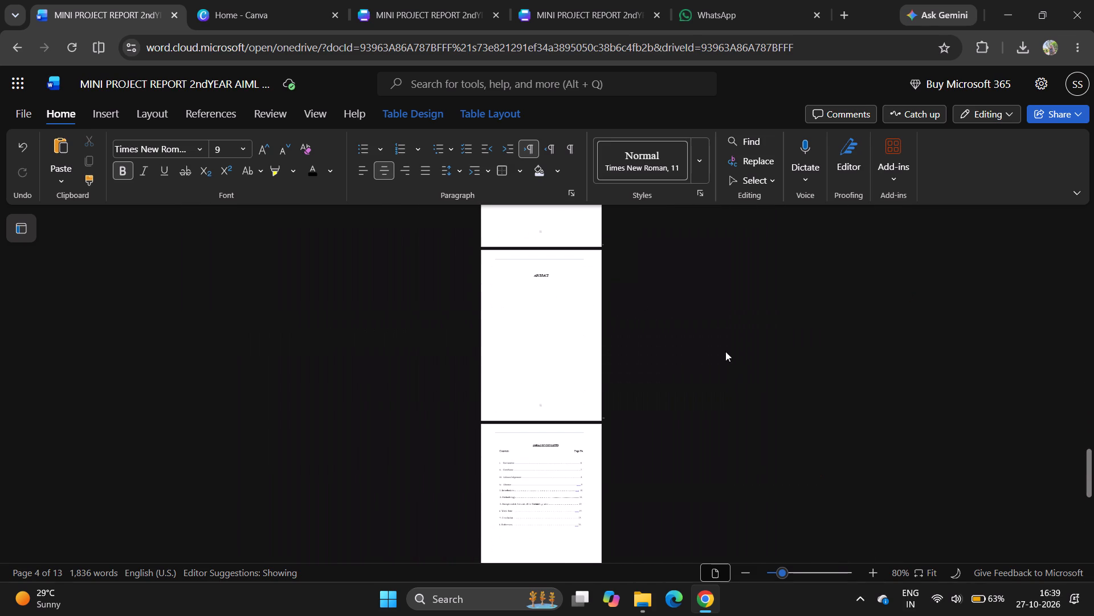
scroll(483, 286, up, 9)
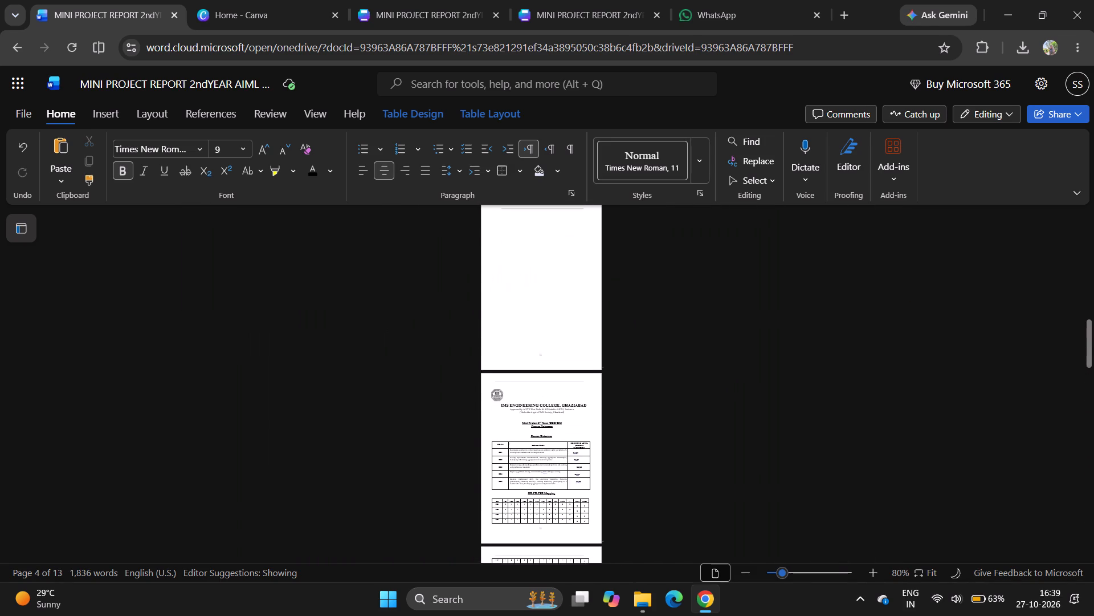
scroll(581, 327, up, 8)
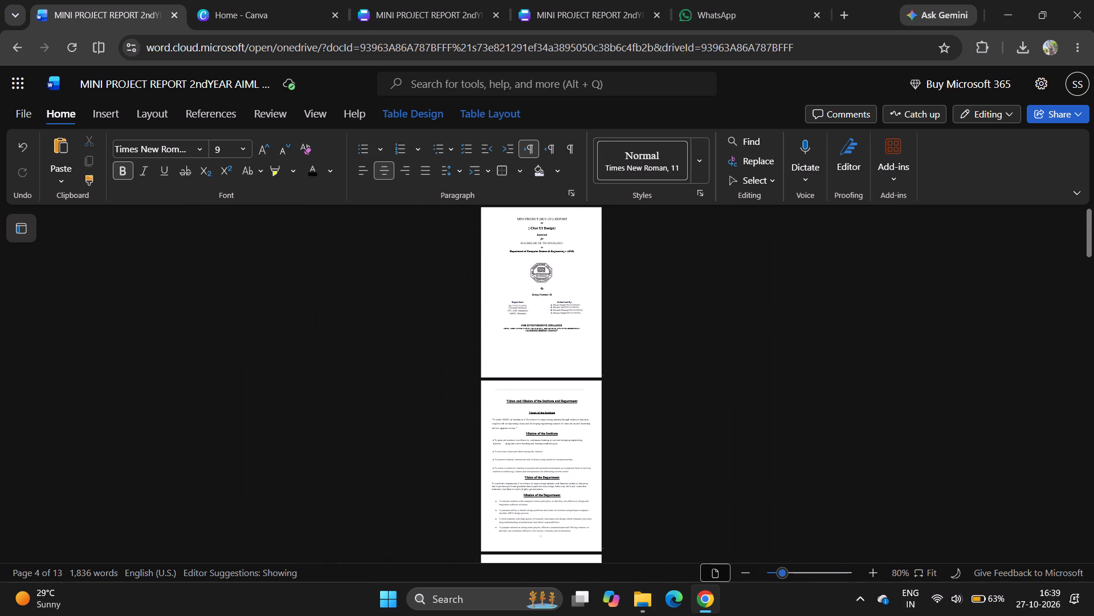
scroll(560, 283, up, 4)
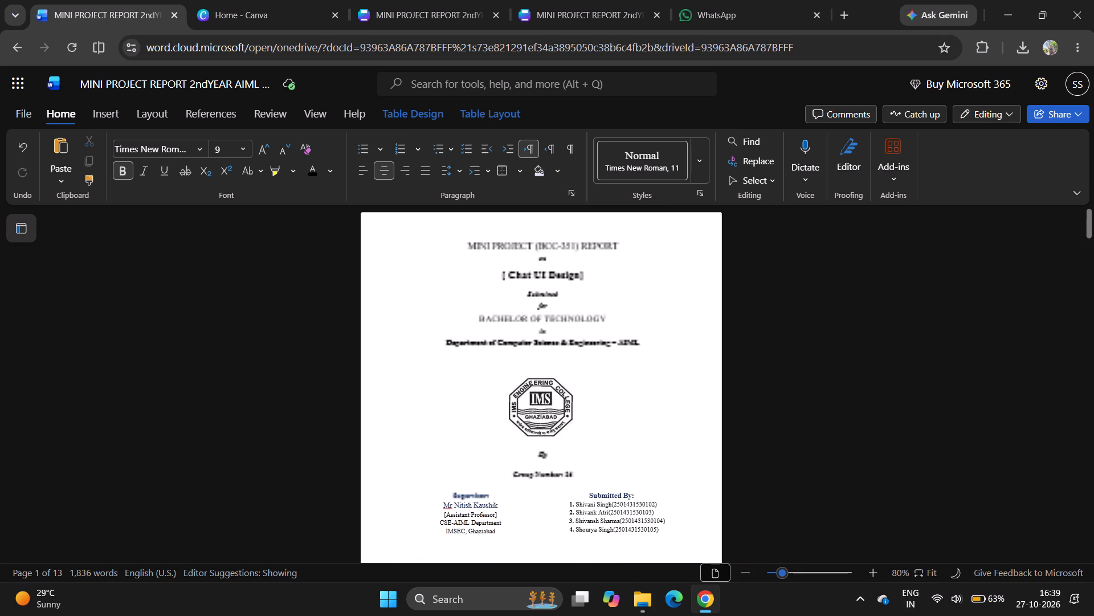
scroll(560, 283, down, 1)
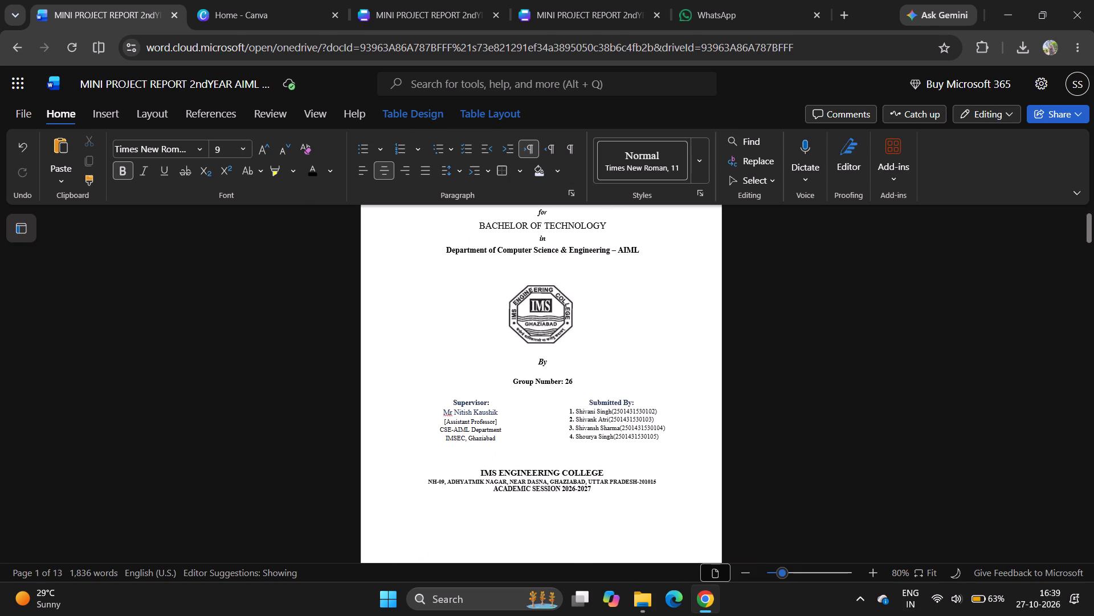
scroll(560, 283, down, 2)
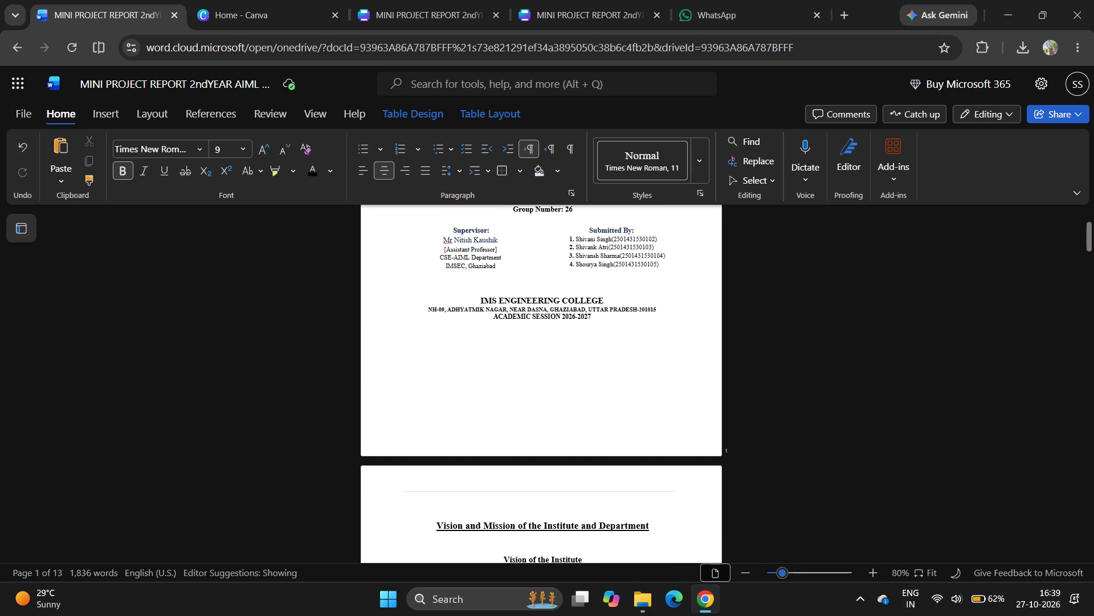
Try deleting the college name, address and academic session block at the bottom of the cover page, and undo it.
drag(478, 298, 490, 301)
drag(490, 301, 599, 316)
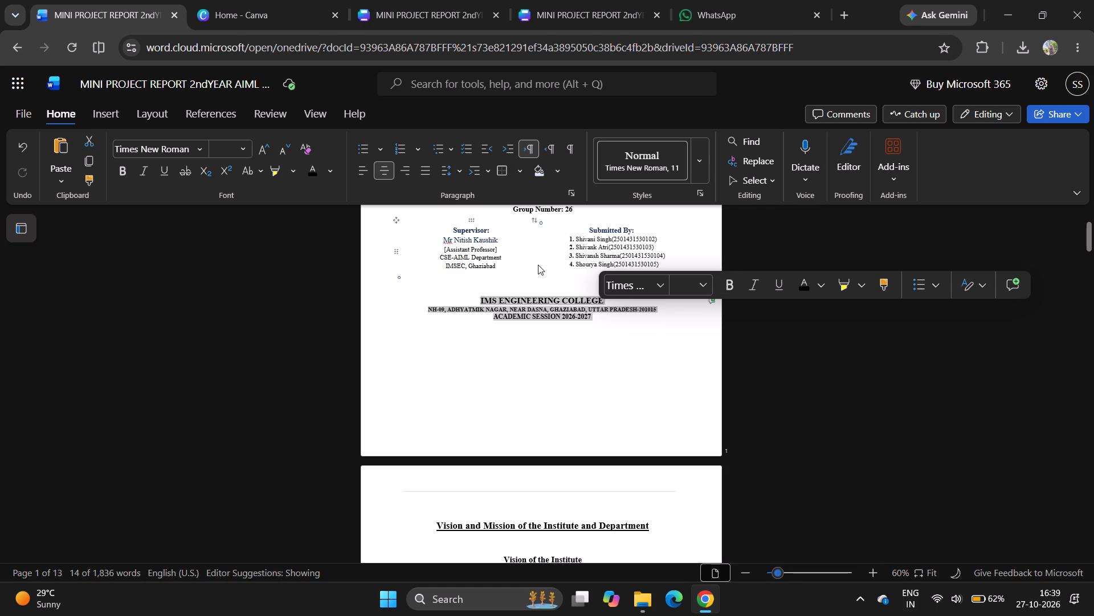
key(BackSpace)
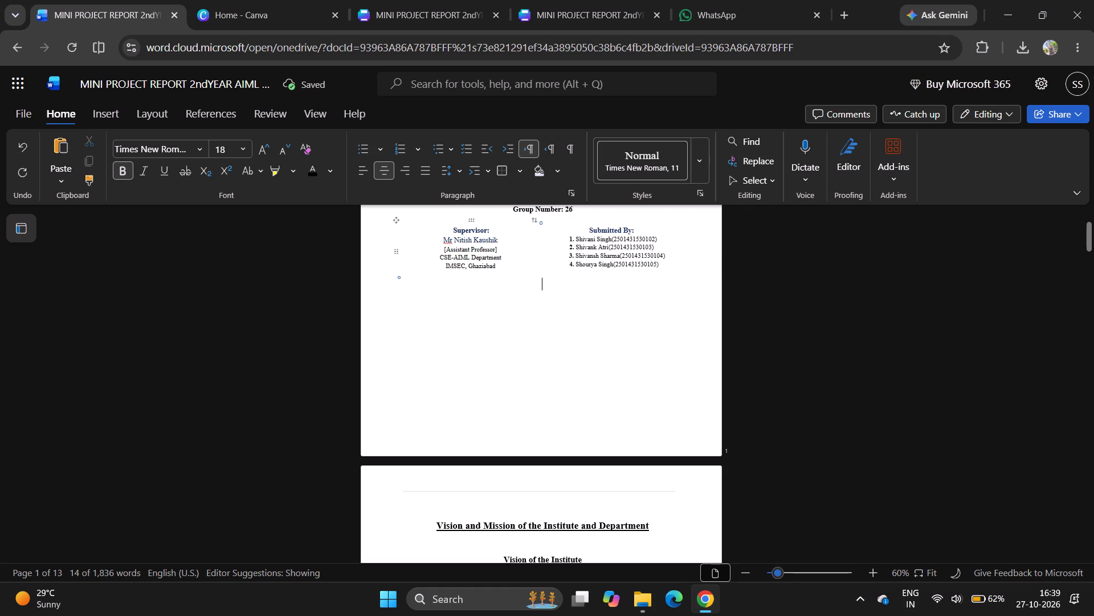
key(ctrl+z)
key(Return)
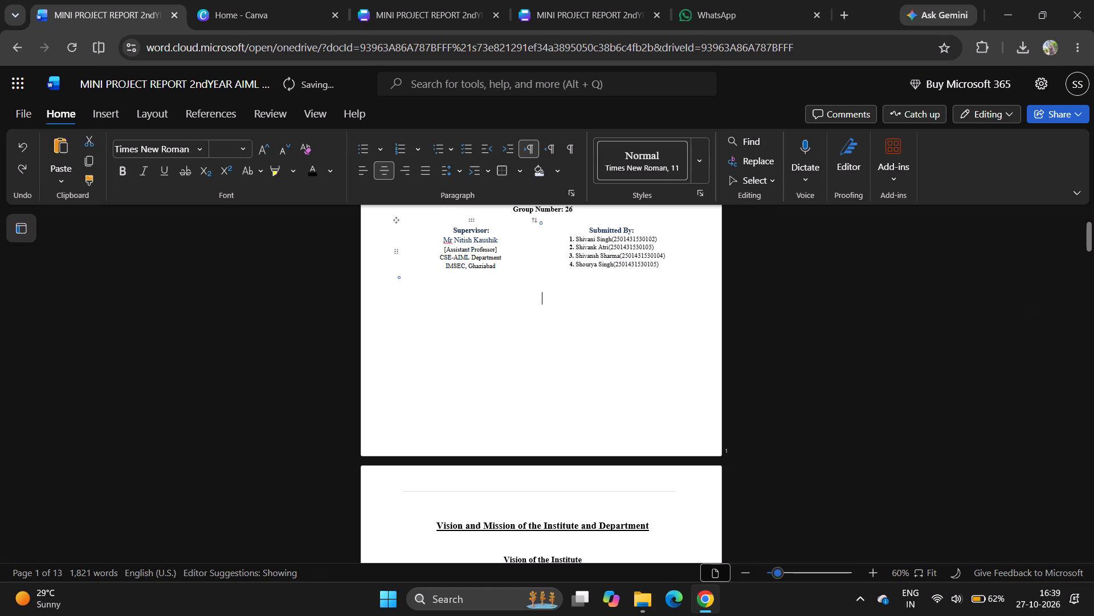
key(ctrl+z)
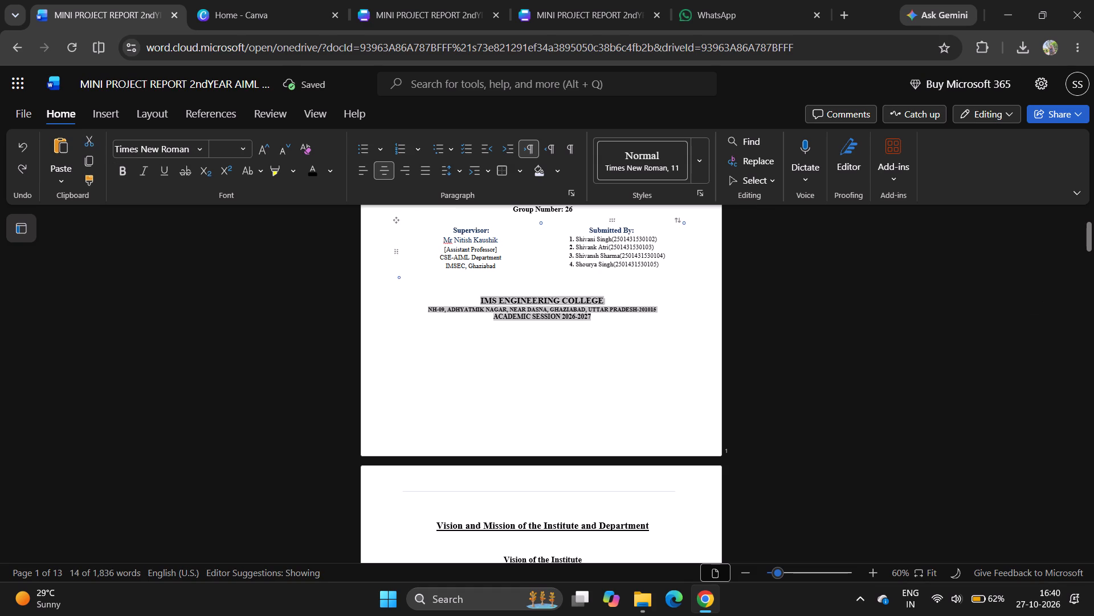
Add blank lines above IMS ENGINEERING COLLEGE on the cover page to move the college block down.
click(477, 299)
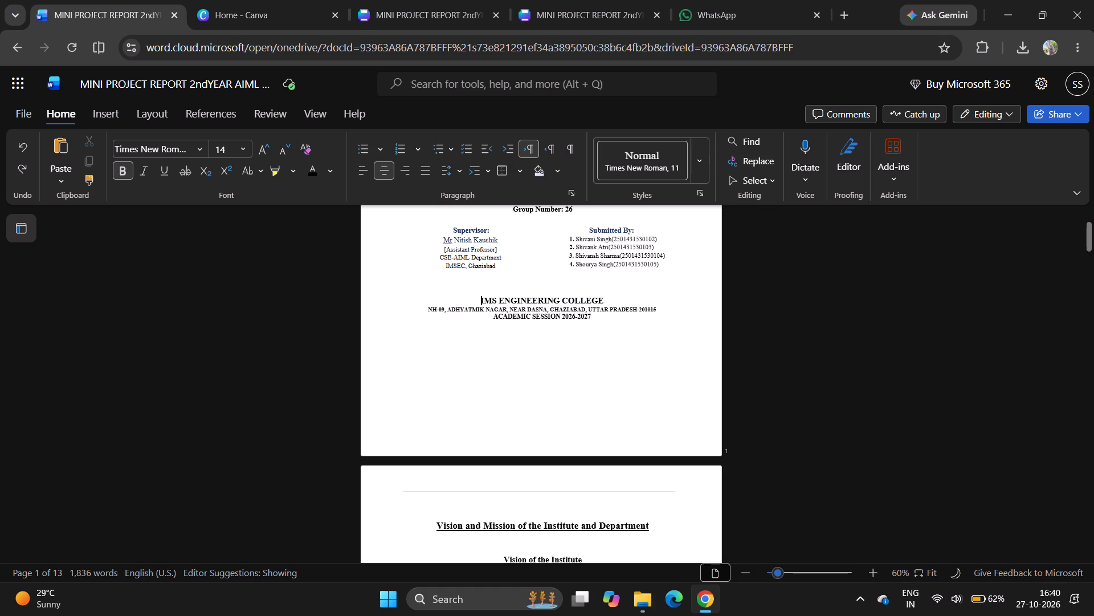
key(Return)
key(Return)
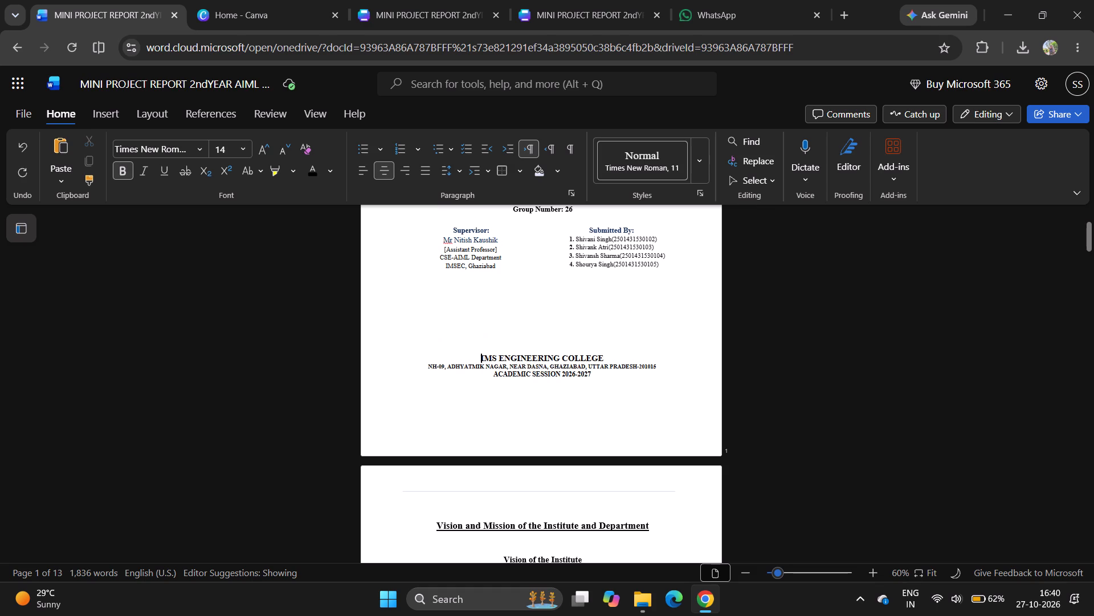
Add two blank lines above both the Supervisor and the Submitted By headings in the cover page's table.
scroll(478, 296, up, 1)
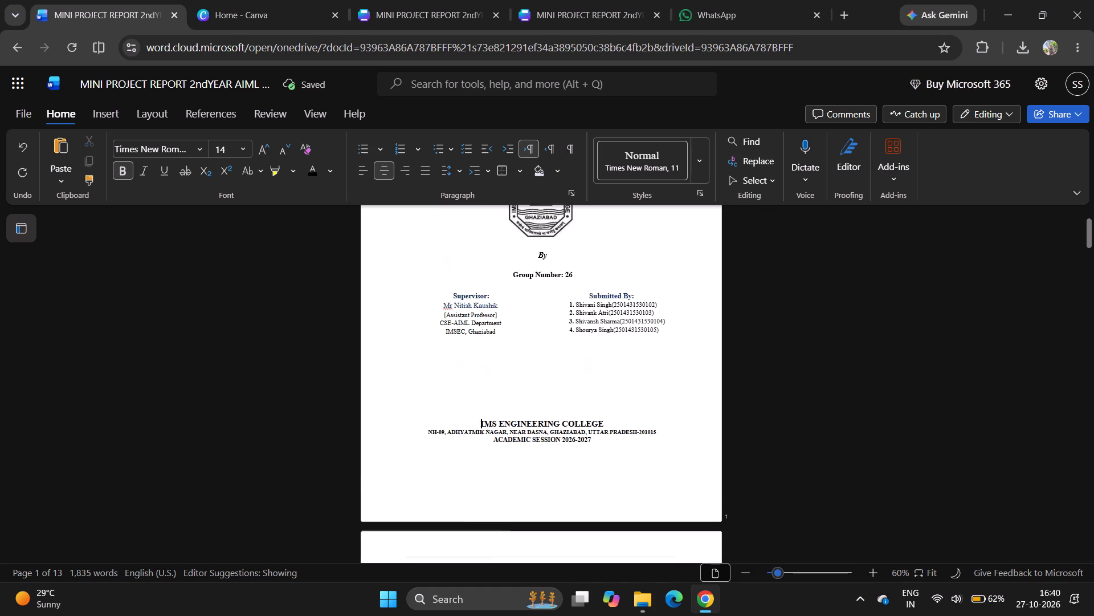
scroll(478, 296, up, 1)
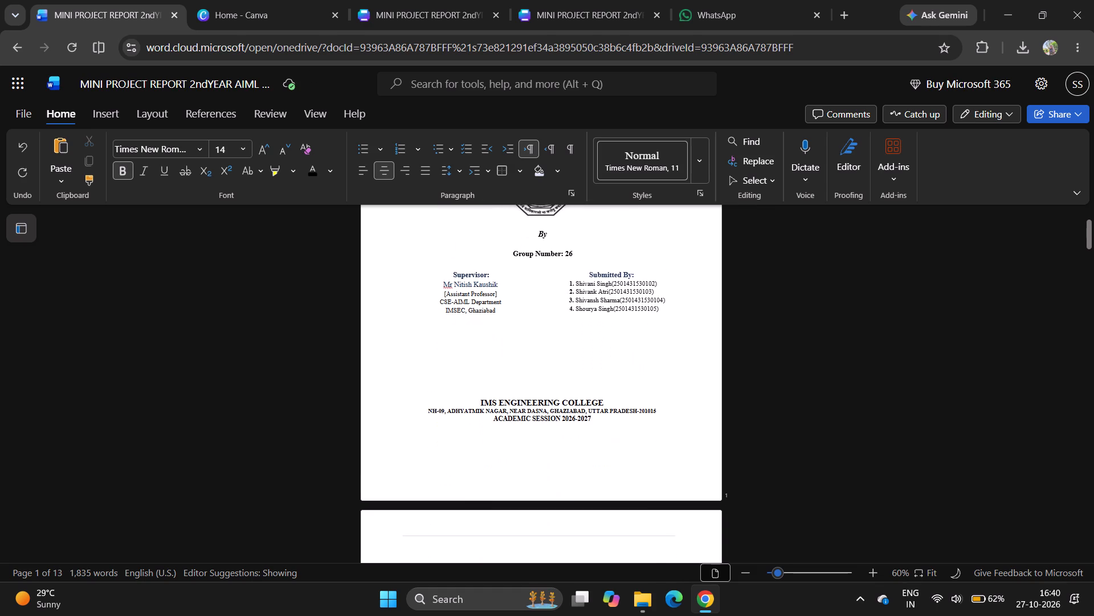
click(445, 278)
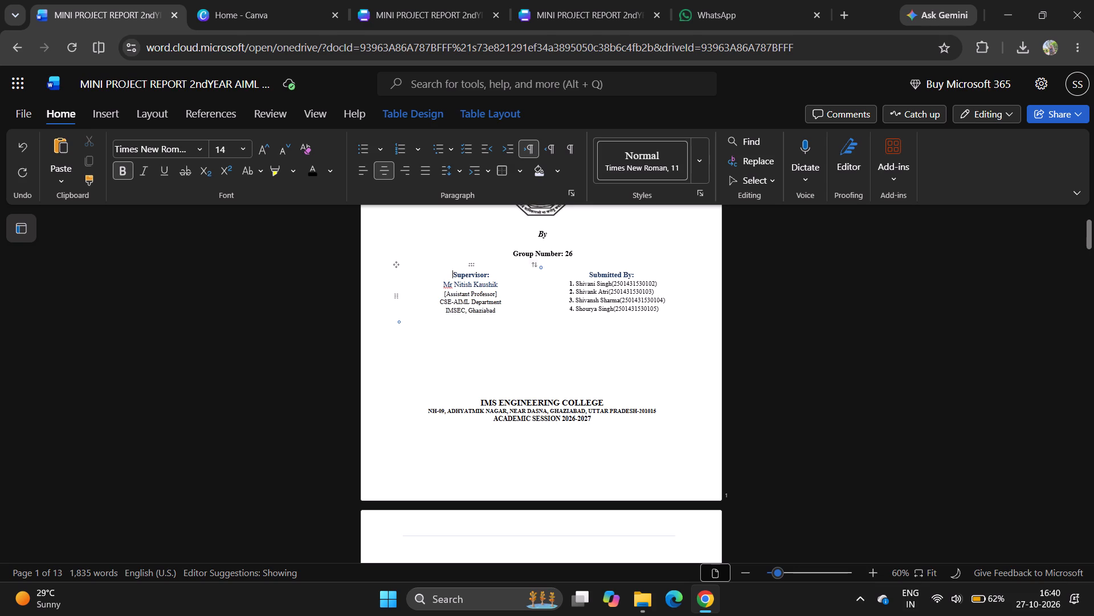
key(Return)
key(Return)
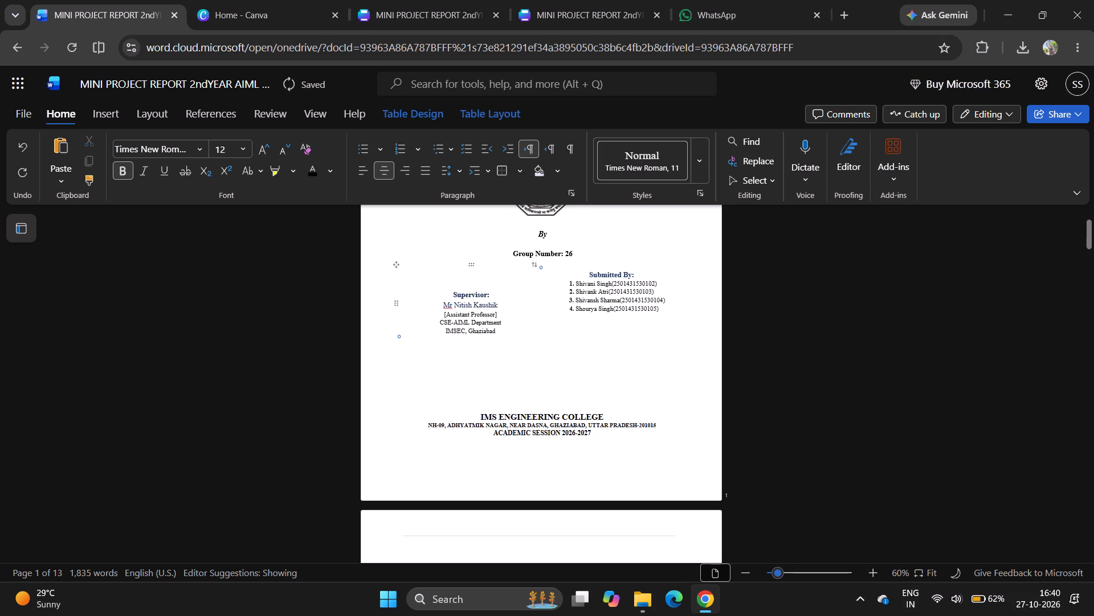
click(588, 273)
key(Return)
key(Return)
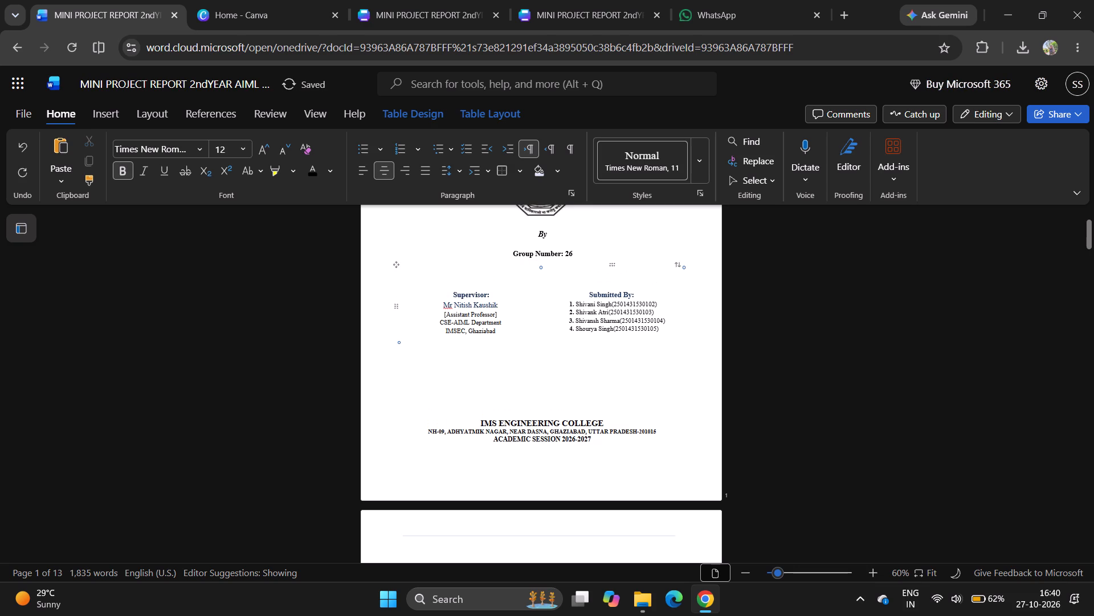
Delete the empty lines above the Program Outcomes (POs) heading to move it and its table up the page.
scroll(509, 405, down, 3)
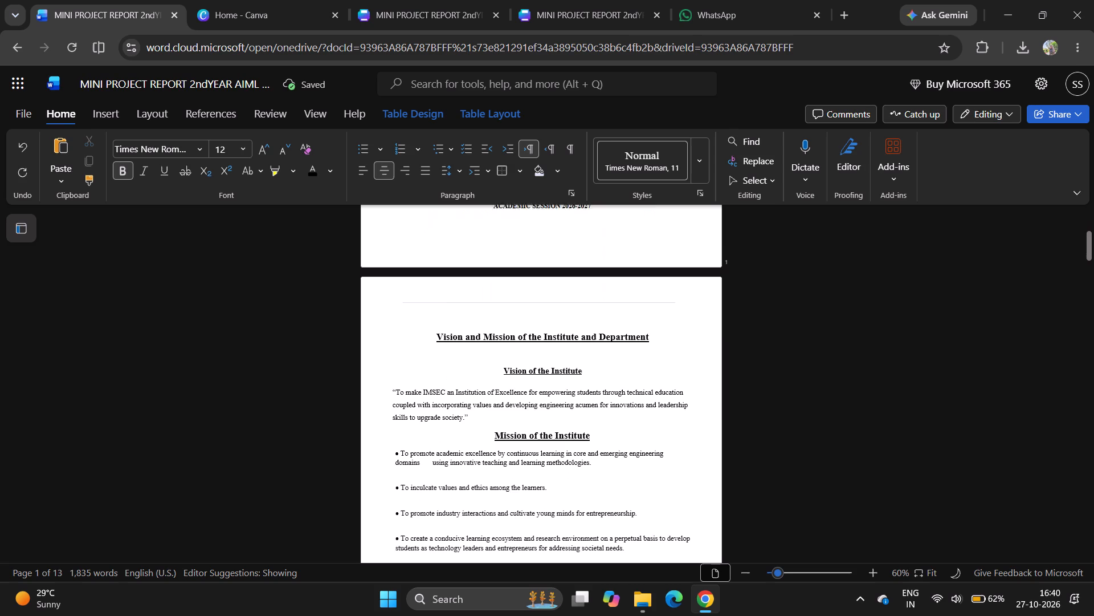
scroll(509, 405, down, 7)
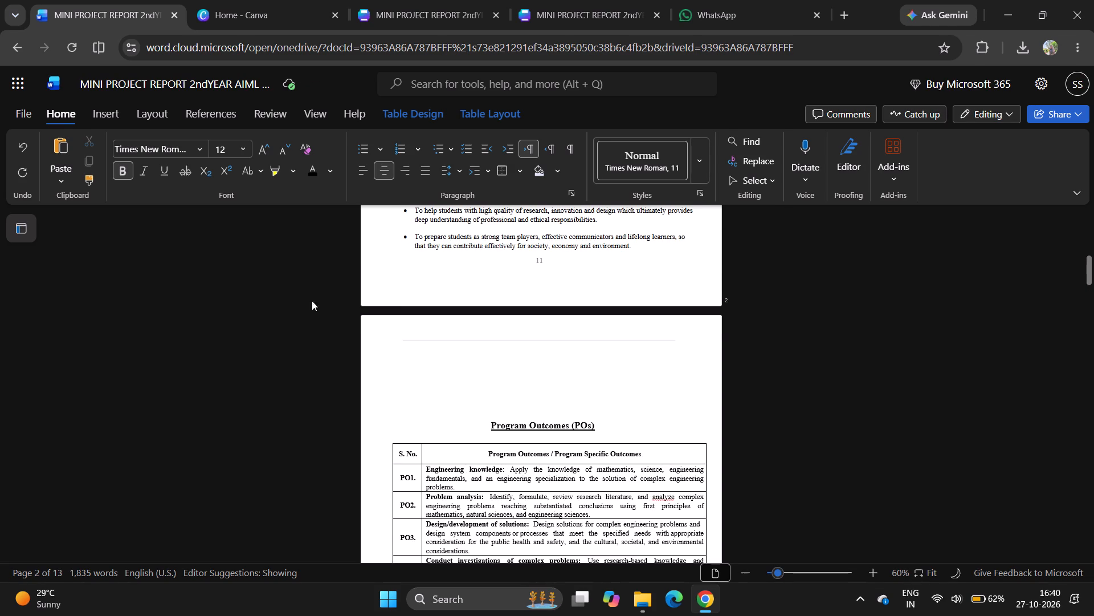
click(481, 413)
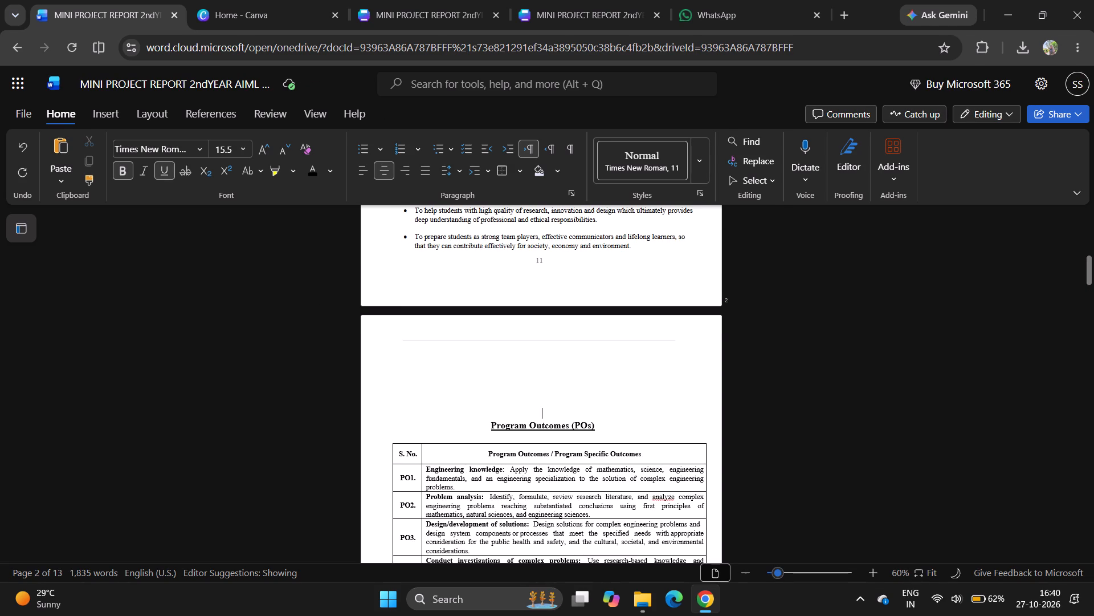
click(435, 423)
key(BackSpace)
key(BackSpace)
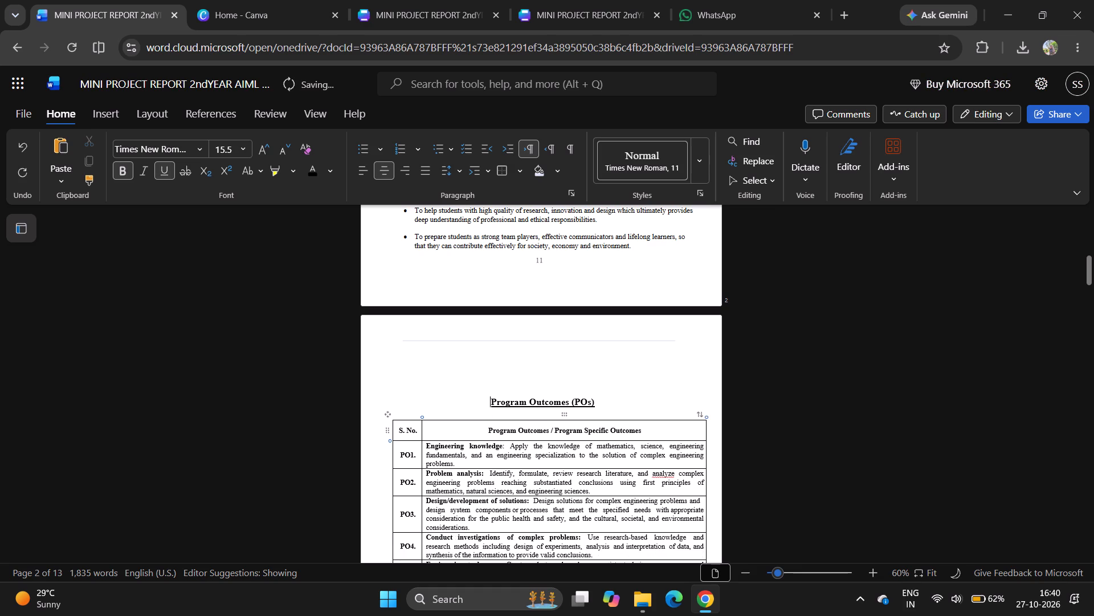
key(BackSpace)
key(BackSpace)
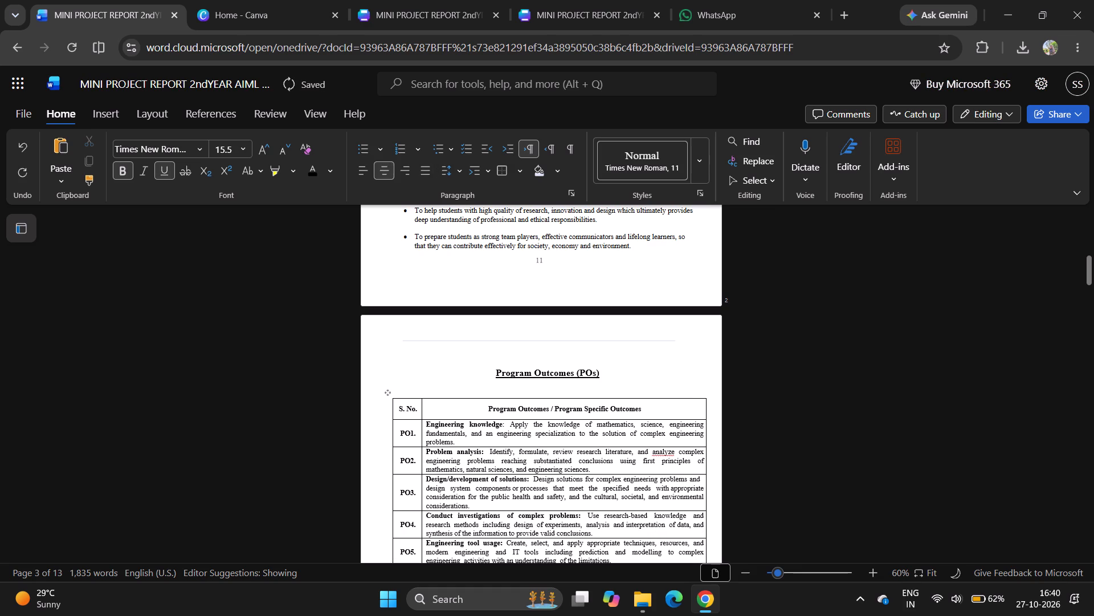
Delete the extra blank lines above the Program Educational Objectives (PEO) heading to move the section up.
scroll(491, 374, down, 2)
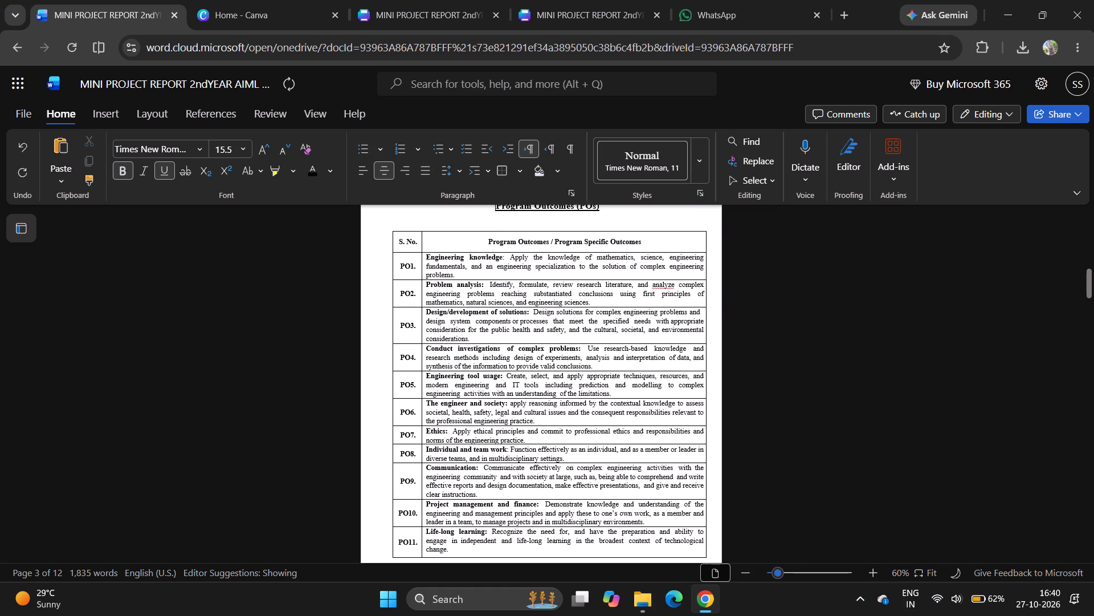
scroll(491, 374, down, 5)
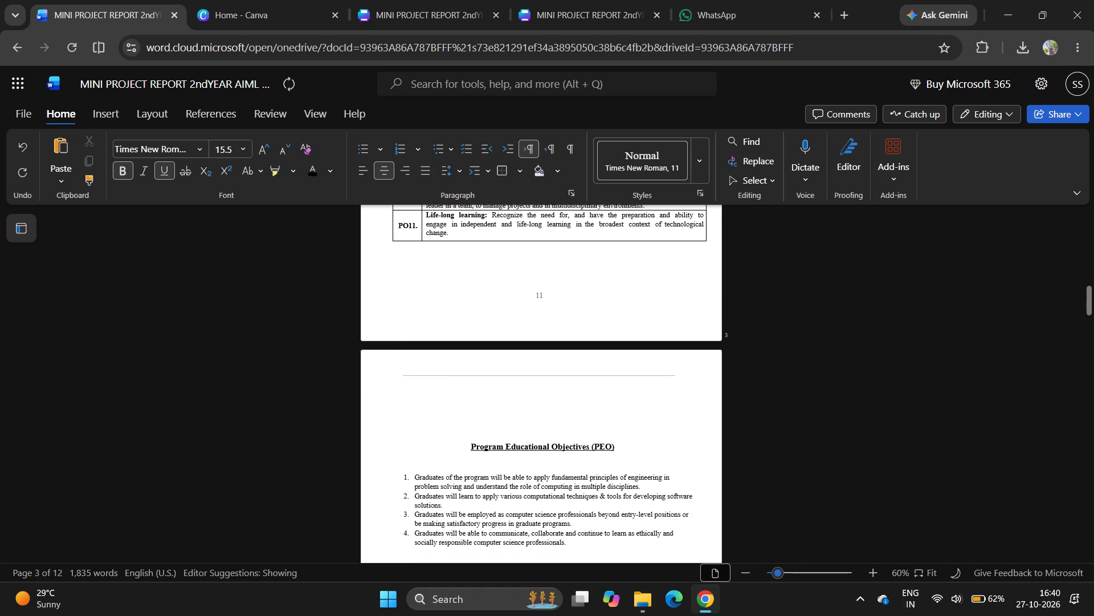
click(467, 444)
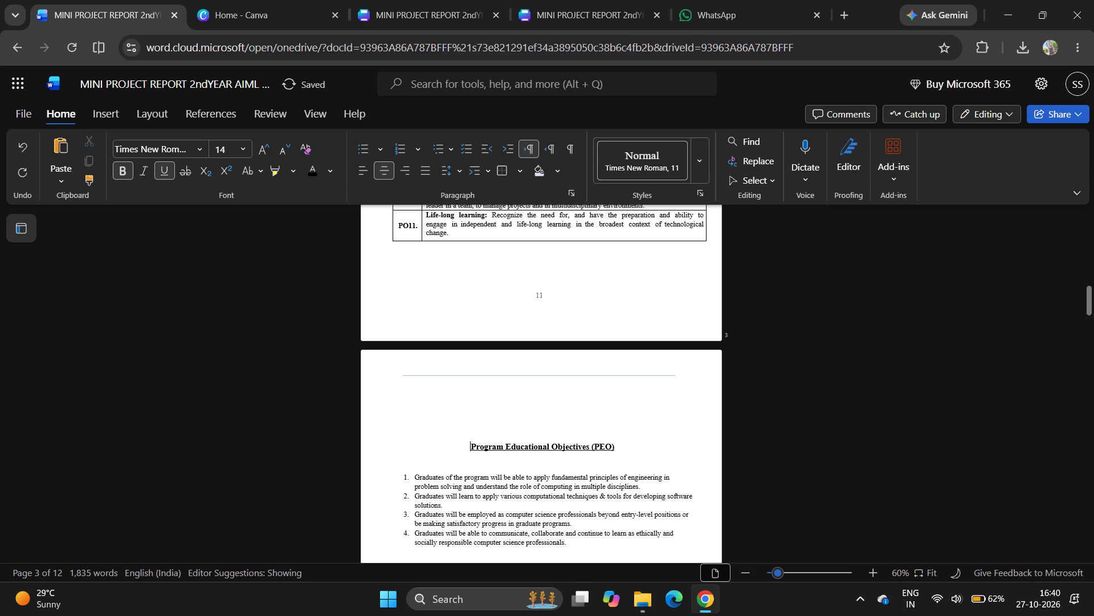
key(BackSpace)
key(BackSpace)
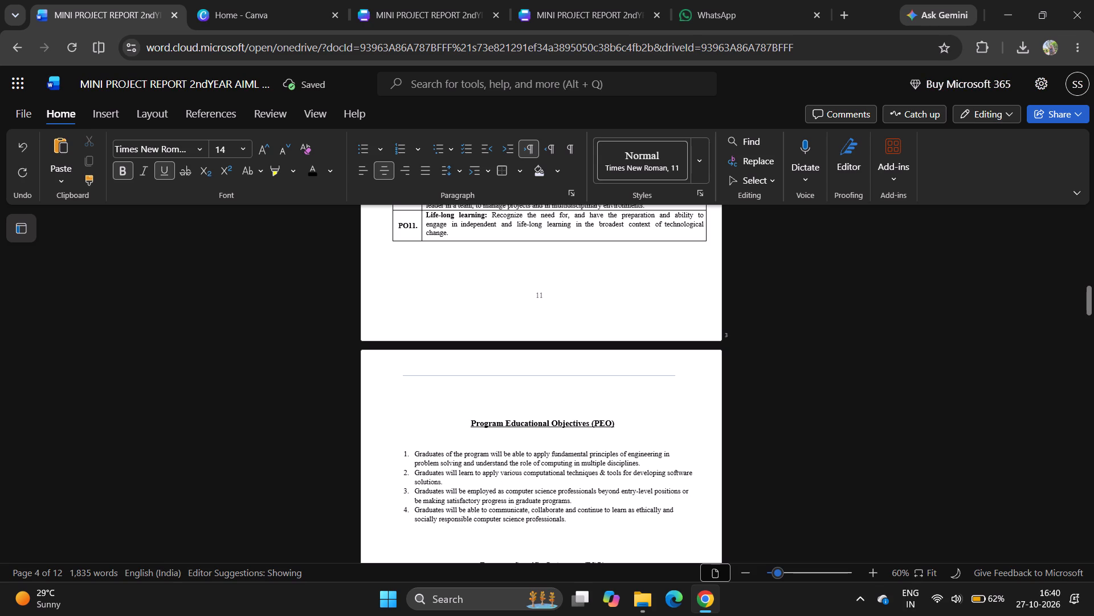
click(627, 375)
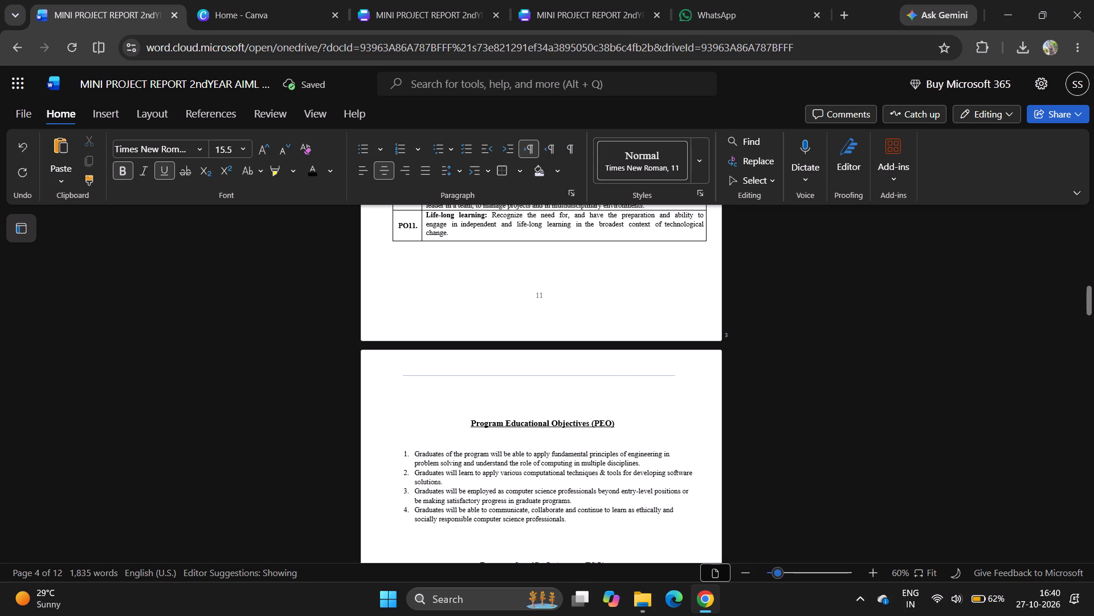
drag(680, 375, 558, 382)
Insert blank lines above the DECLARATION heading to push the whole declaration onto the page after the CO-PO-PSO mapping table.
scroll(558, 382, down, 1)
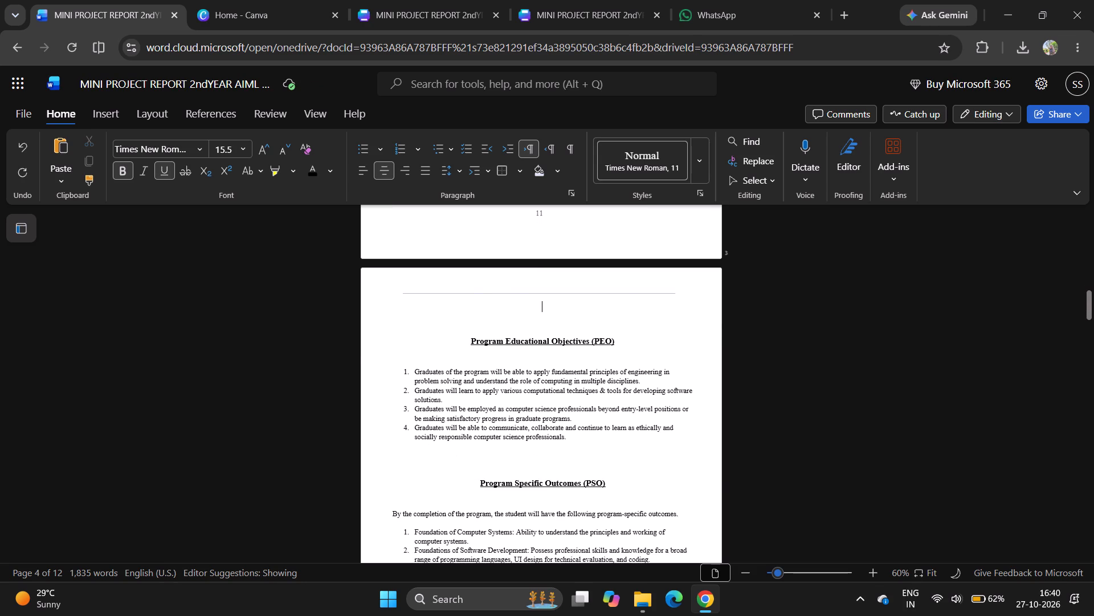
scroll(558, 382, down, 6)
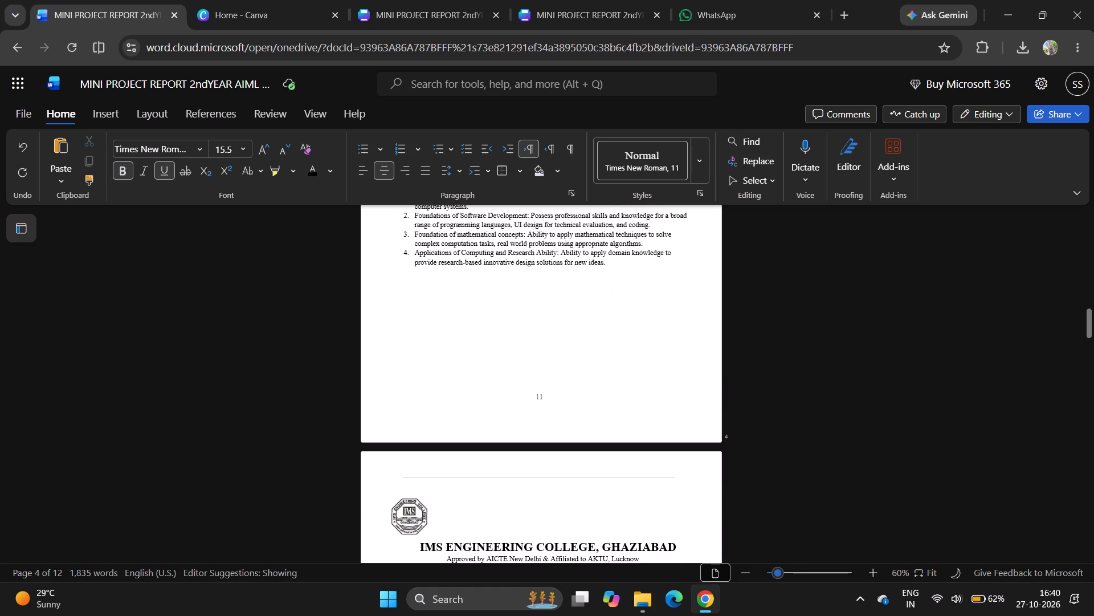
scroll(558, 382, down, 2)
scroll(558, 382, up, 2)
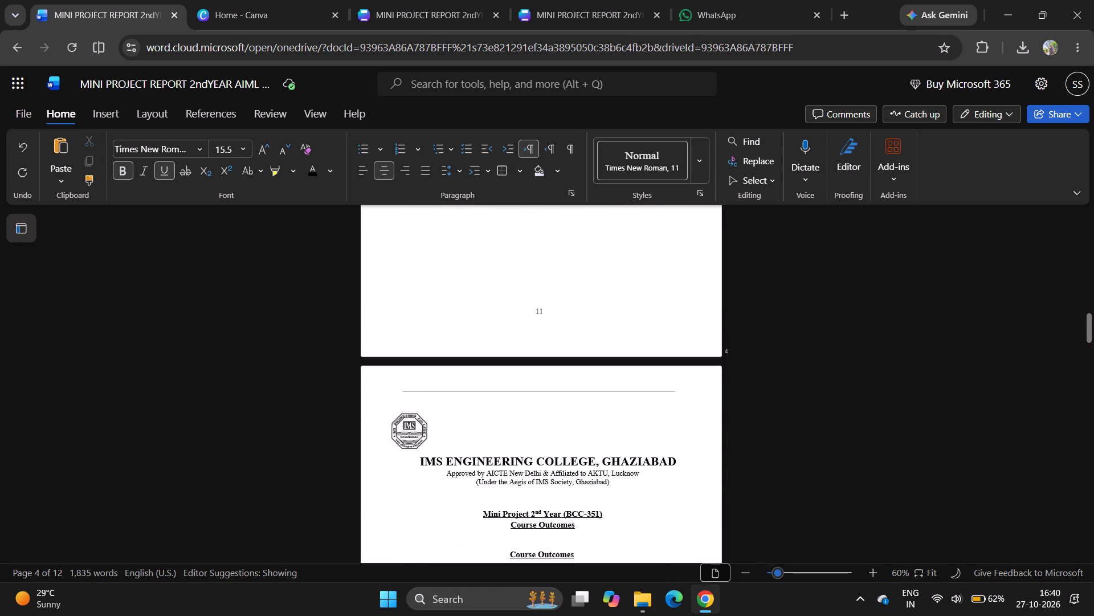
scroll(558, 382, up, 1)
scroll(558, 382, down, 4)
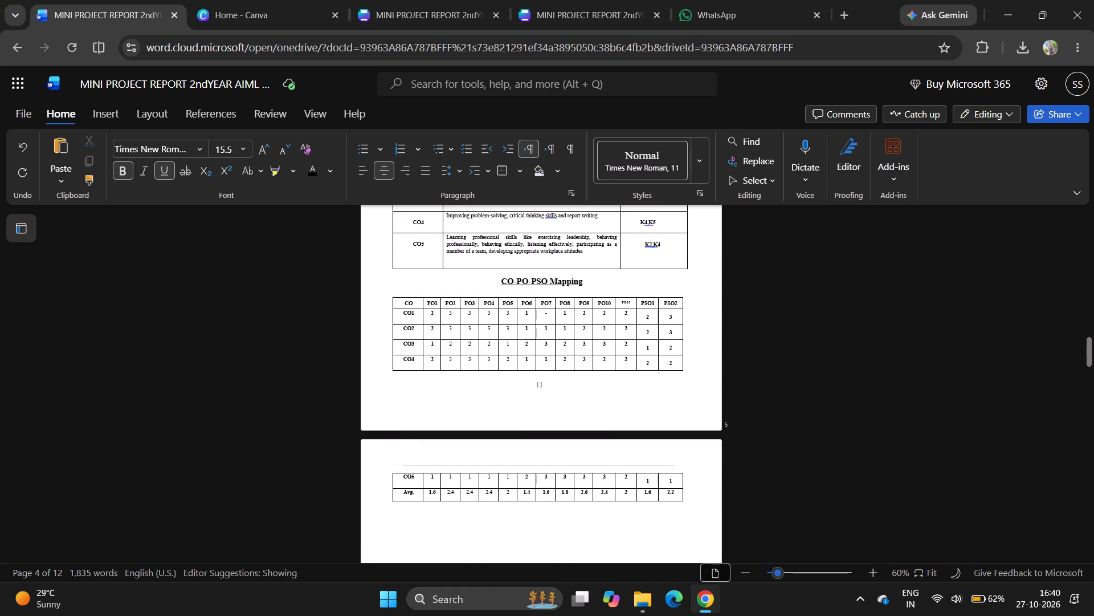
scroll(558, 382, down, 4)
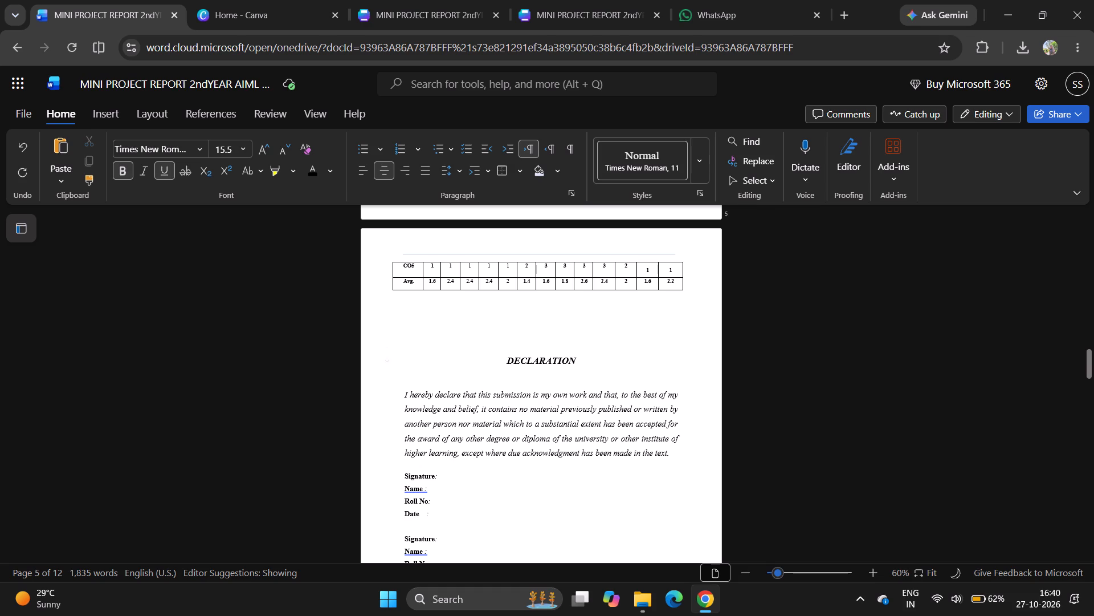
click(497, 356)
key(Return)
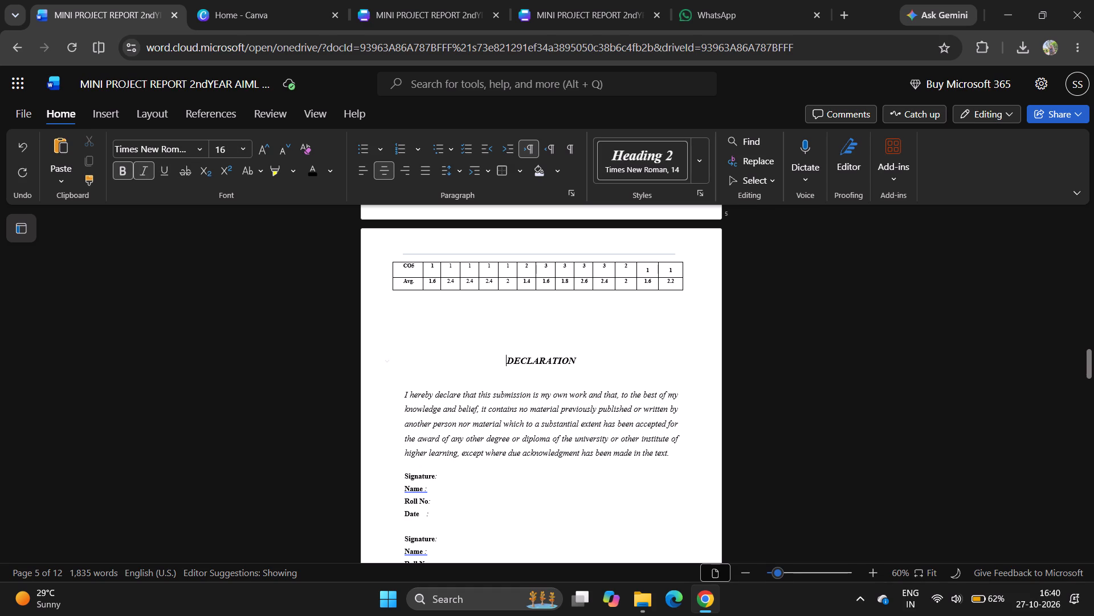
key(Return)
key(Return)
key(Return)
key(Return)
key(Return)
key(Return)
key(Return)
key(Return)
key(Return)
key(Return)
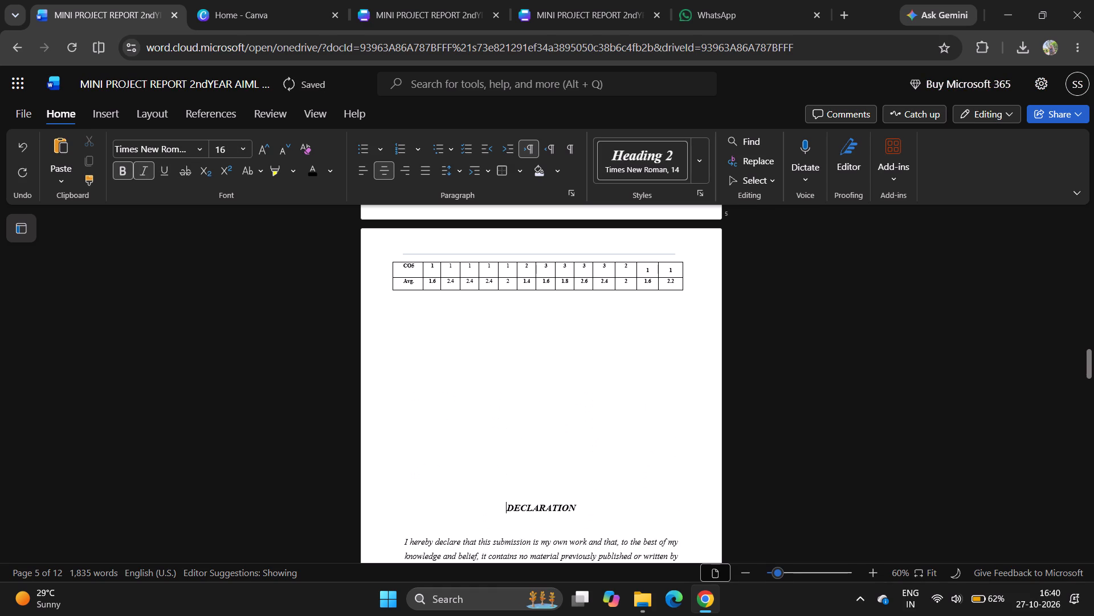
key(Return)
key(Return)
key(Return)
key(Return)
key(Return)
key(Return)
key(Return)
key(Return)
key(Return)
key(Return)
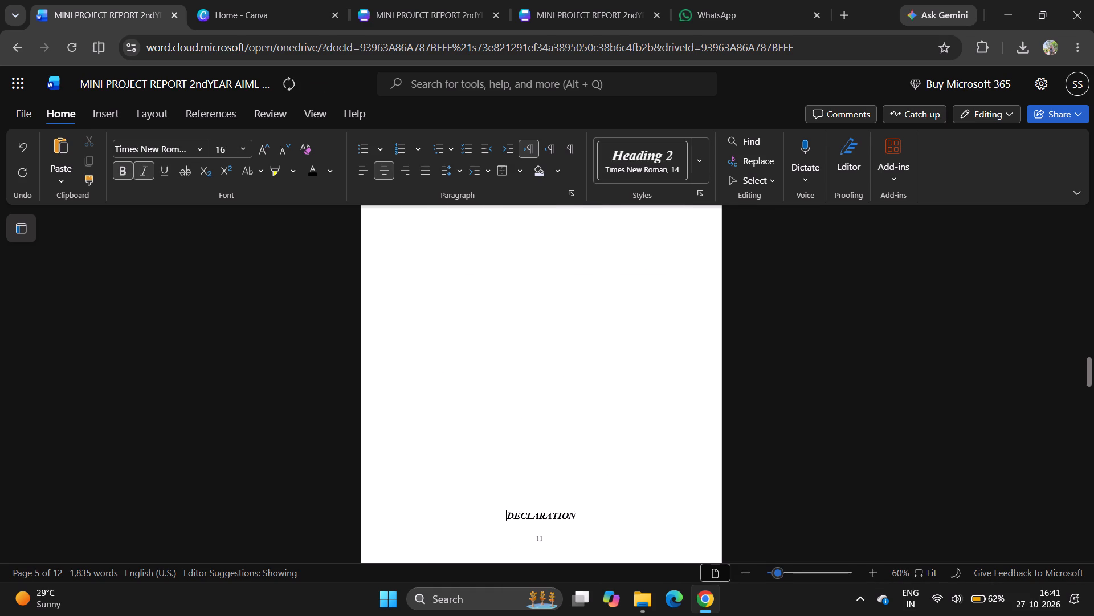
key(Return)
key(Return)
key(Return)
Remove the italic formatting from the declaration paragraph and from the DECLARATION heading.
scroll(497, 356, down, 1)
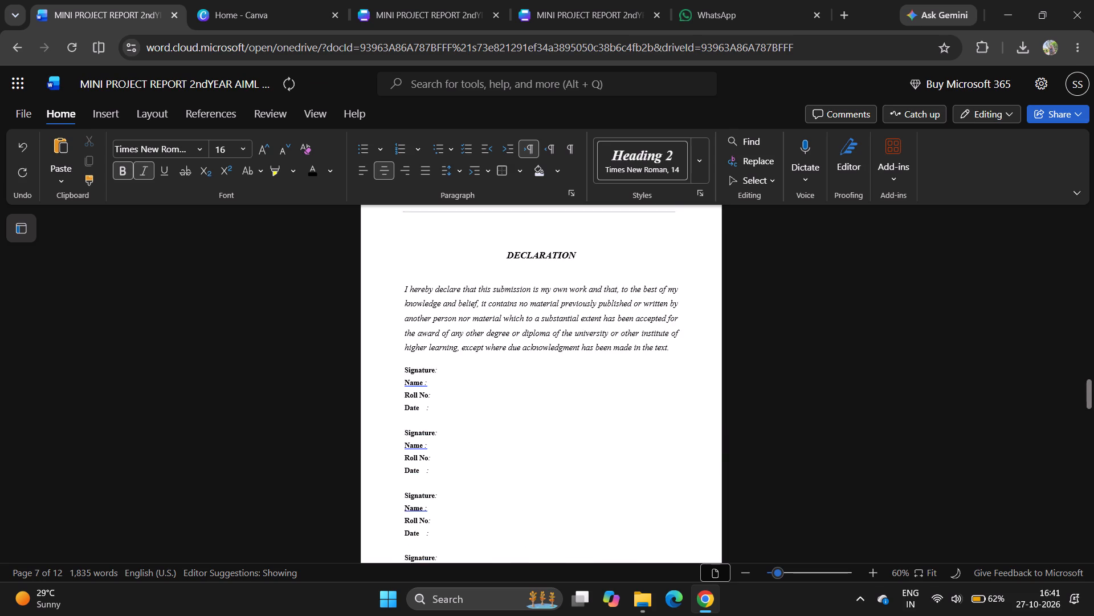
scroll(497, 356, down, 1)
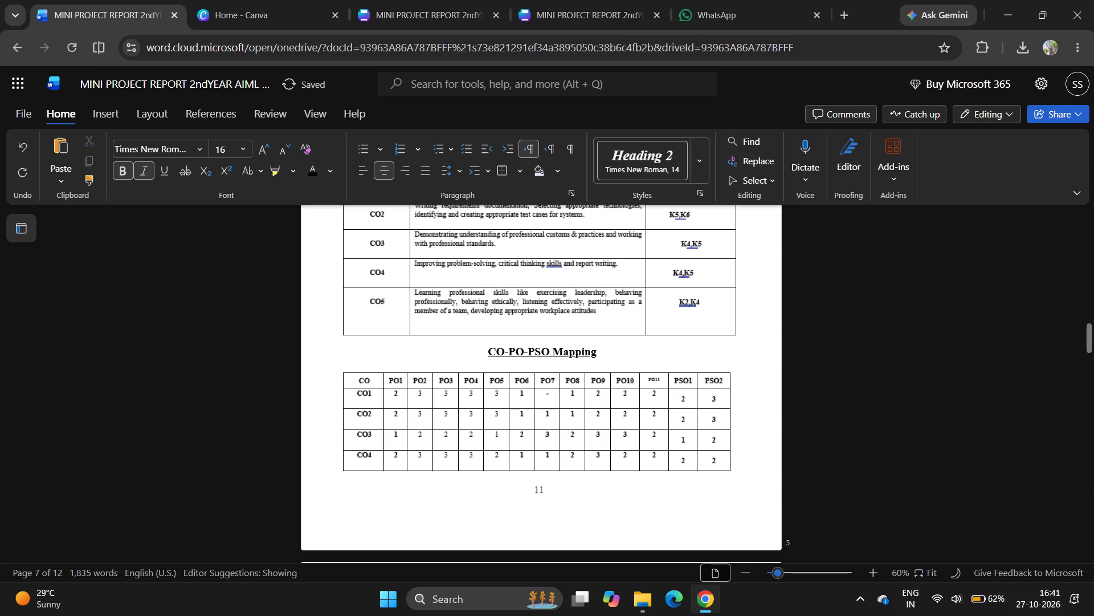
scroll(521, 329, down, 7)
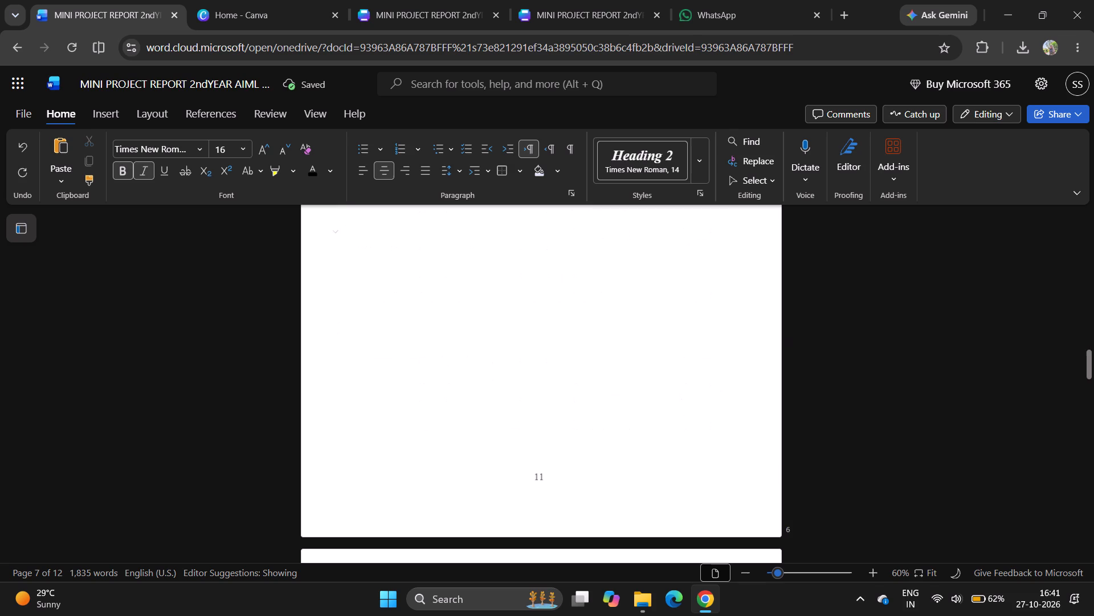
scroll(521, 329, down, 4)
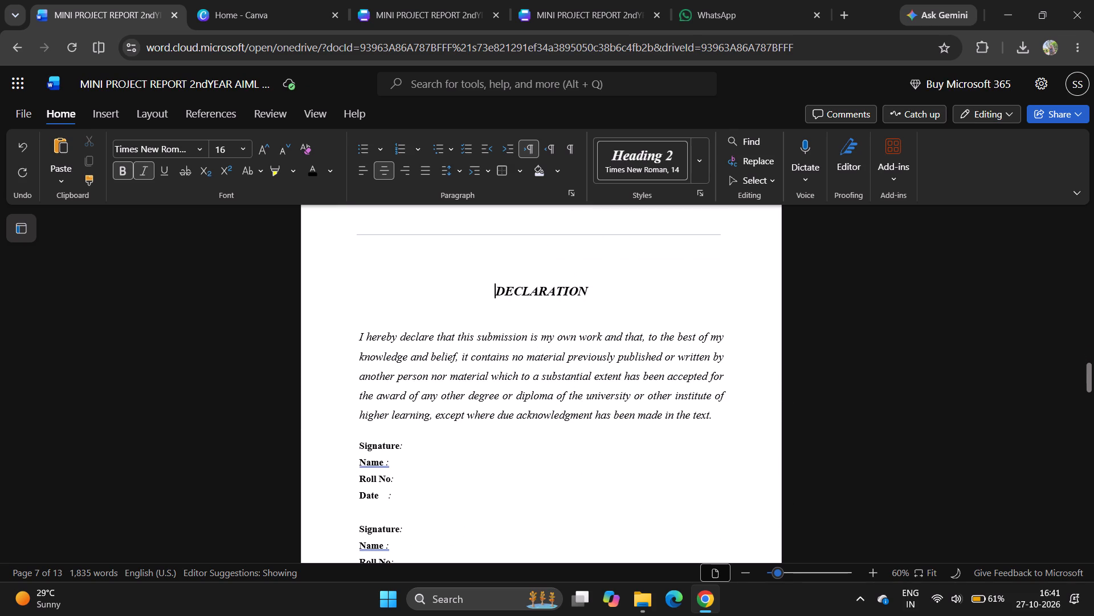
drag(722, 416, 642, 391)
drag(642, 391, 356, 341)
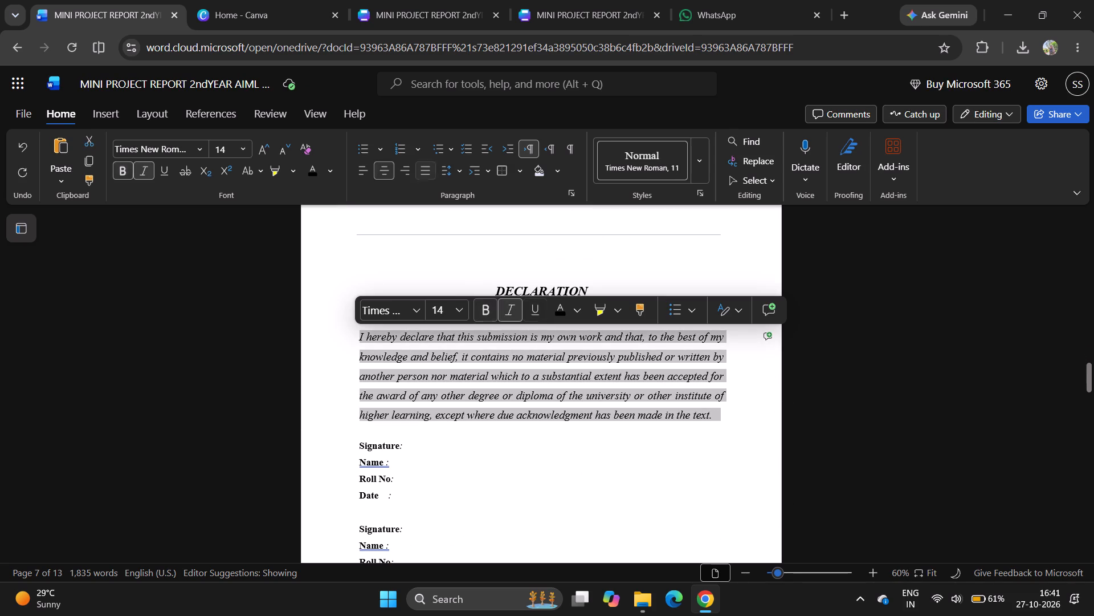
click(144, 167)
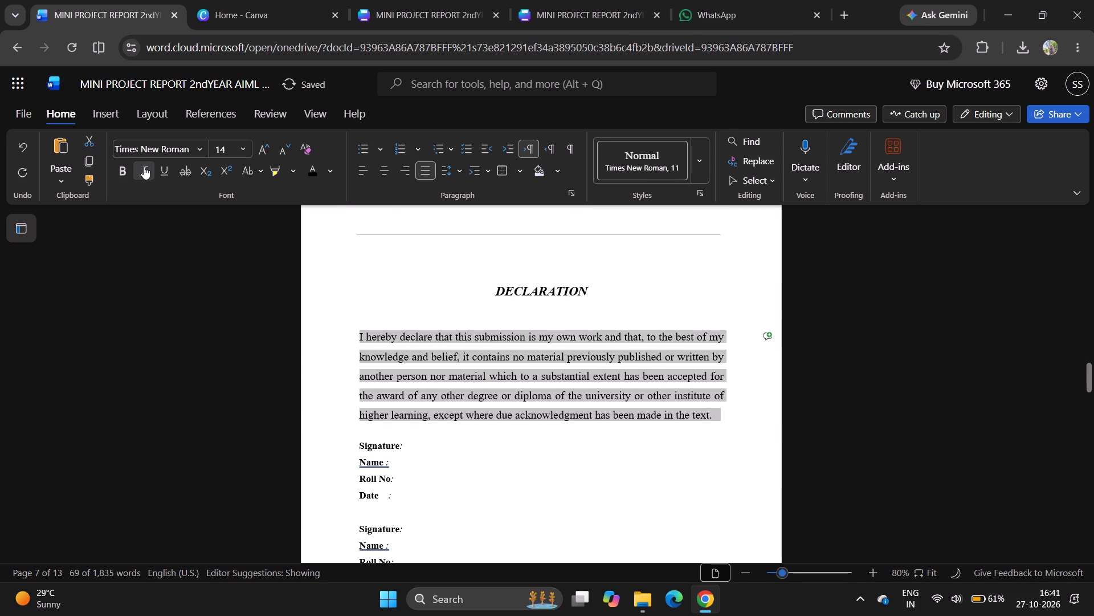
drag(595, 266, 598, 277)
drag(598, 277, 598, 285)
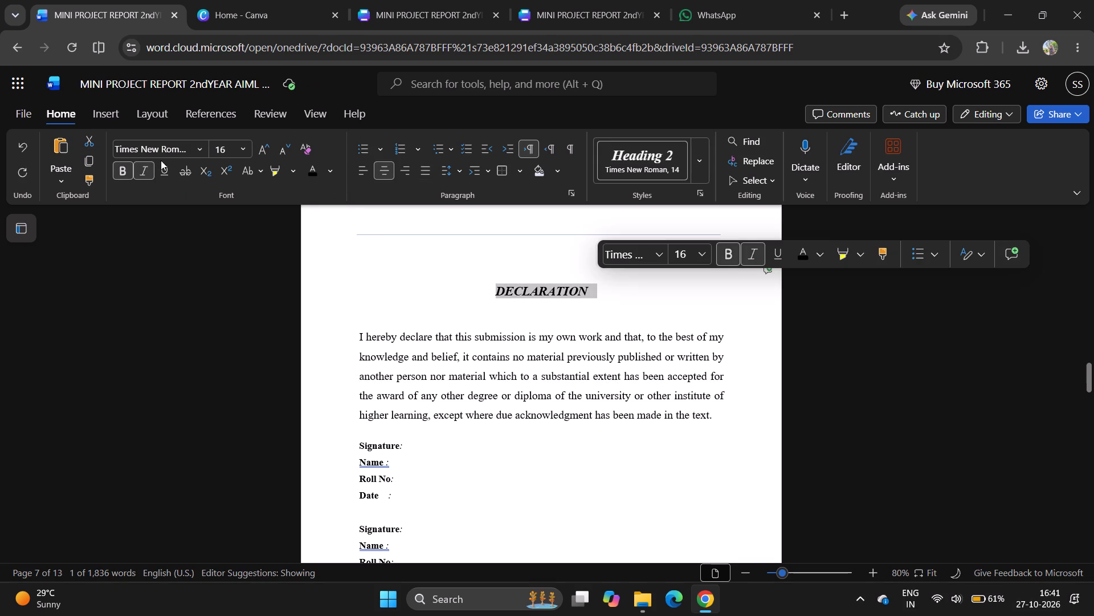
click(147, 176)
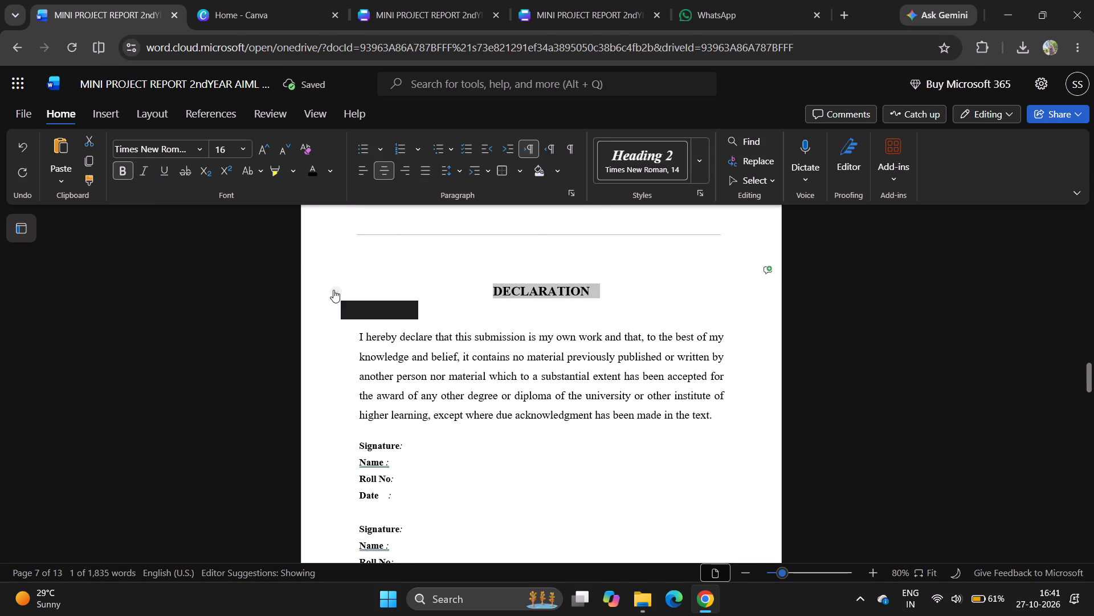
Delete the extra trailing spaces after the first Signature label under the declaration paragraph.
scroll(333, 290, up, 5)
scroll(333, 290, down, 1)
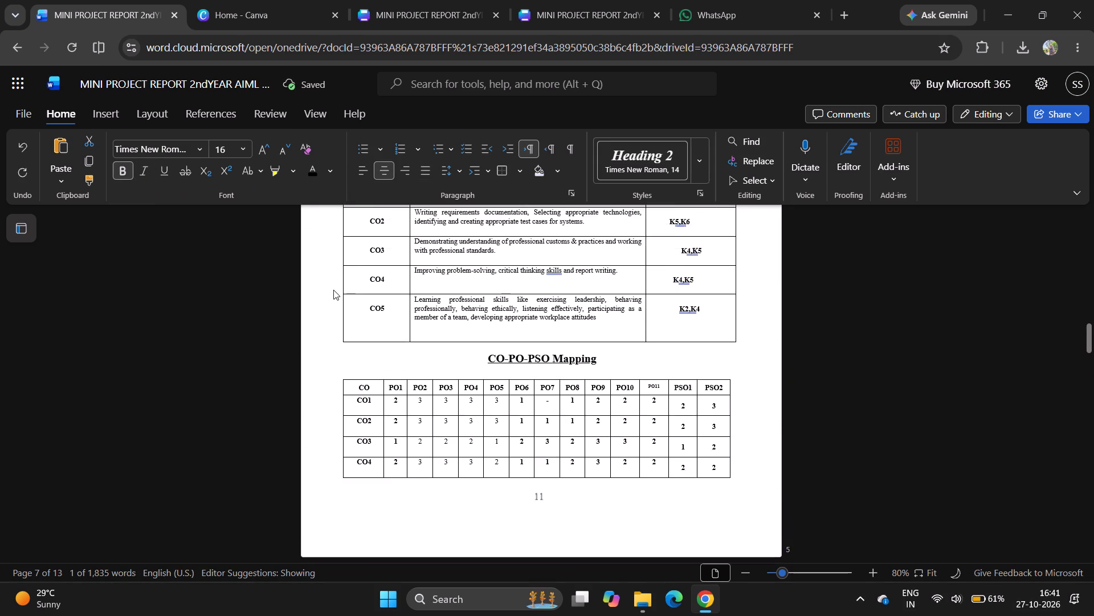
scroll(333, 290, down, 1)
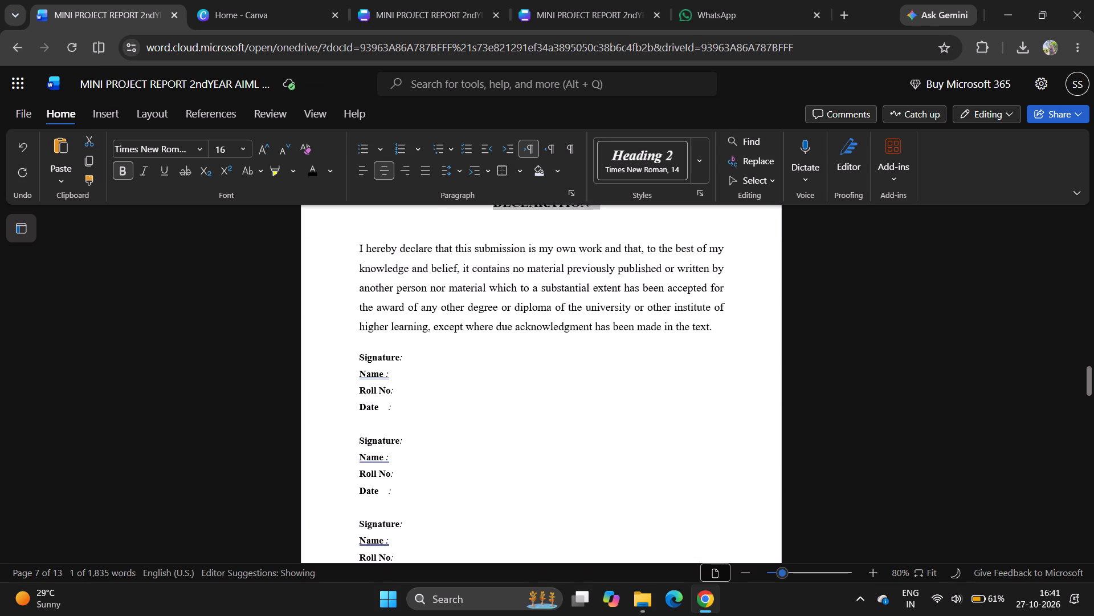
scroll(333, 290, down, 1)
click(445, 326)
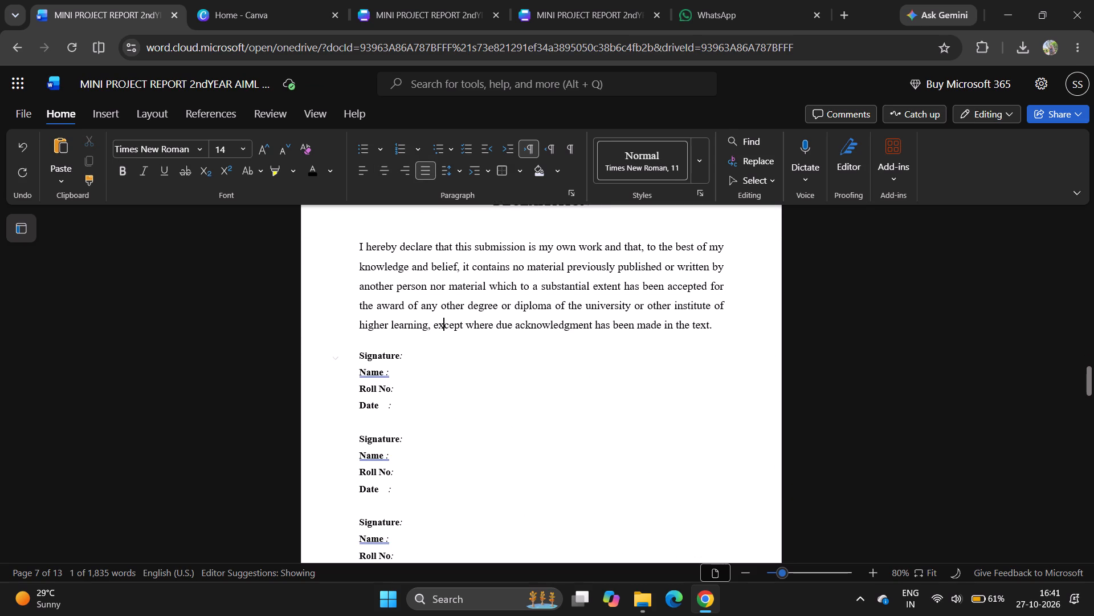
click(434, 365)
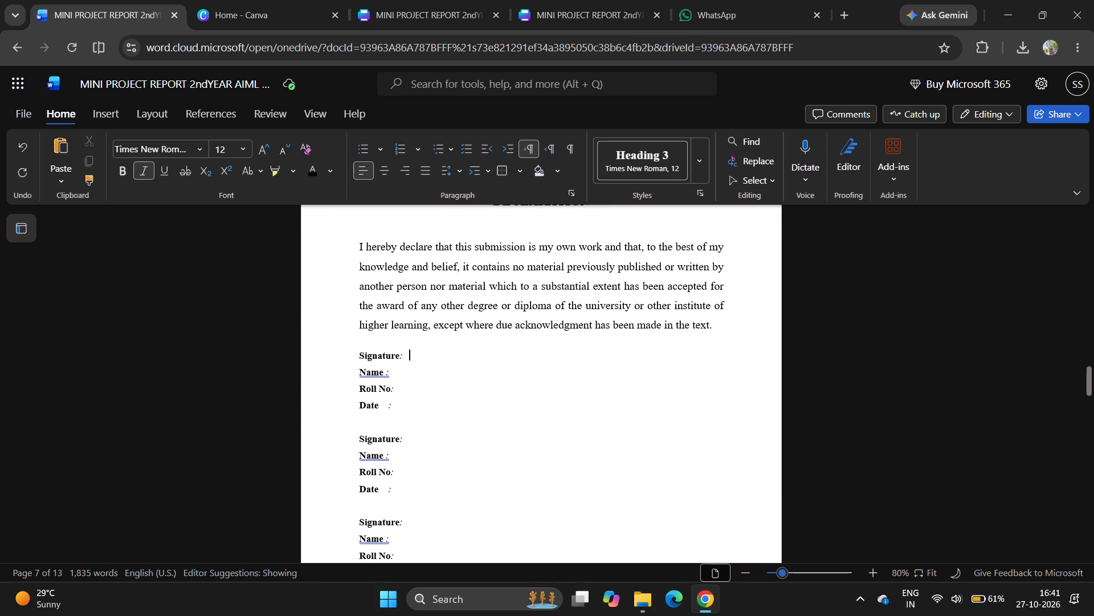
key(BackSpace)
key(BackSpace)
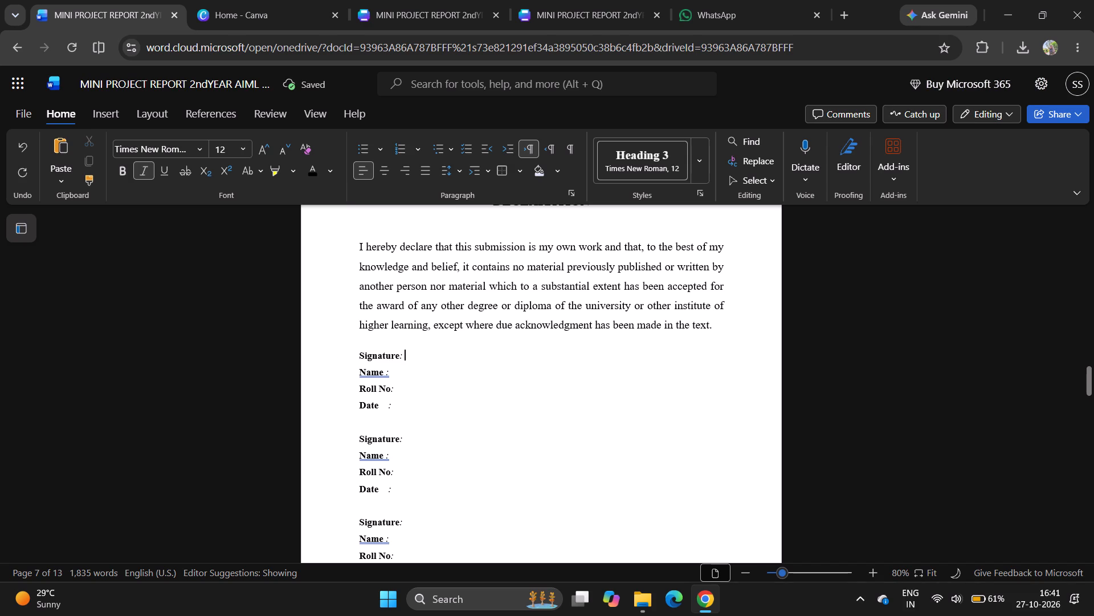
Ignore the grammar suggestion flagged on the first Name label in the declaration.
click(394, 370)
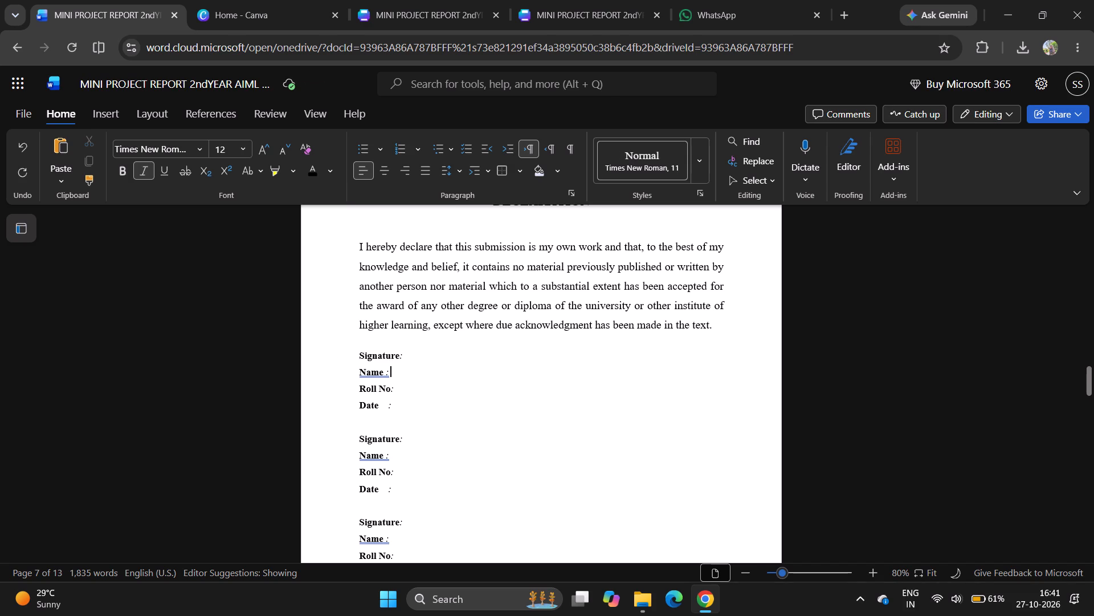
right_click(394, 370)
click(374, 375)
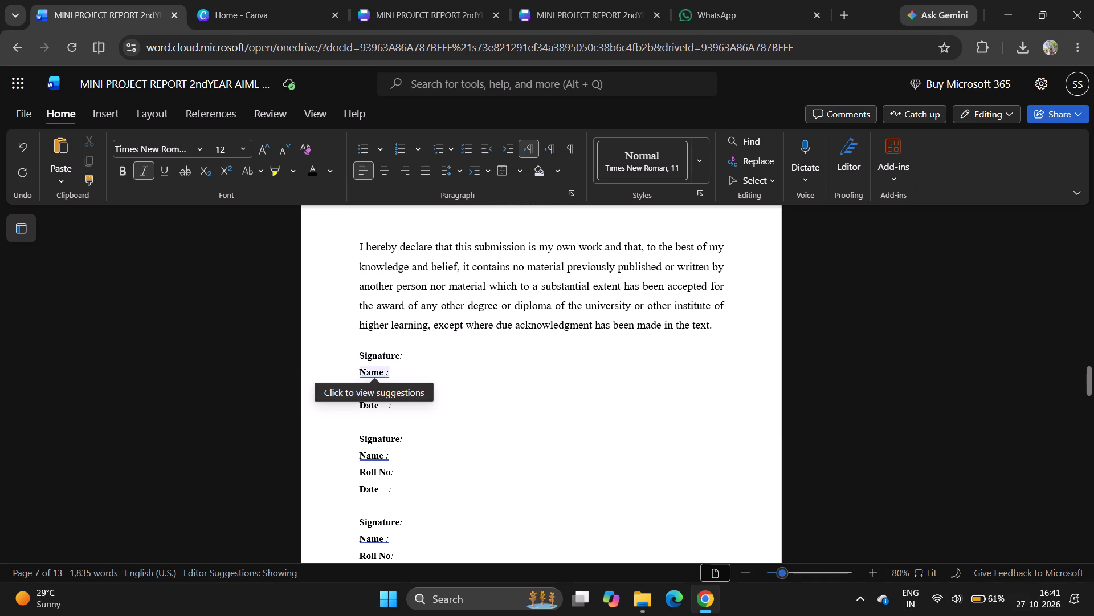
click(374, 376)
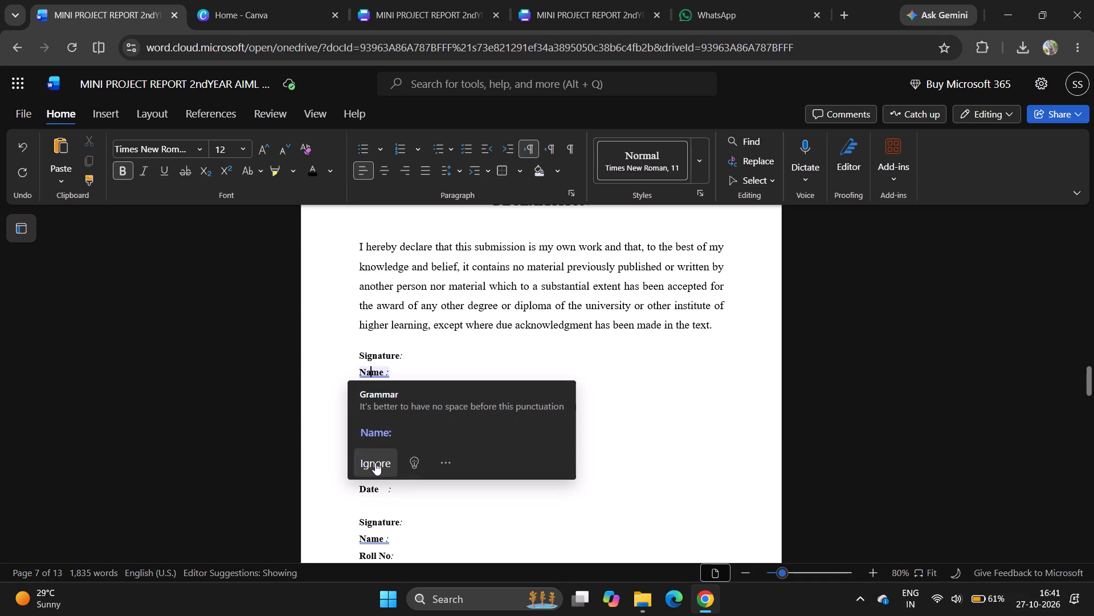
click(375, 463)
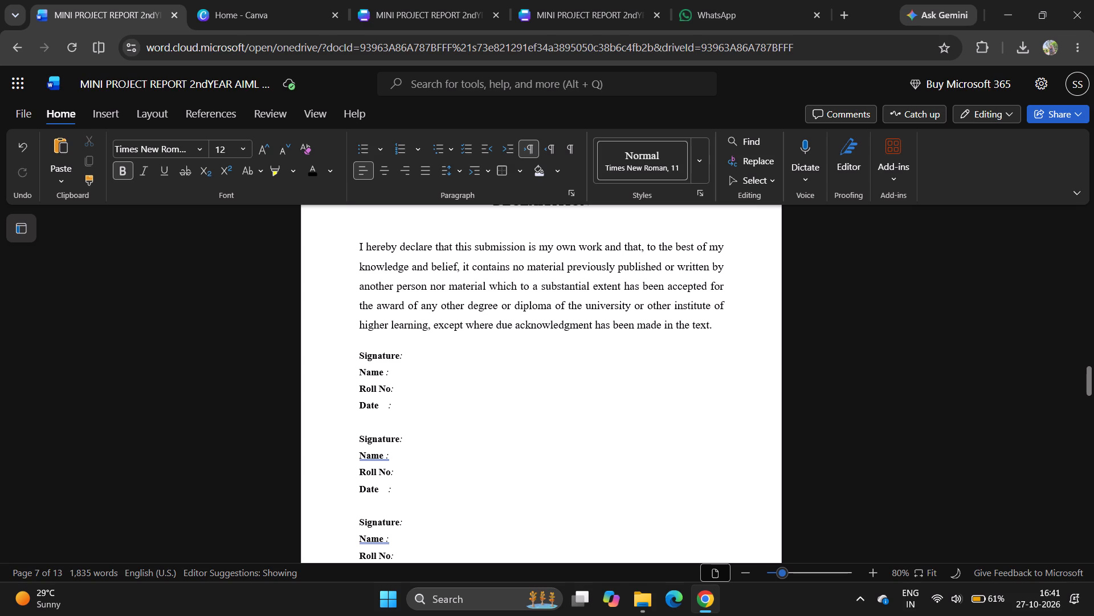
Enter the first student's name in non-italic text after the first Name label of the declaration.
key(Right)
key(Right)
key(Right)
key(Right)
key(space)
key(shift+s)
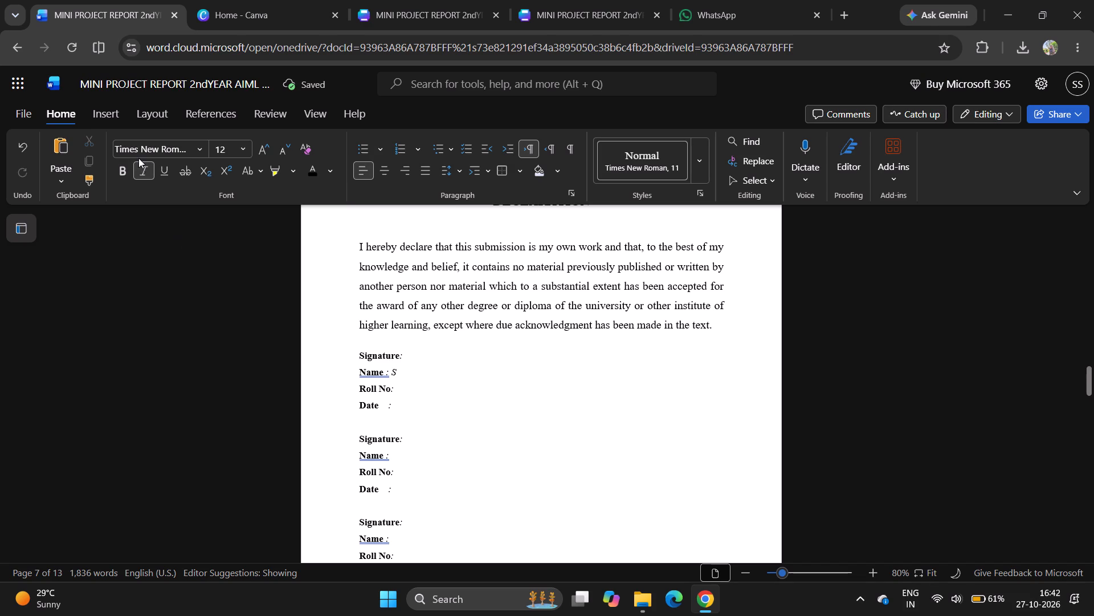
click(141, 174)
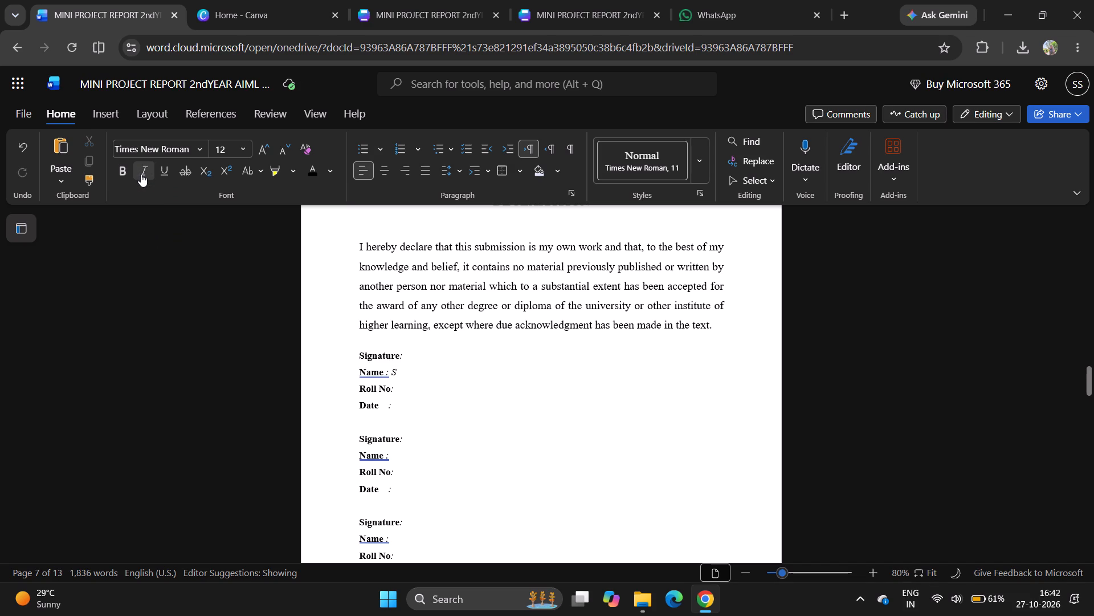
key(BackSpace)
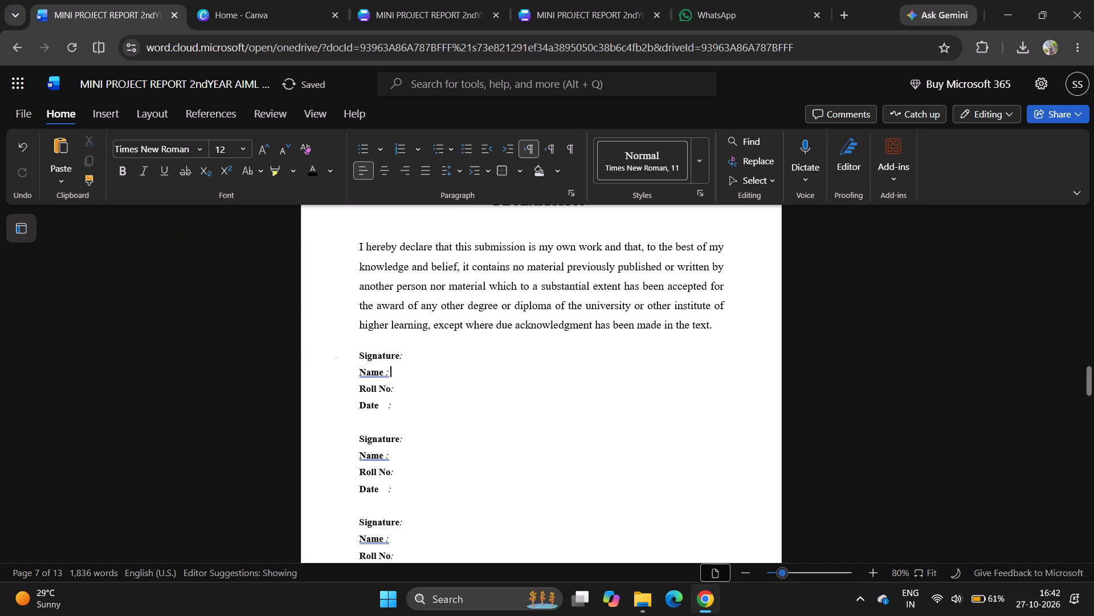
click(145, 171)
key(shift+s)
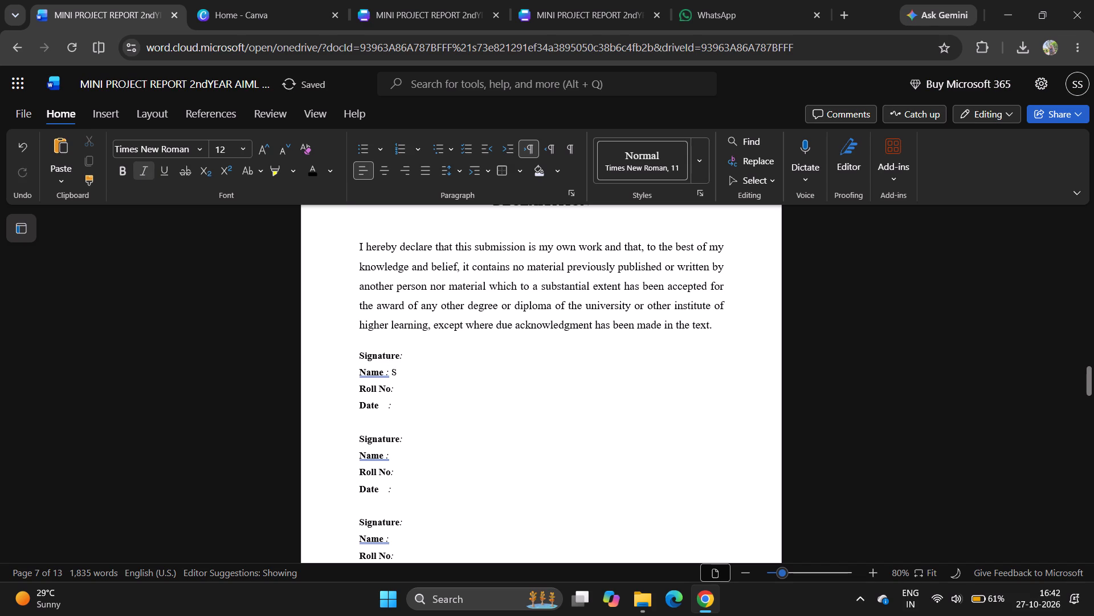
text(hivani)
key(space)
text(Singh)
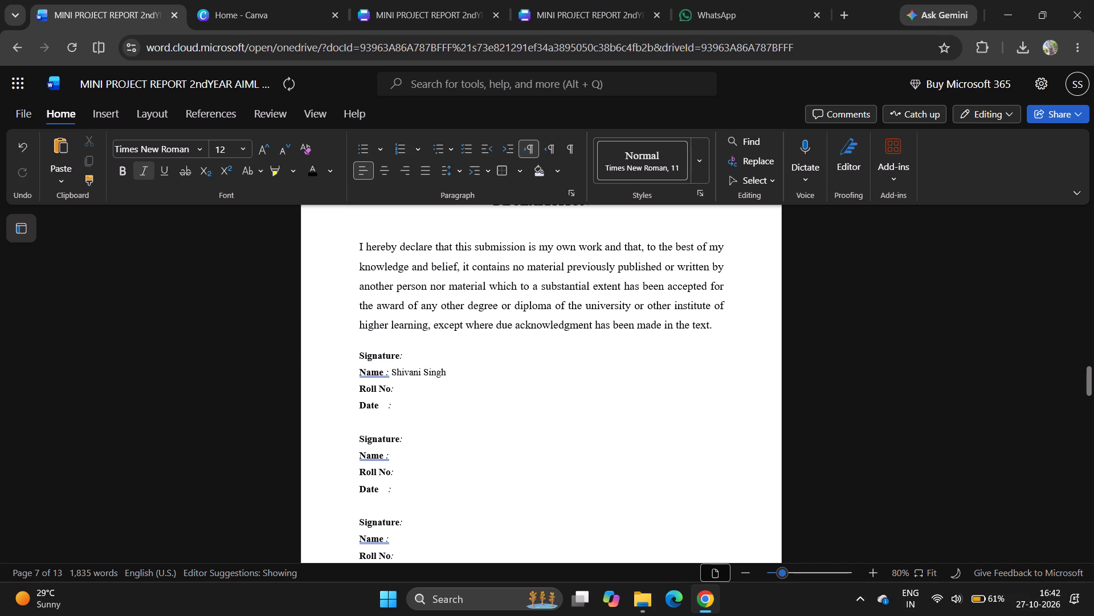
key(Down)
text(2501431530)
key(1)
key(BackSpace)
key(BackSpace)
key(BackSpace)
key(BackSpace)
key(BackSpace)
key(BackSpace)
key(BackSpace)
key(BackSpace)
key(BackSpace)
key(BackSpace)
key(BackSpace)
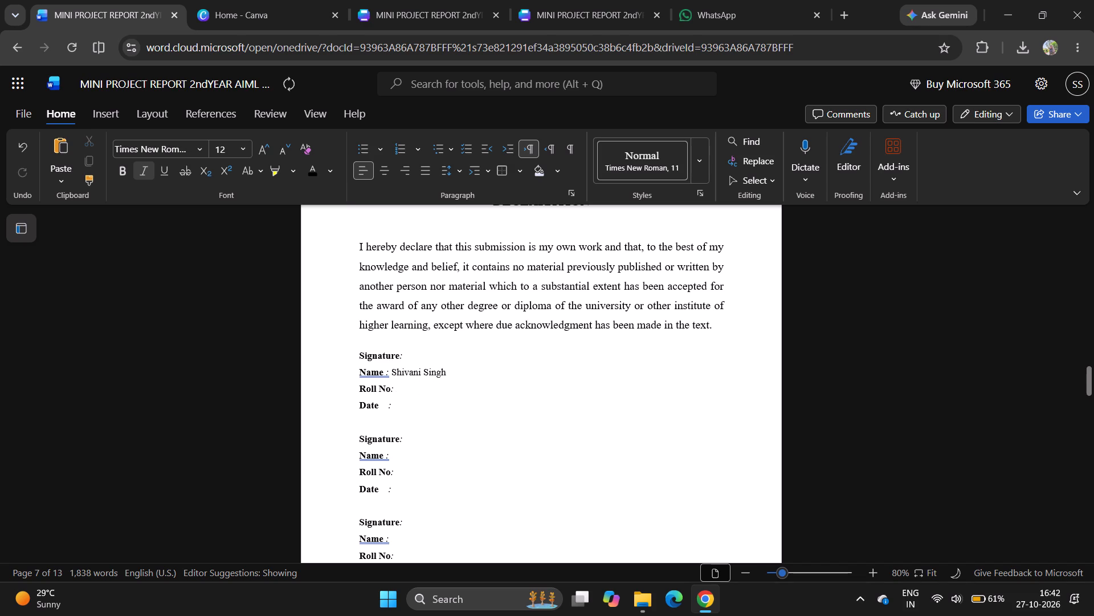
Enter the first student's roll number in non-italic text after the first Roll No label of the declaration.
click(143, 170)
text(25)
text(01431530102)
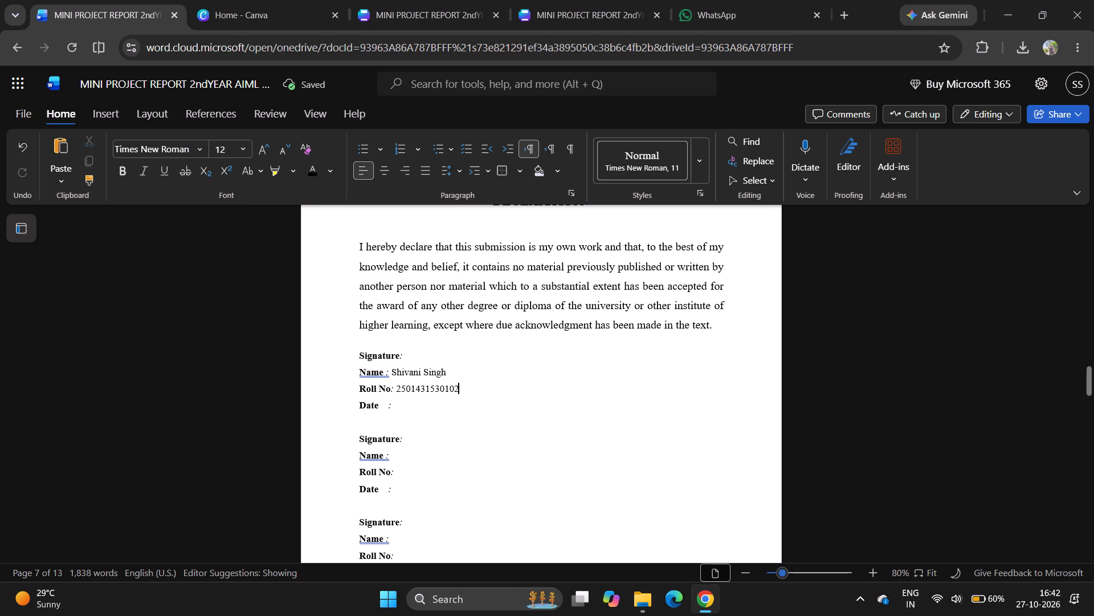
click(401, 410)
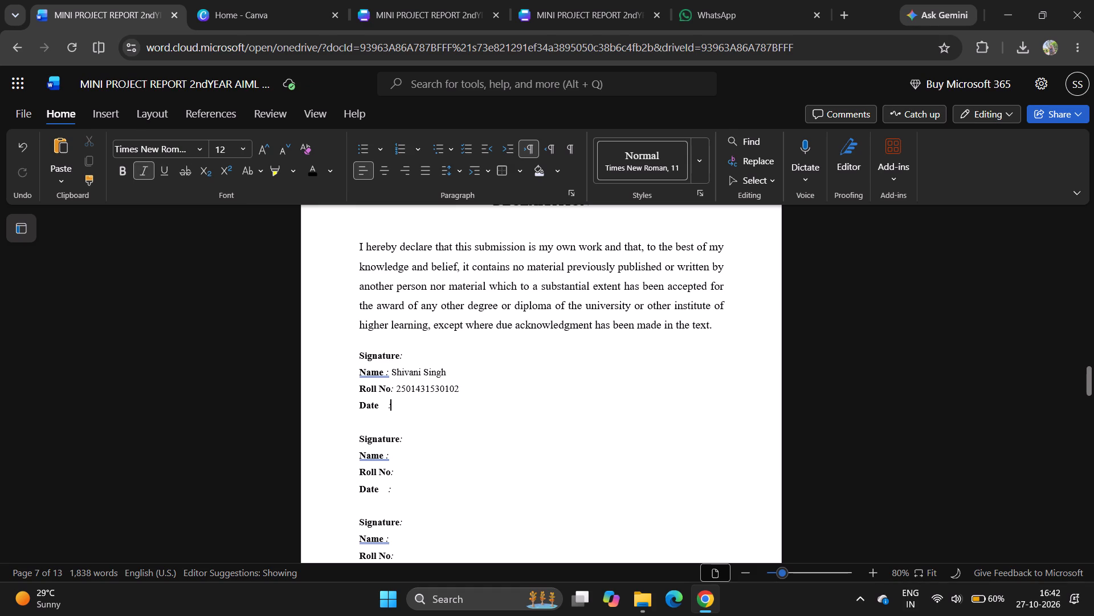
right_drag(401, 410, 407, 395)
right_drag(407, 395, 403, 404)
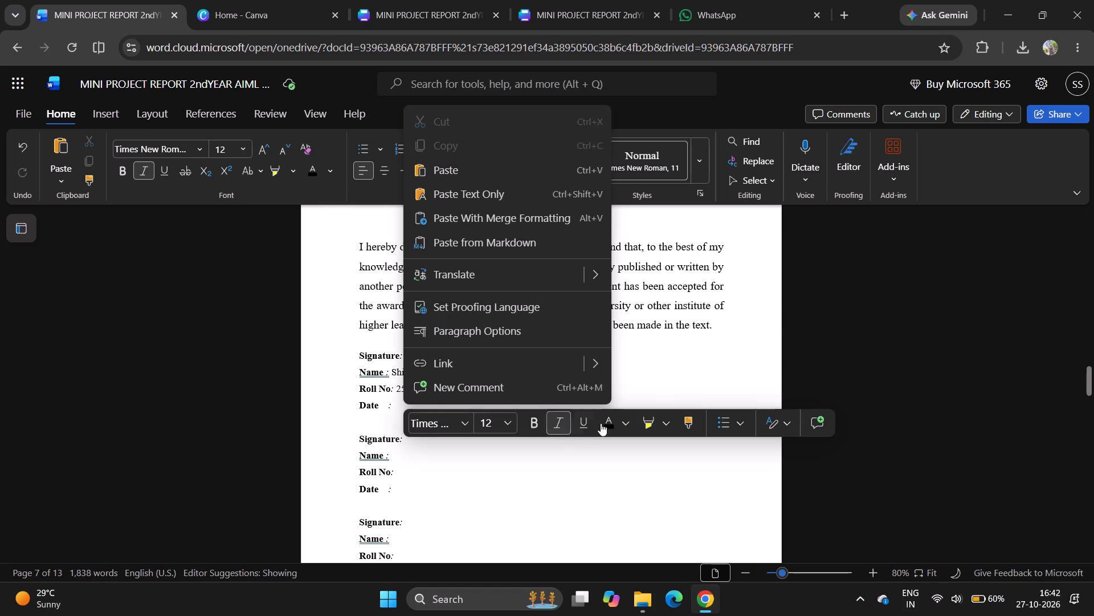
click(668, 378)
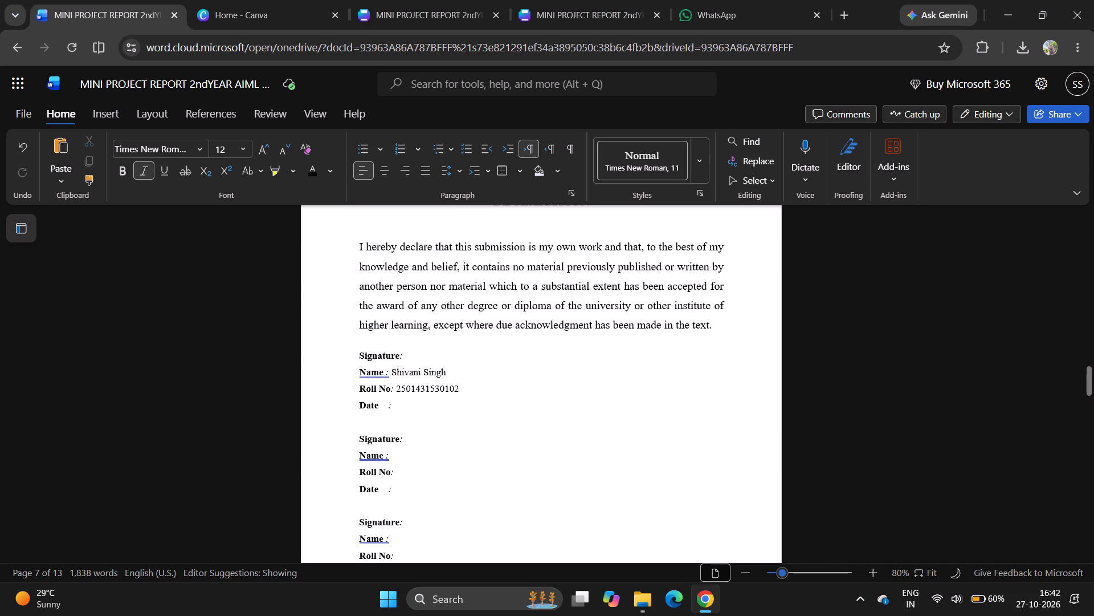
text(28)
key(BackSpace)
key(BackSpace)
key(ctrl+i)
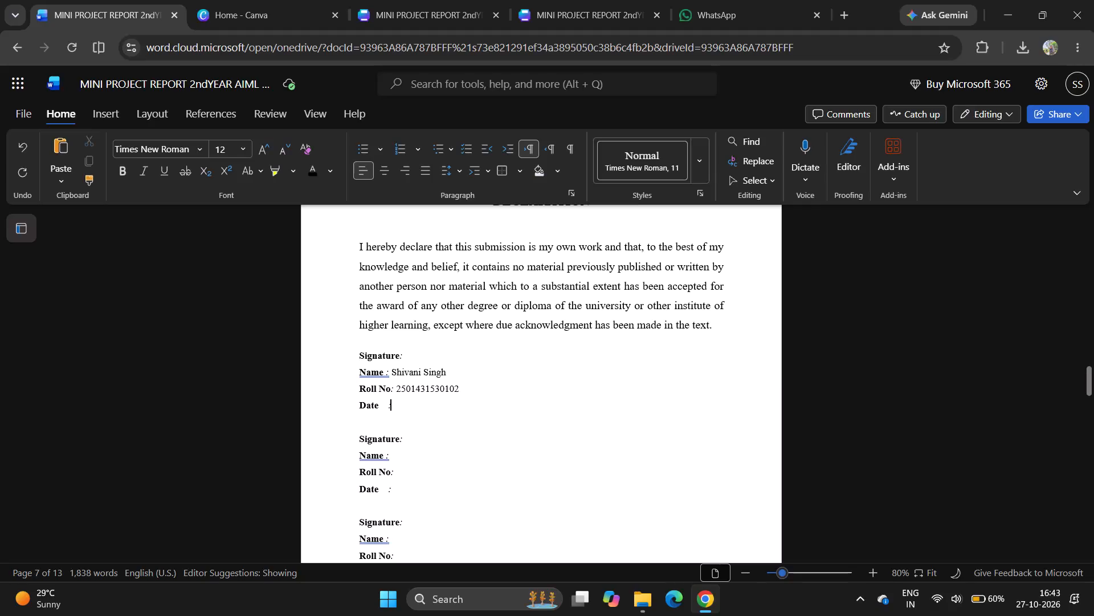
Delete the extra spaces between the word Date and its colon in the first student's block.
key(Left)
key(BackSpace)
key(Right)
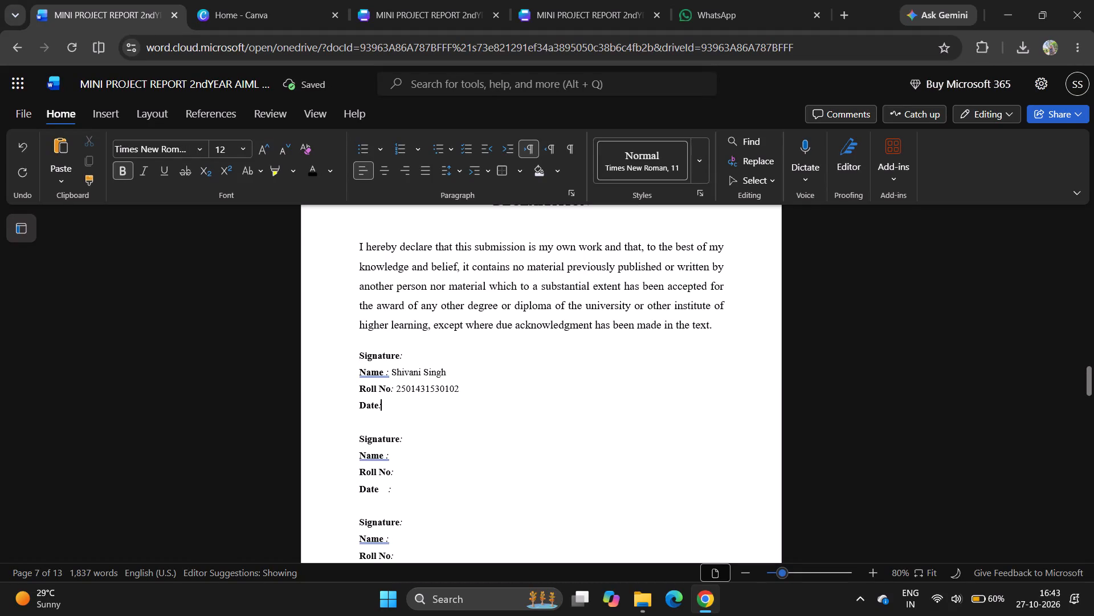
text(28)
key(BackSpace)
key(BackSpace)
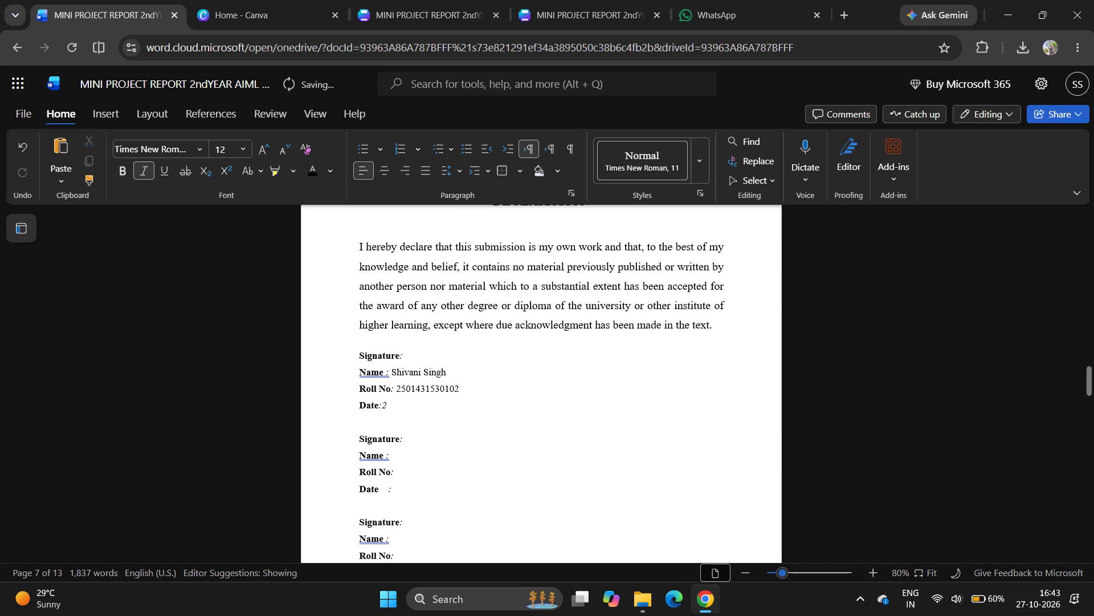
Enter 28/10/26 in non-italic text after the first Date label of the declaration.
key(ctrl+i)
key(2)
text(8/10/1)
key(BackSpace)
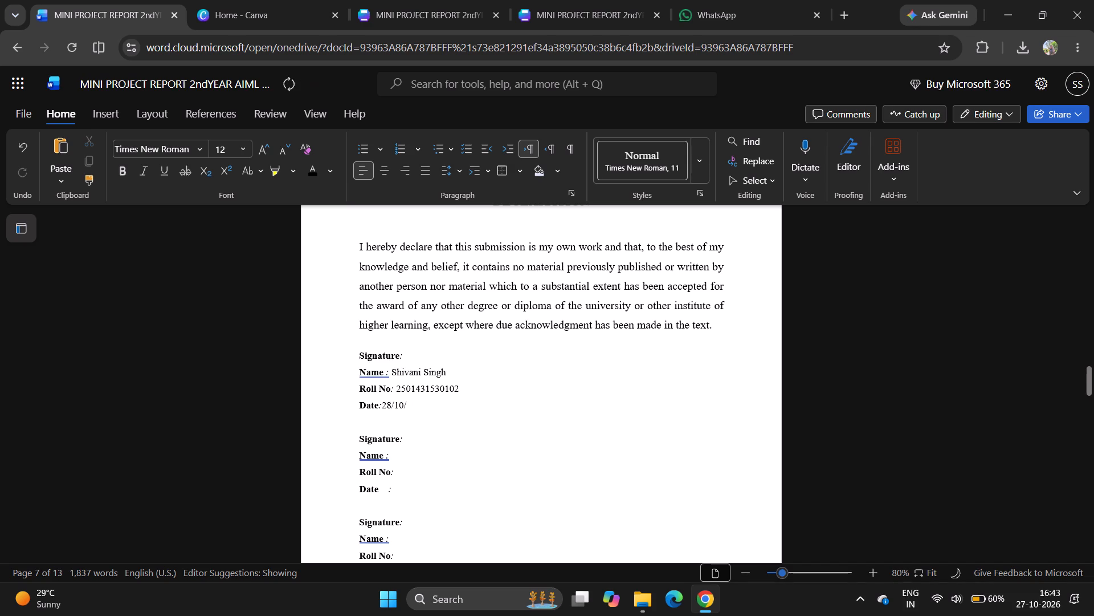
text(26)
Ignore the grammar suggestions flagged on the first and second Name labels in the declaration.
click(394, 454)
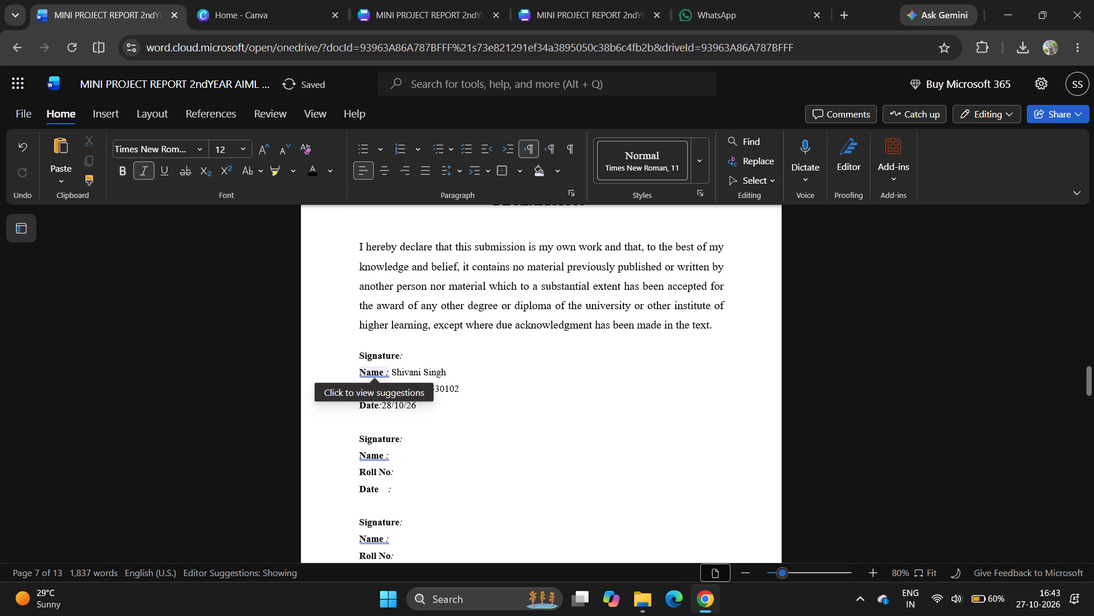
click(382, 375)
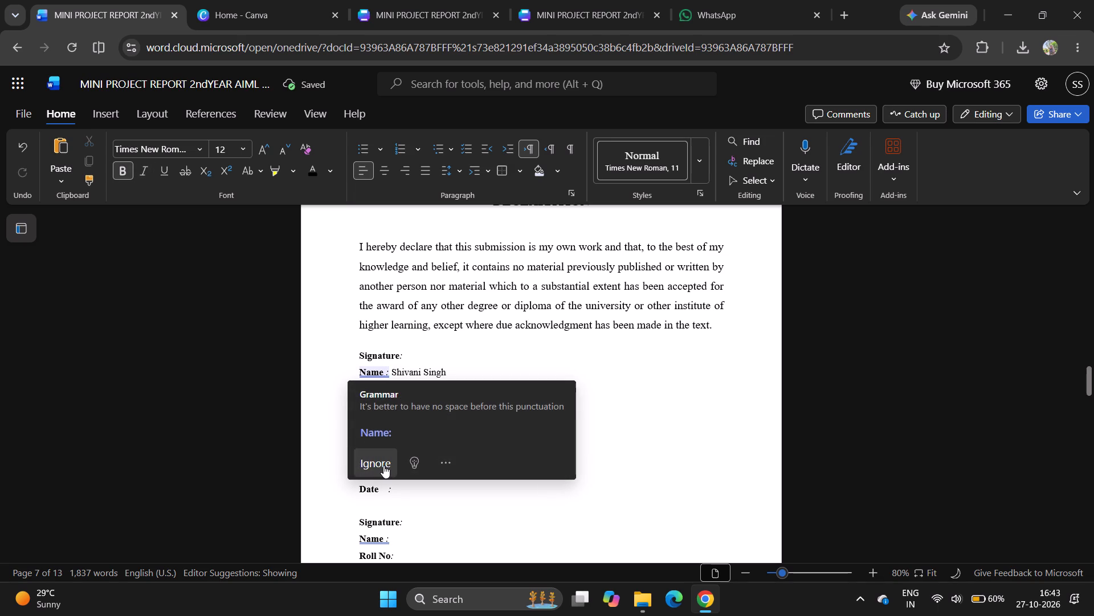
click(383, 465)
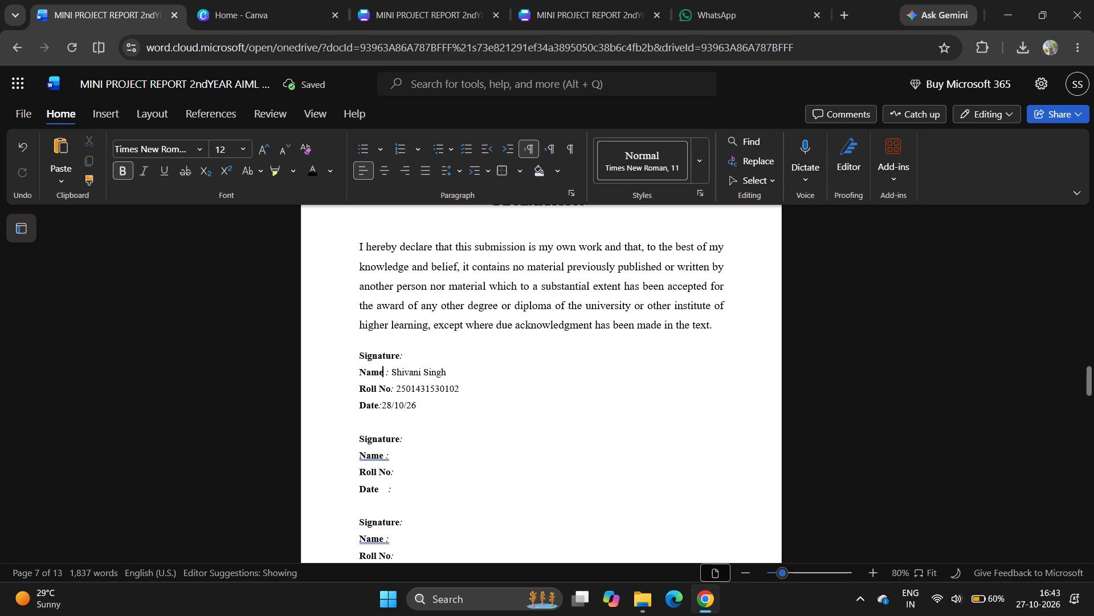
click(378, 472)
click(378, 472)
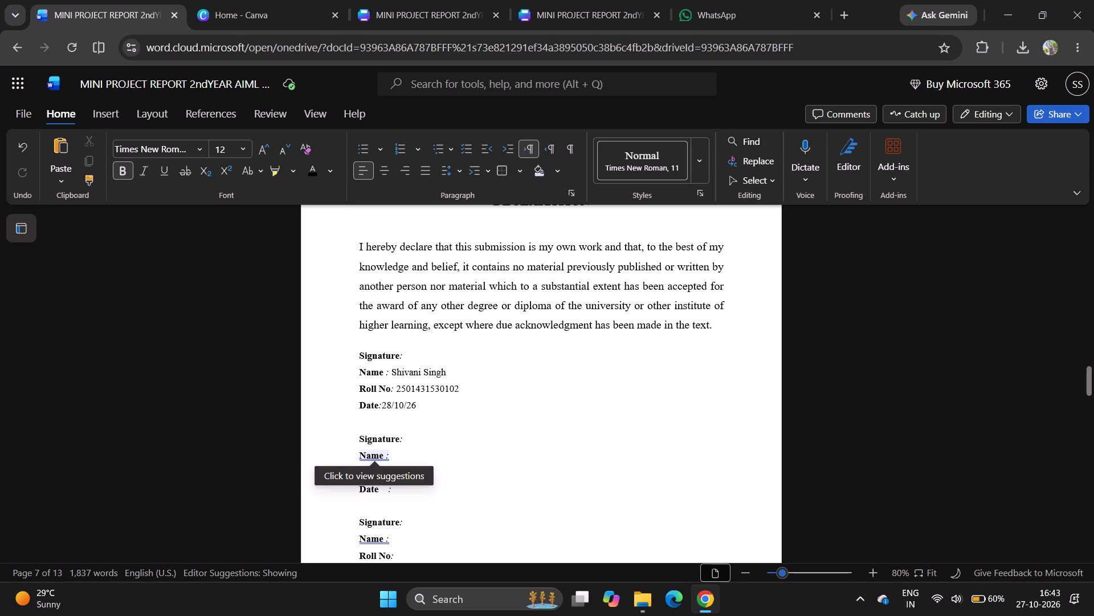
click(373, 459)
click(376, 553)
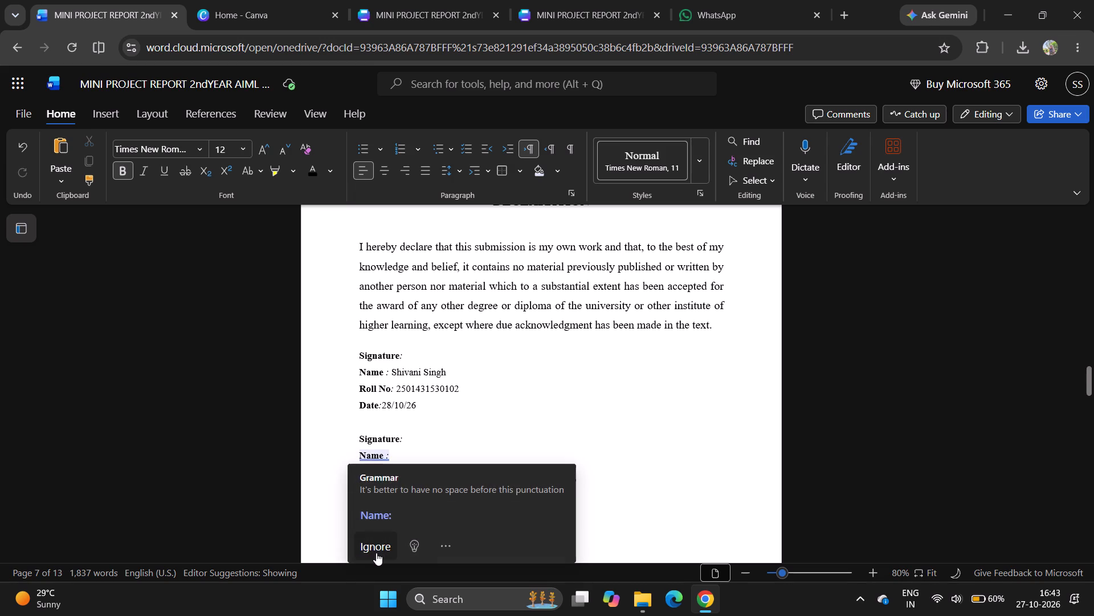
Enter the second student's name in non-italic text after the second Name label of the declaration.
click(399, 450)
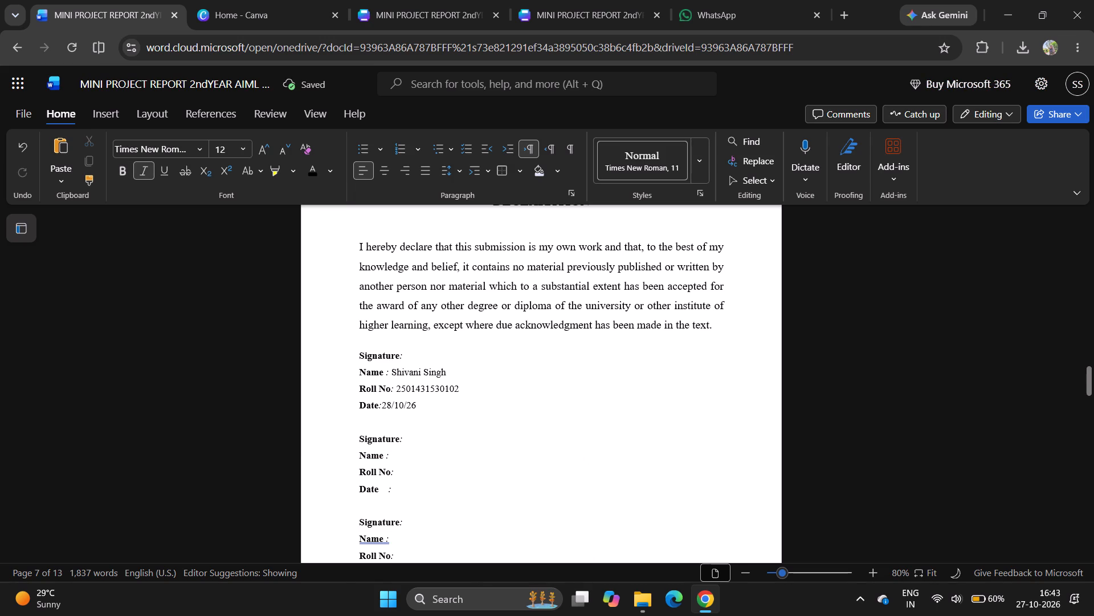
key(ctrl+i)
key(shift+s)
key(BackSpace)
key(ctrl+i)
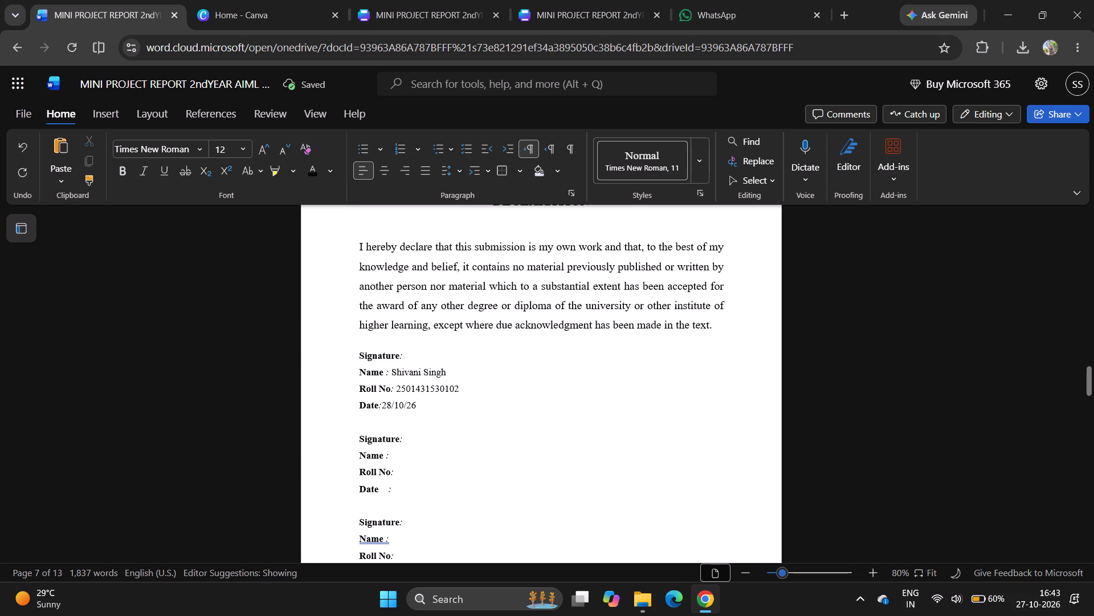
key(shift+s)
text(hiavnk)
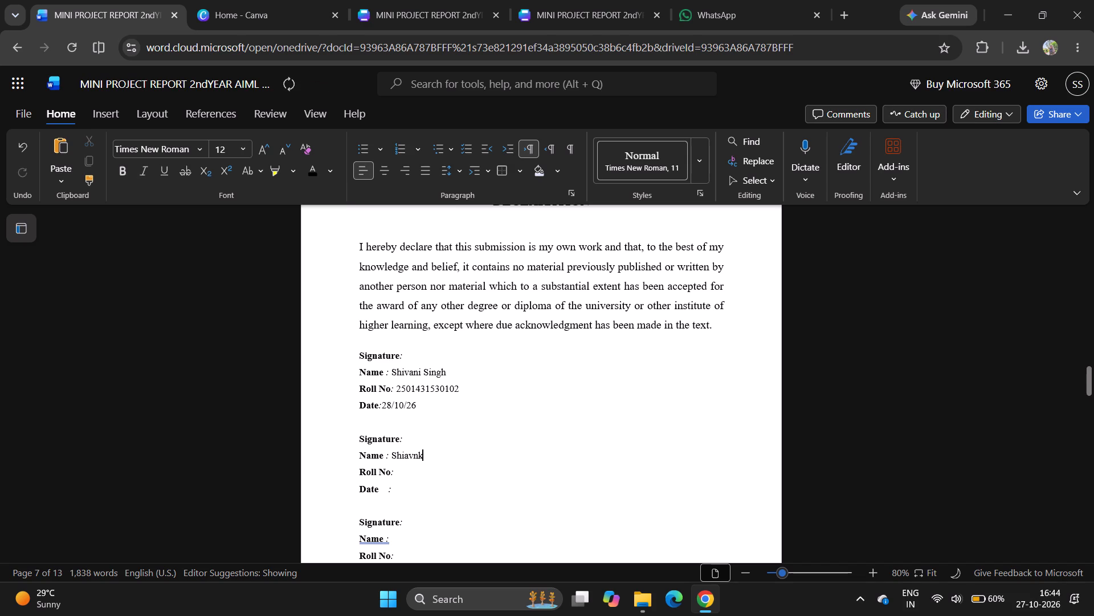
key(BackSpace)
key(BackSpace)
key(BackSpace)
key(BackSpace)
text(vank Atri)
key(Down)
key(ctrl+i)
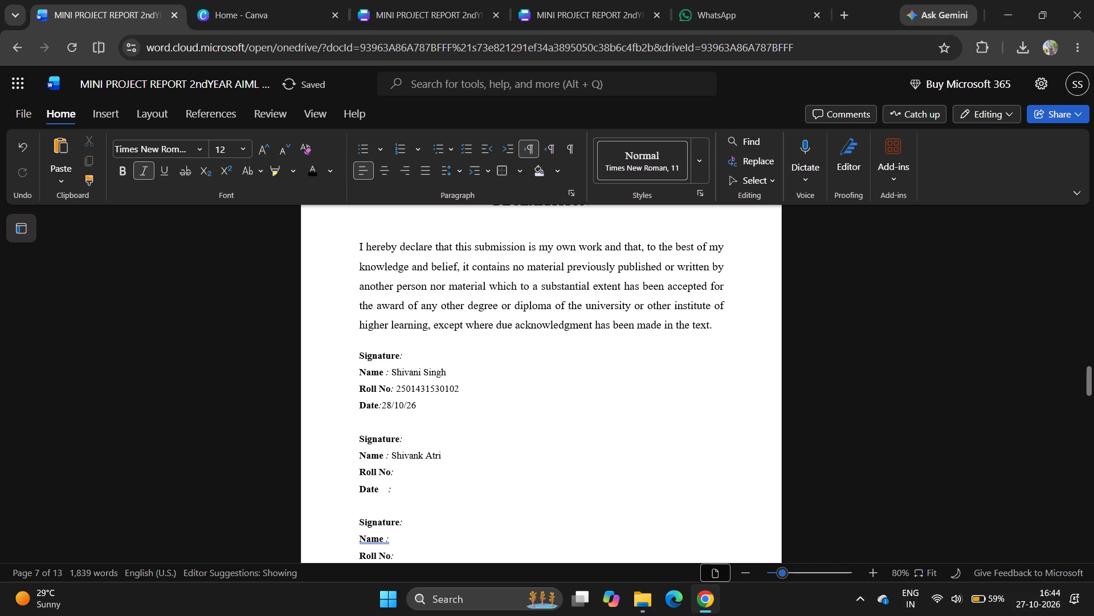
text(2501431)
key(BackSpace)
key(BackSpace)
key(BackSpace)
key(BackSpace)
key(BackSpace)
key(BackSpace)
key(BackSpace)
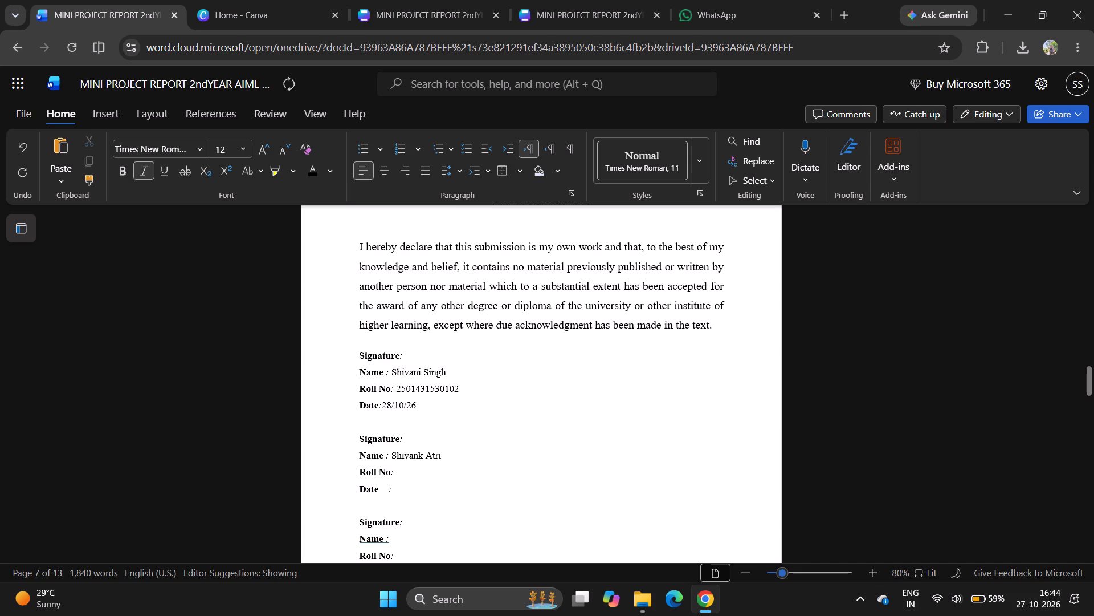
Enter the second student's roll number in non-italic text after the second Roll No label of the declaration.
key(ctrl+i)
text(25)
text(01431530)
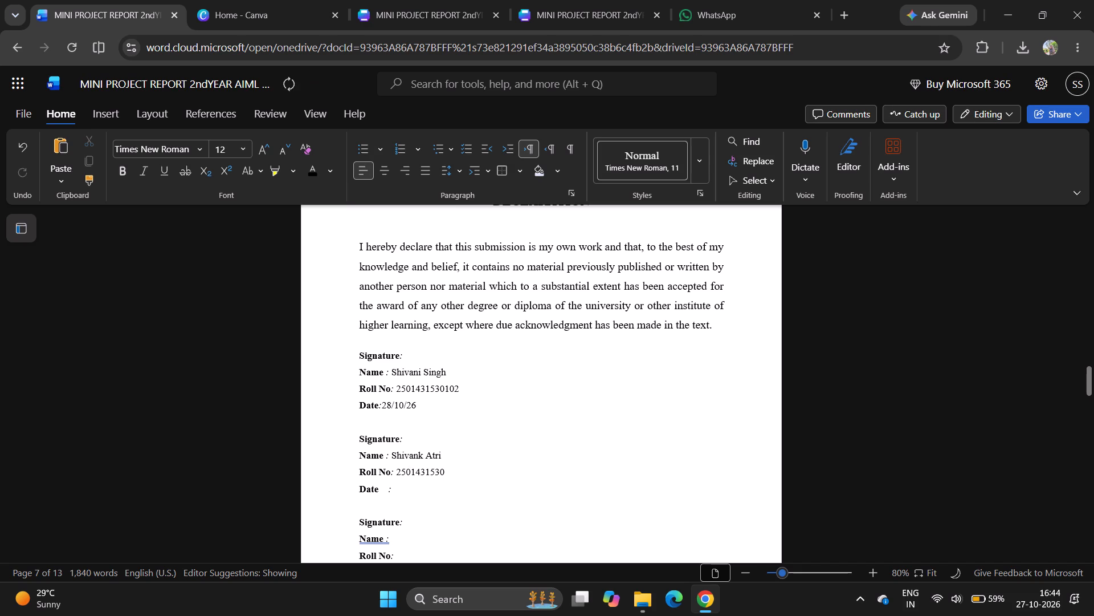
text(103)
Remove the gap before the colon of the second Date label and enter 28/10/26 after it in non-italic text.
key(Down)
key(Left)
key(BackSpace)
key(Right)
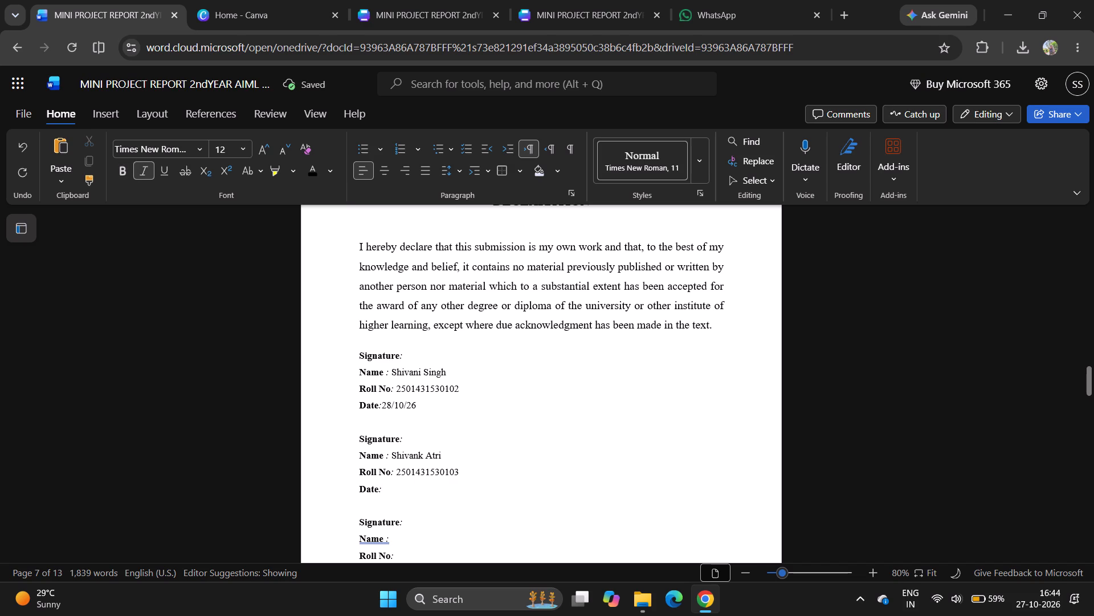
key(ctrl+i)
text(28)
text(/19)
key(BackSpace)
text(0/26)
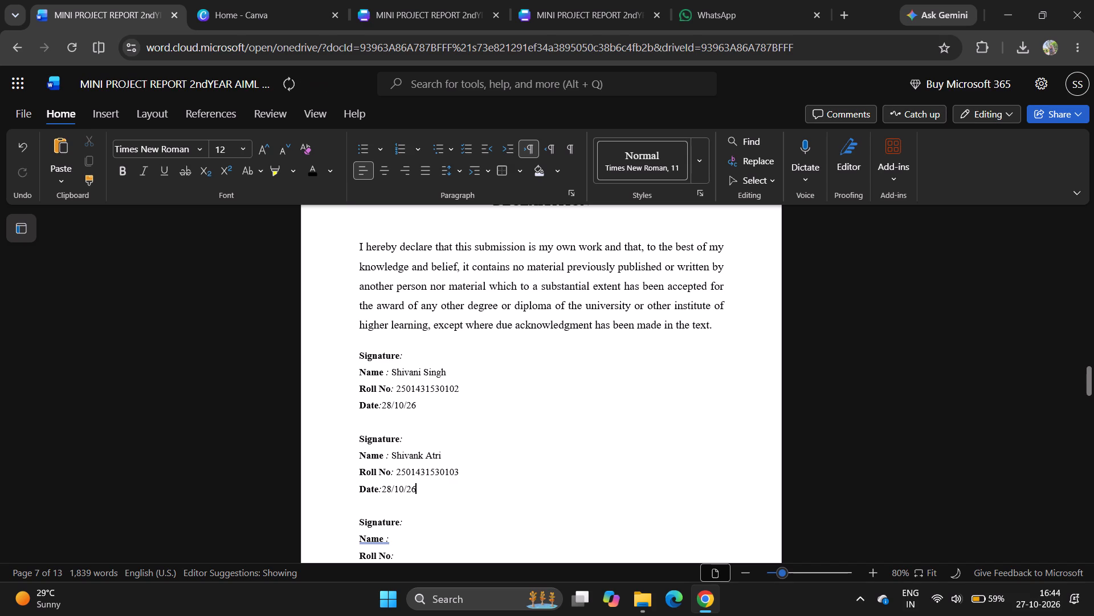
Ignore the grammar suggestion flagged on the third Name label in the declaration.
scroll(388, 458, down, 1)
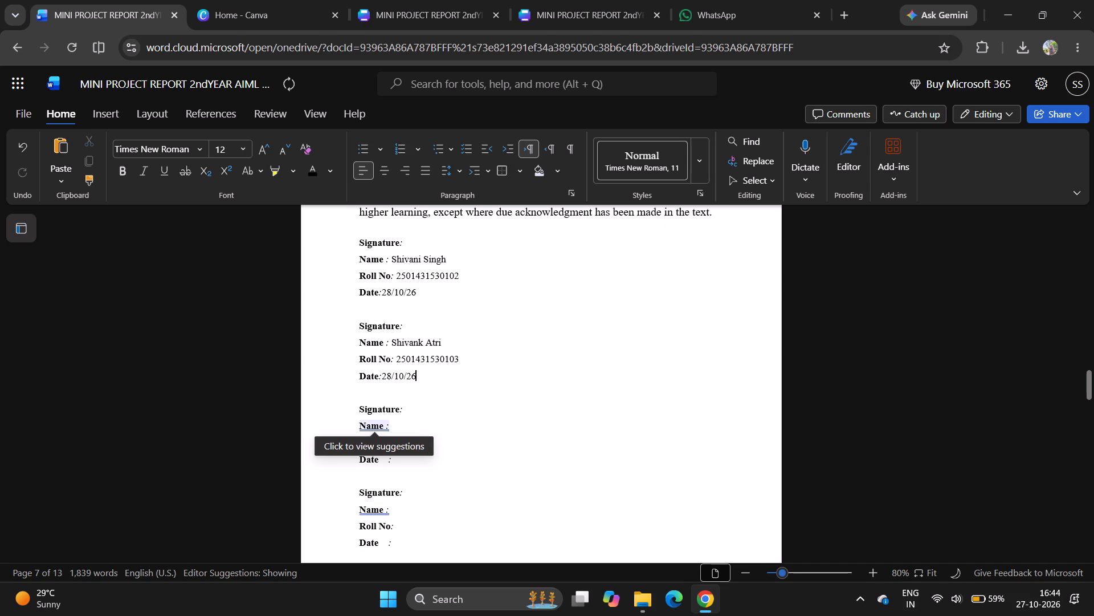
click(377, 428)
click(375, 508)
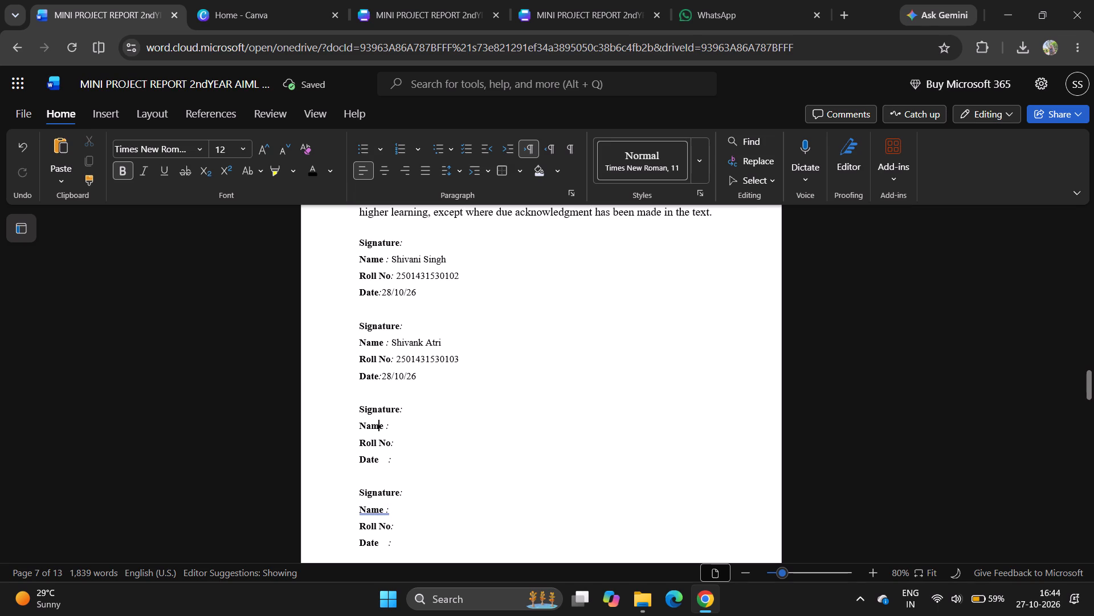
Enter the third student's name in non-italic text directly after the colon of the third Name label.
key(Right)
key(Right)
key(Right)
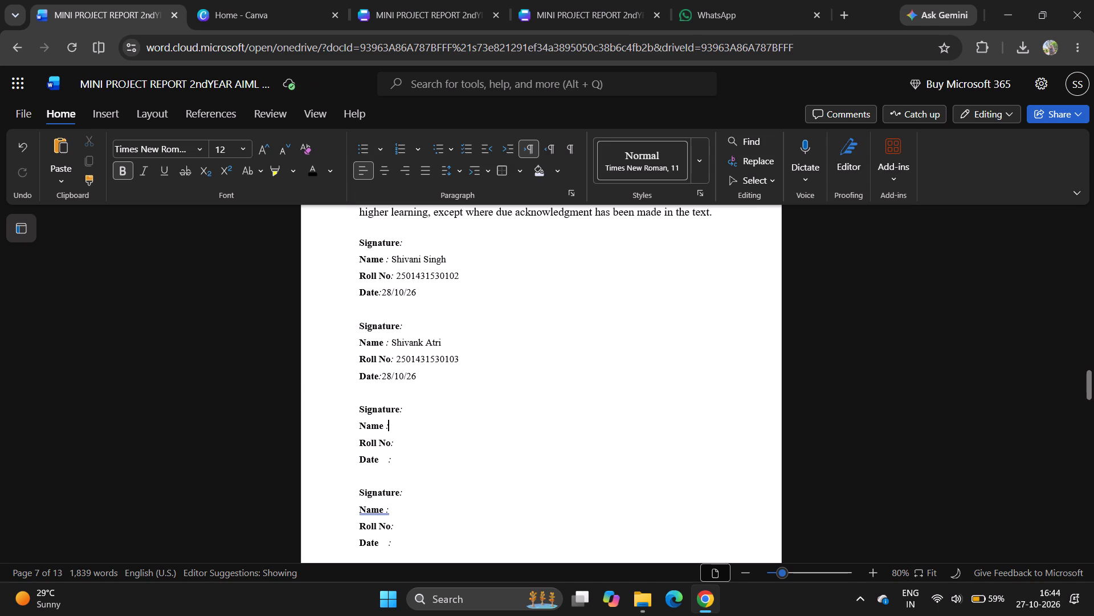
key(ctrl+i)
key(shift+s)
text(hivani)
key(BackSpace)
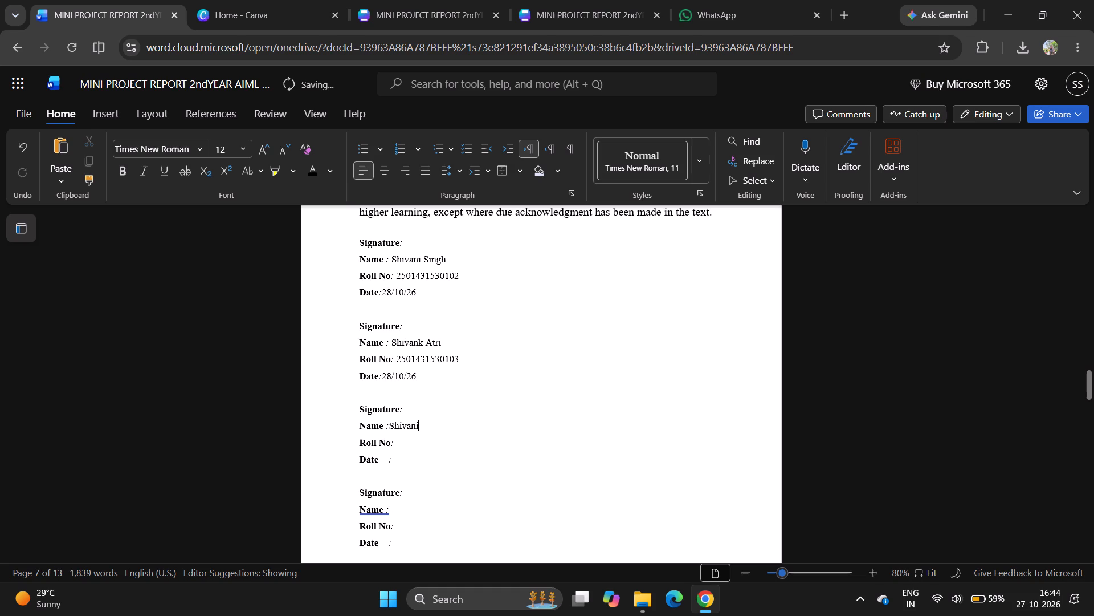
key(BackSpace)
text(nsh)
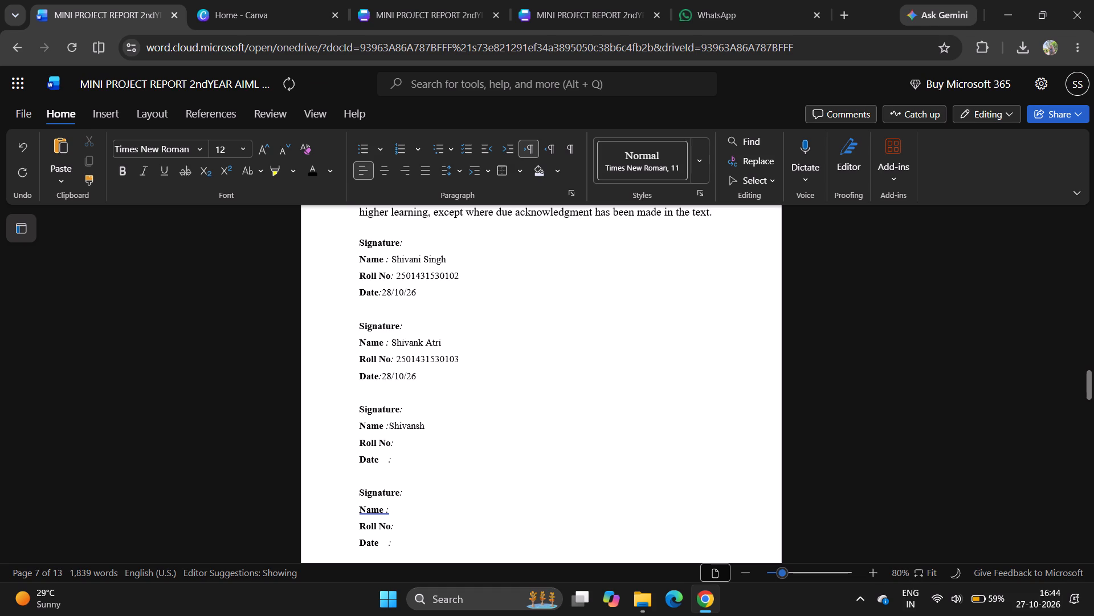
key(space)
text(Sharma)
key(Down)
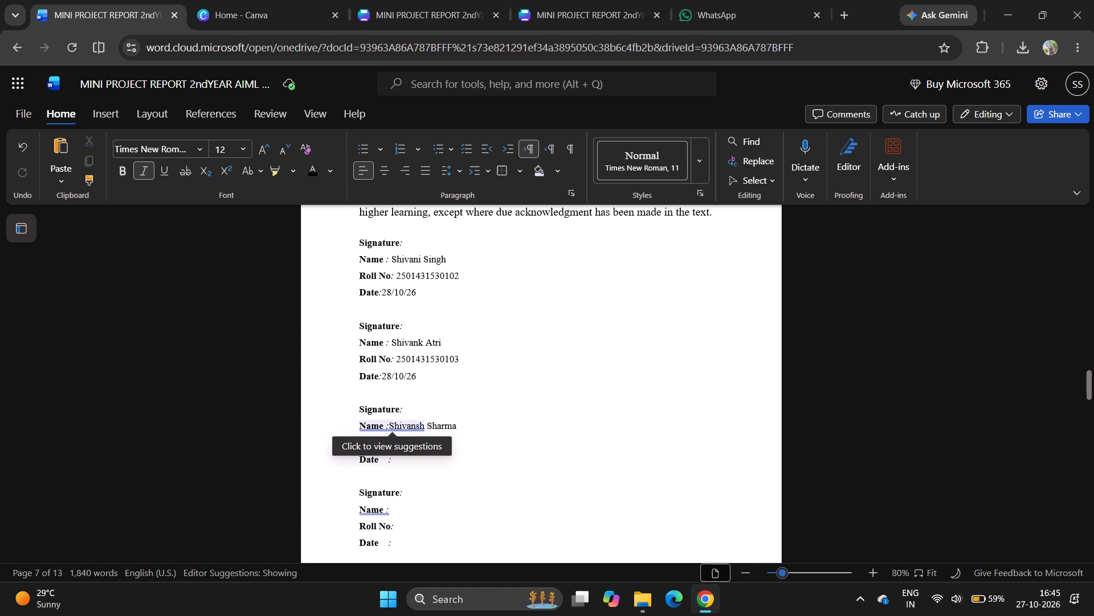
Ignore the grammar suggestion flagged on the third Name label and the first name following it.
drag(375, 432, 381, 444)
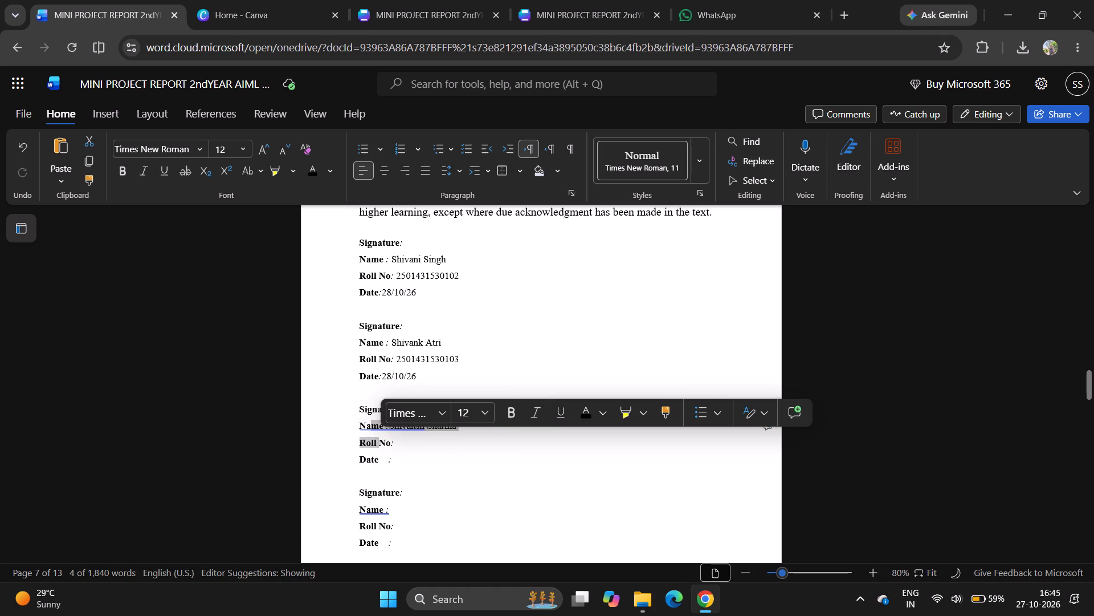
click(515, 343)
click(384, 433)
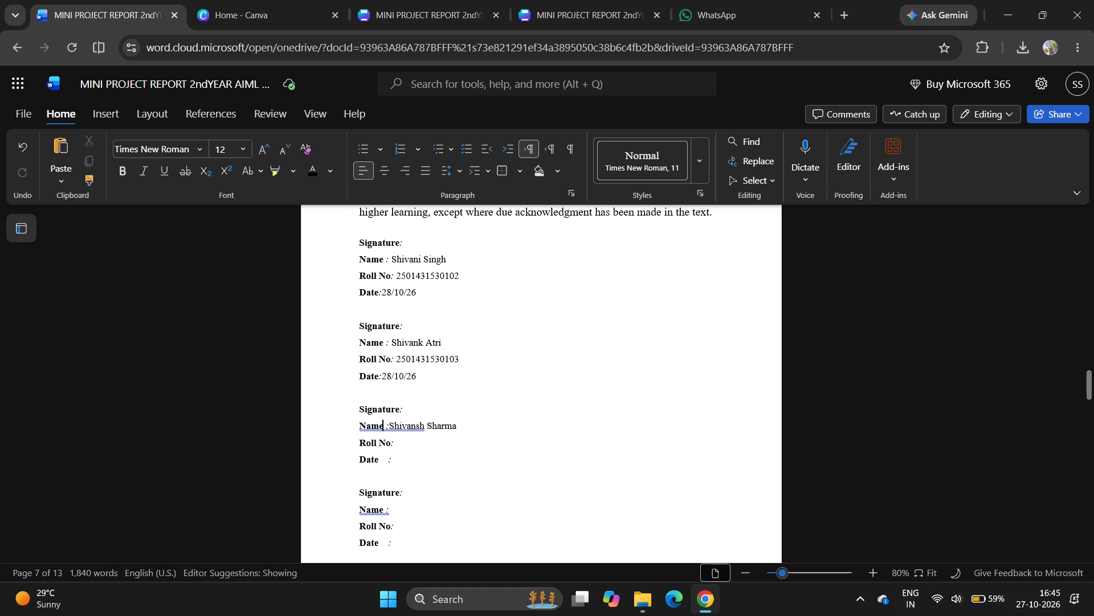
click(377, 519)
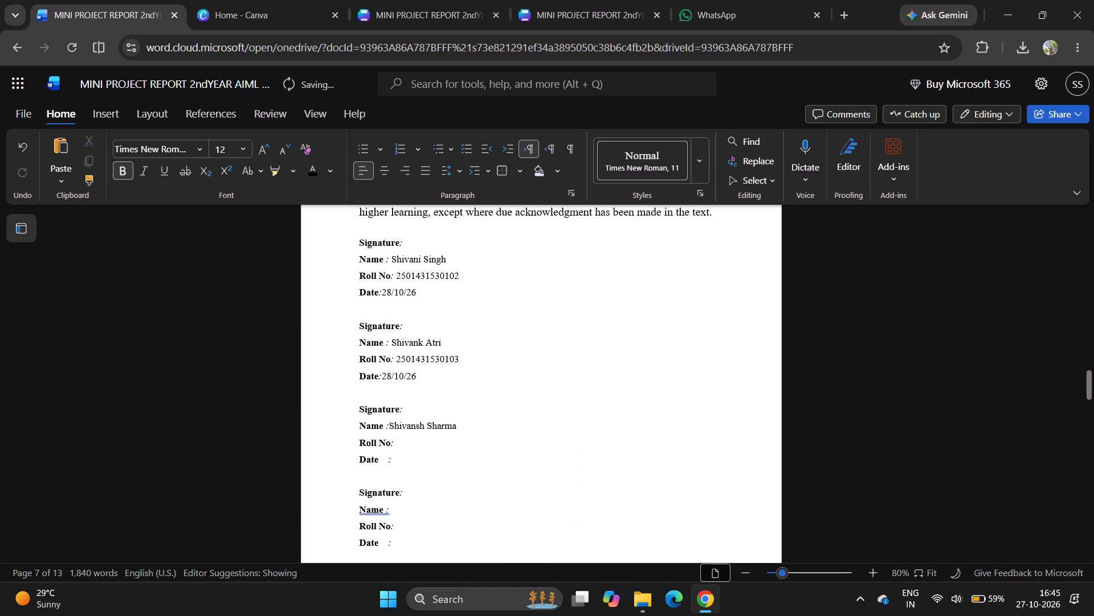
Enter the third student's roll number after the third Roll No label in the existing italic formatting.
click(478, 455)
click(399, 444)
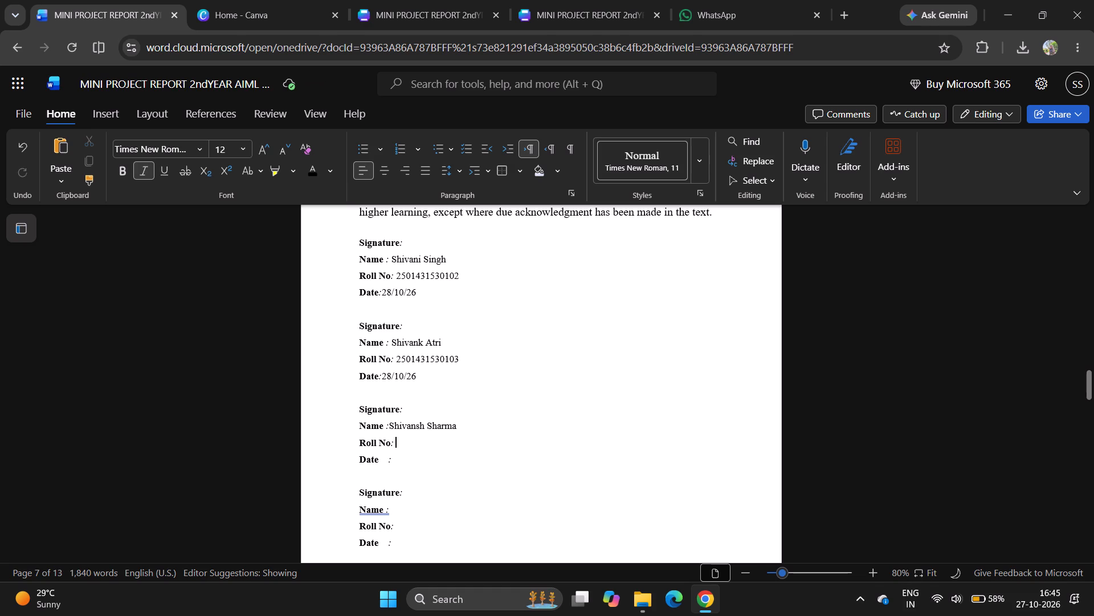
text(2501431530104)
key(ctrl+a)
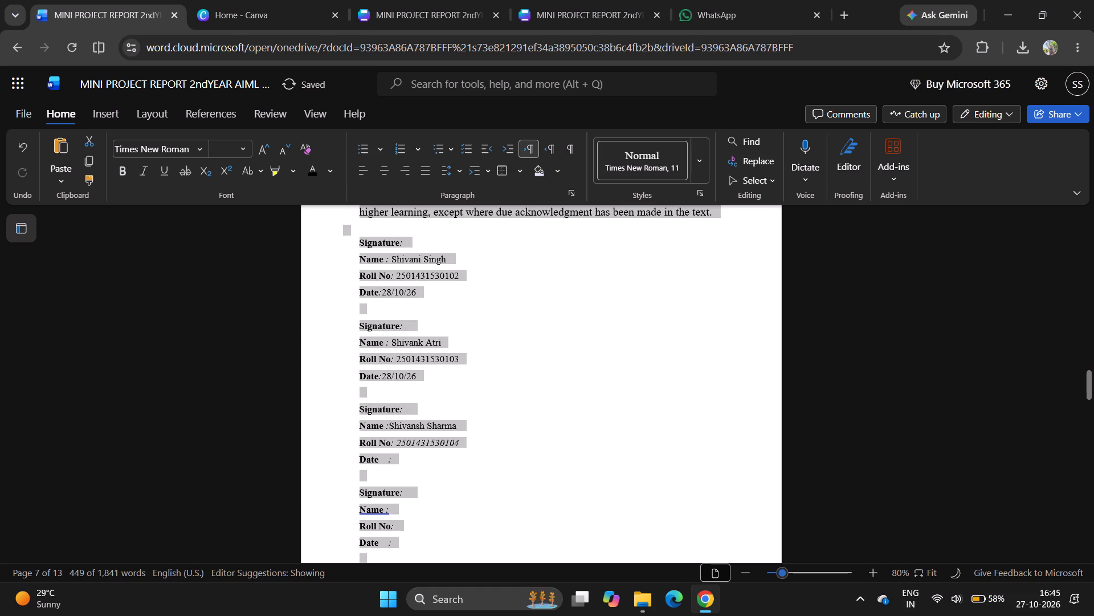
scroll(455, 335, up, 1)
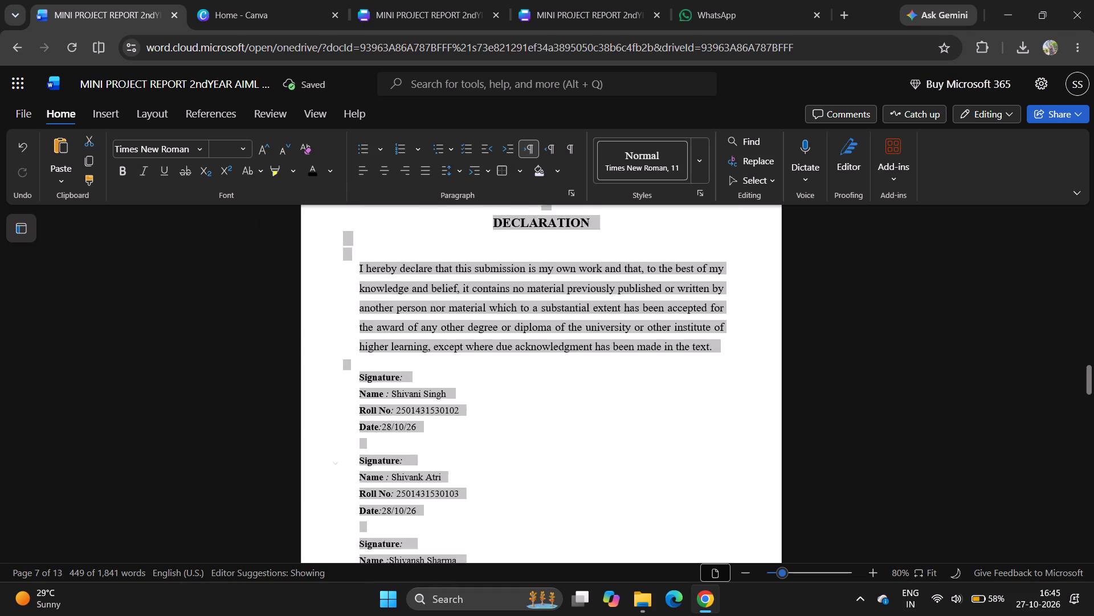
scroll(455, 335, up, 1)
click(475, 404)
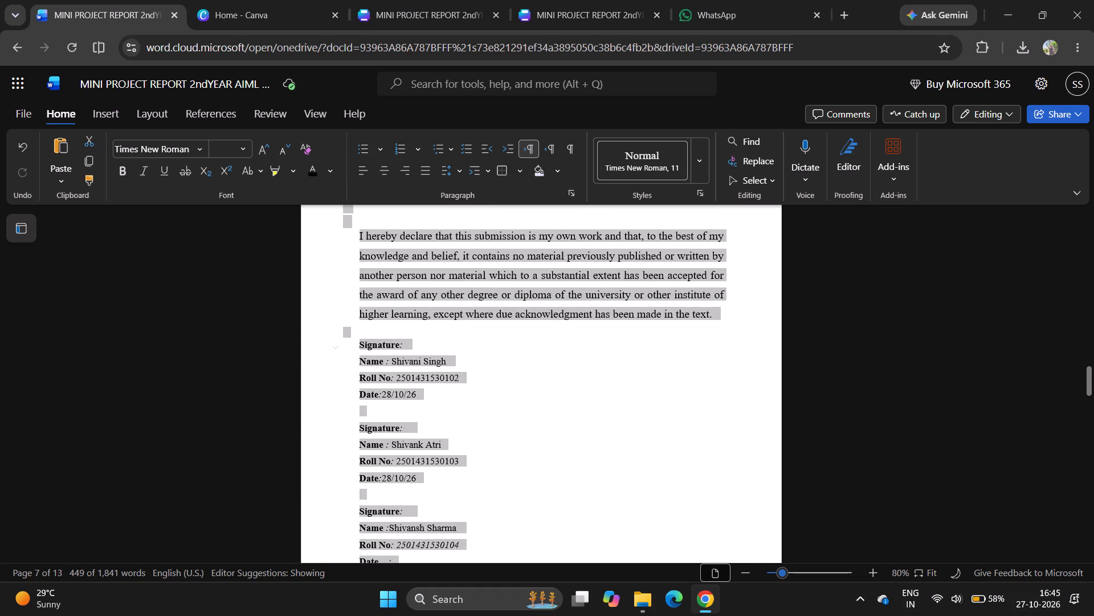
Enter 28/10/26 after the third Date label of the declaration in the existing italic formatting.
scroll(475, 404, down, 3)
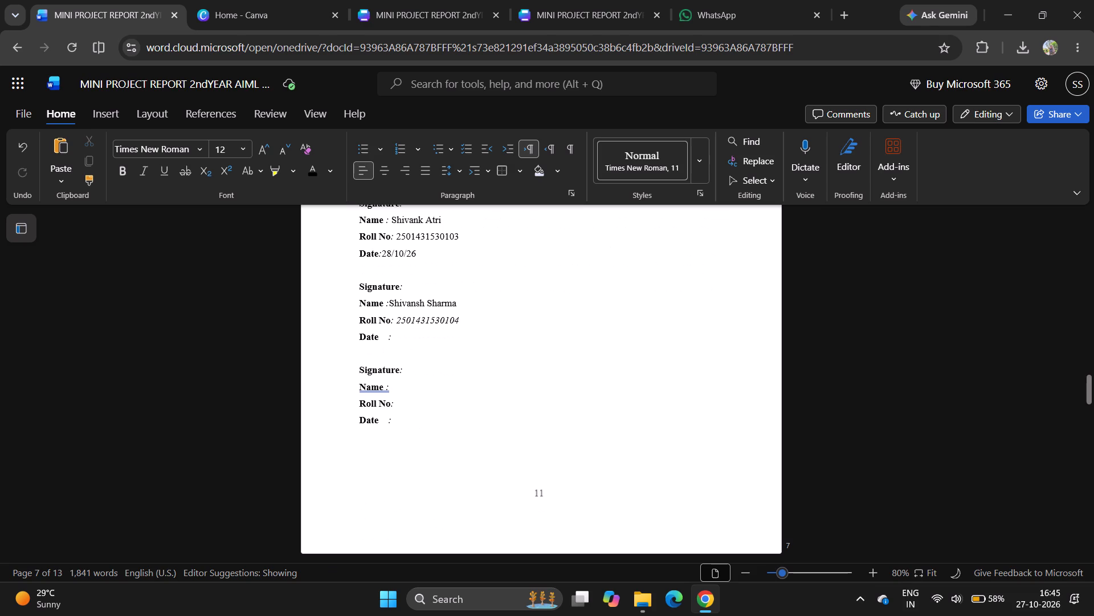
click(400, 334)
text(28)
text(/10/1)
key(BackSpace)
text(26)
Enter the fourth student's name, with the surname capitalized, after the fourth Name label in the existing italic formatting.
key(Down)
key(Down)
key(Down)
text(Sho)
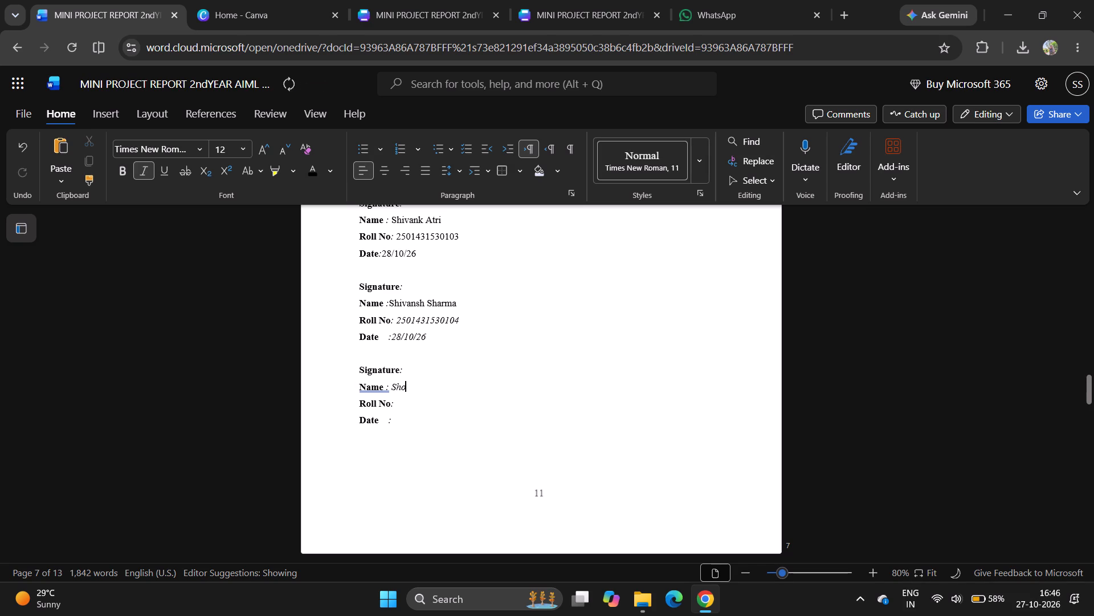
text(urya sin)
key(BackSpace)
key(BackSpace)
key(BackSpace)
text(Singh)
Enter the fourth student's roll number after the fourth Roll No label in the existing italic formatting.
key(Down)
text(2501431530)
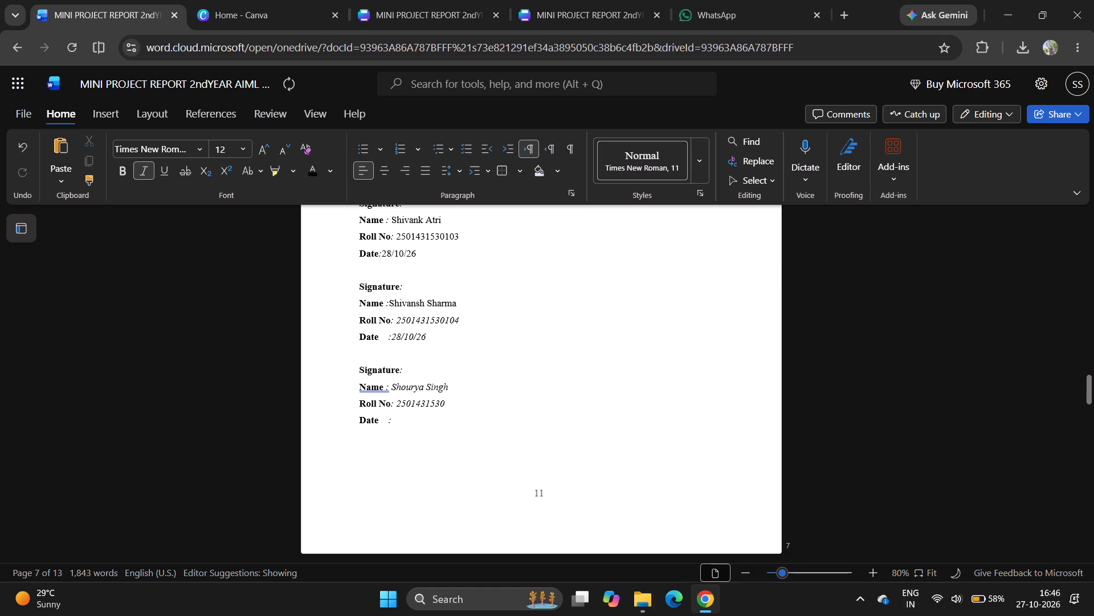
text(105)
Remove the gap between the fourth Date label and its colon in the declaration.
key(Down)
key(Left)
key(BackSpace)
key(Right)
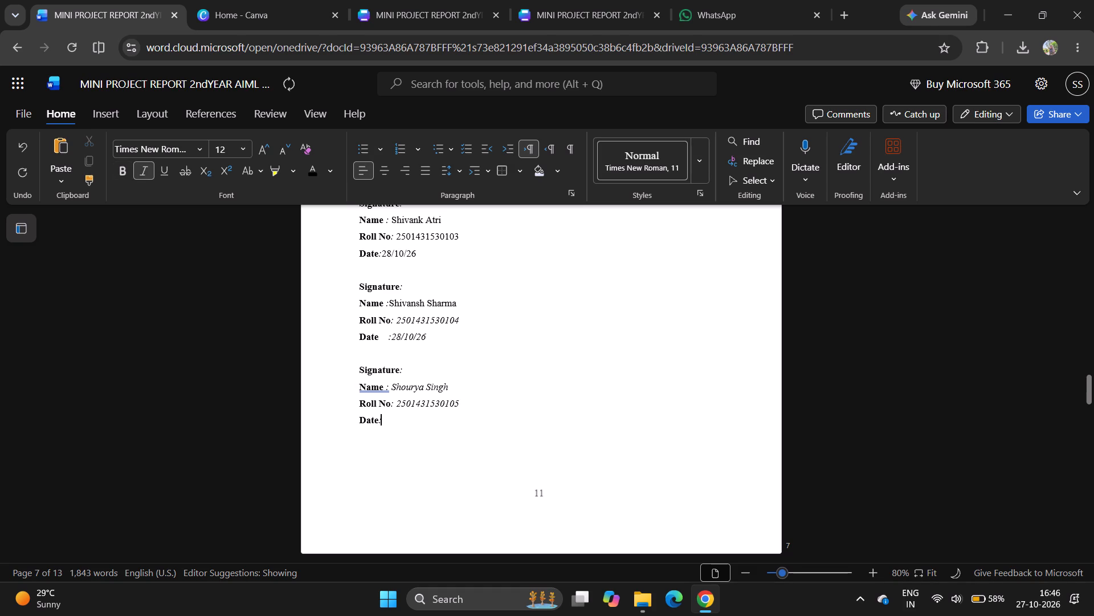
Remove the gap between the third Date label and its colon in the declaration.
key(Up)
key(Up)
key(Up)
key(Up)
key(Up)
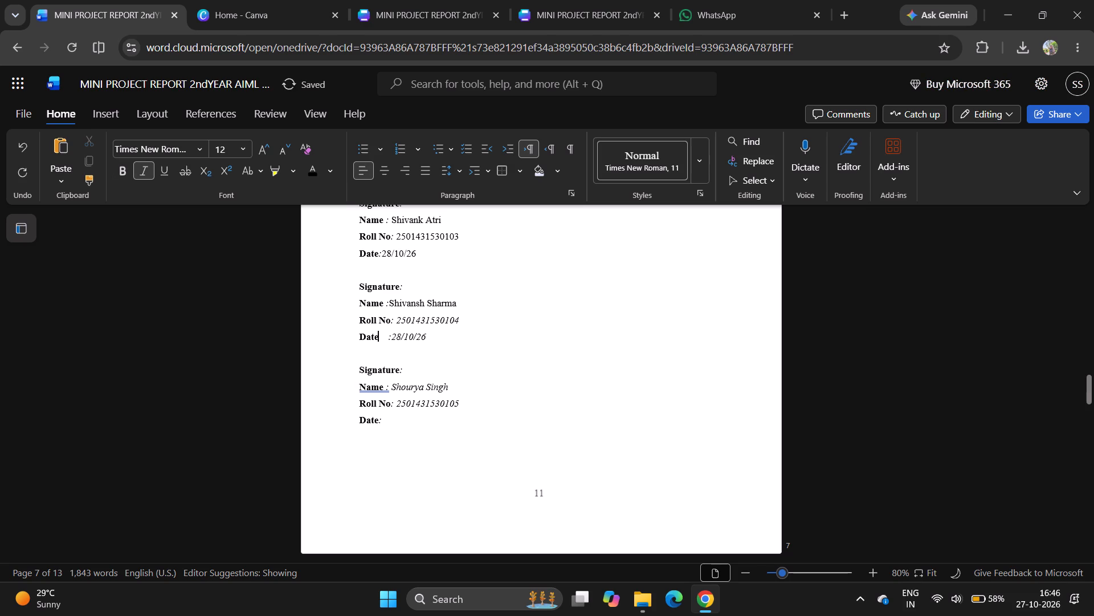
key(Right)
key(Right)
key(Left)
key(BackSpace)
Enter 28/10/26 after the fourth Date label of the declaration in the existing italic formatting.
right_click(392, 418)
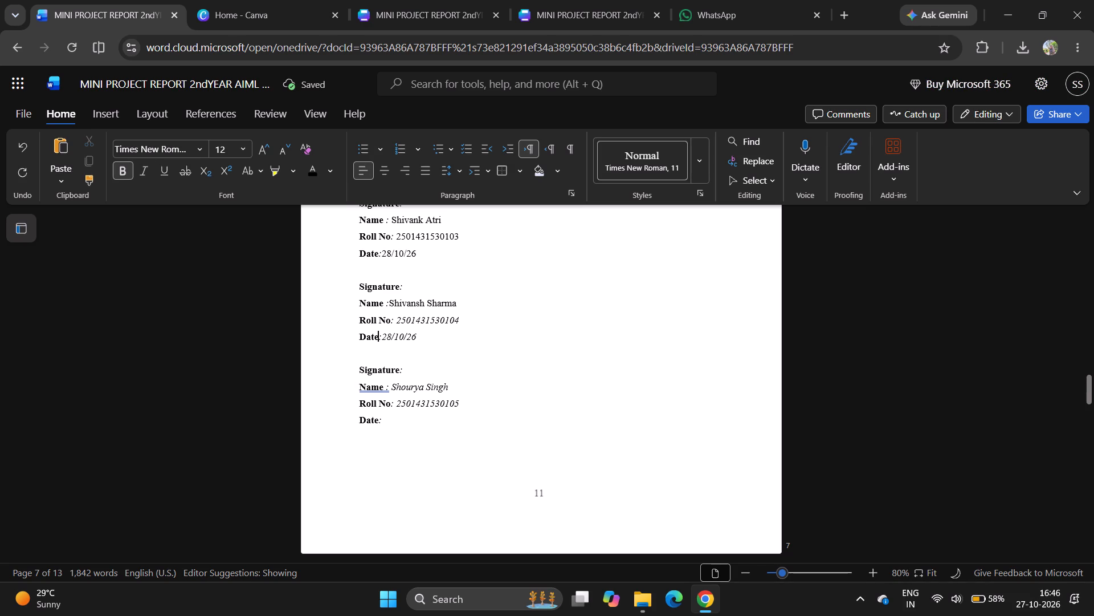
drag(350, 464, 388, 415)
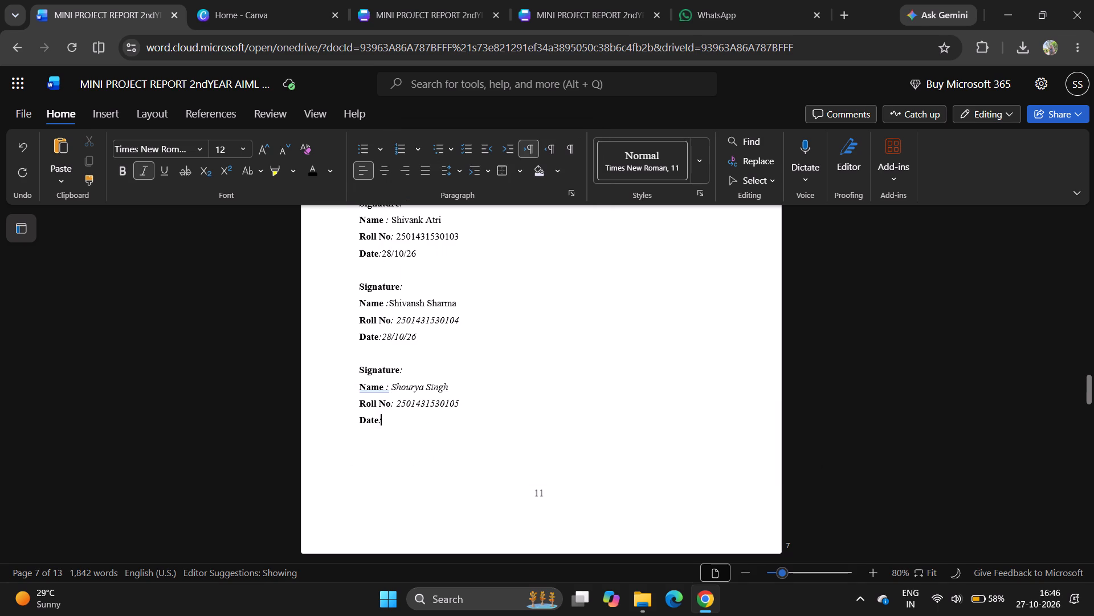
drag(388, 415, 389, 419)
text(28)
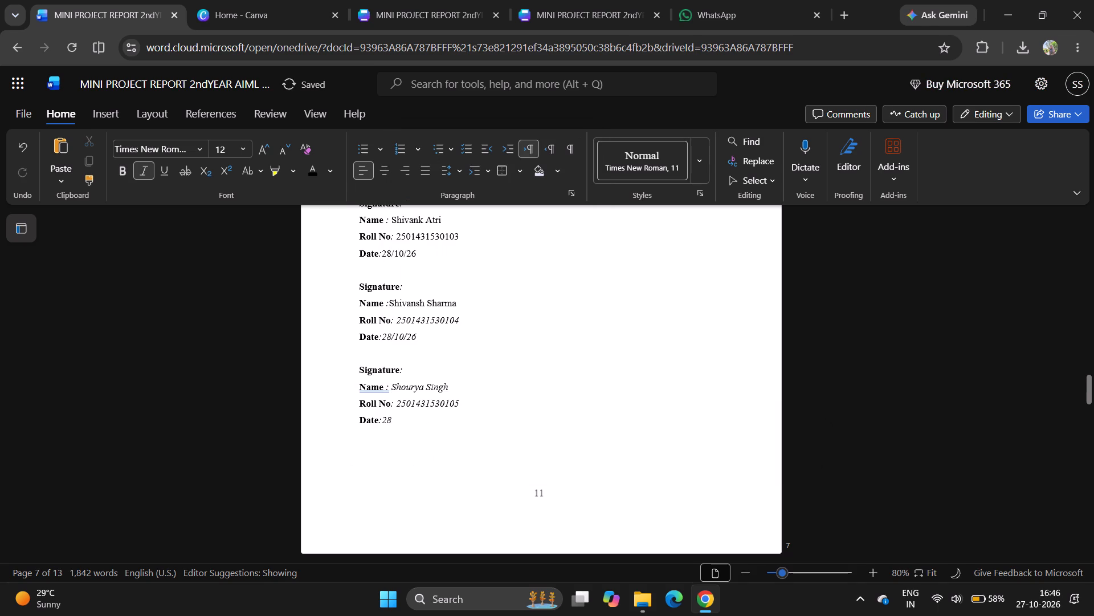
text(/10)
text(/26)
Select all the text in the section containing the declaration and certificate and remove its italic formatting.
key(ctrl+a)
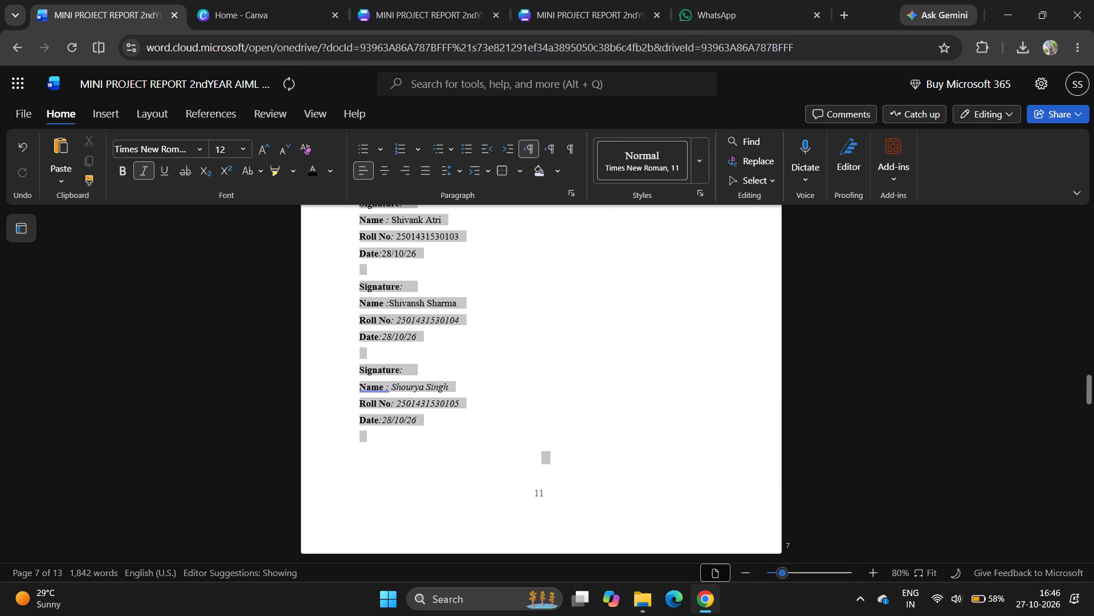
click(144, 175)
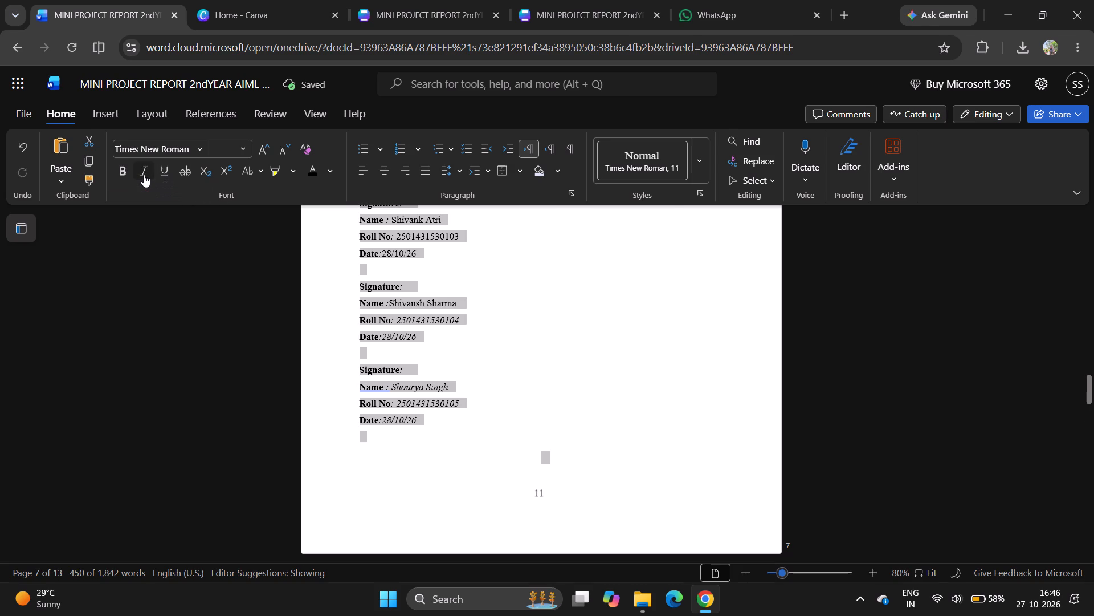
click(144, 175)
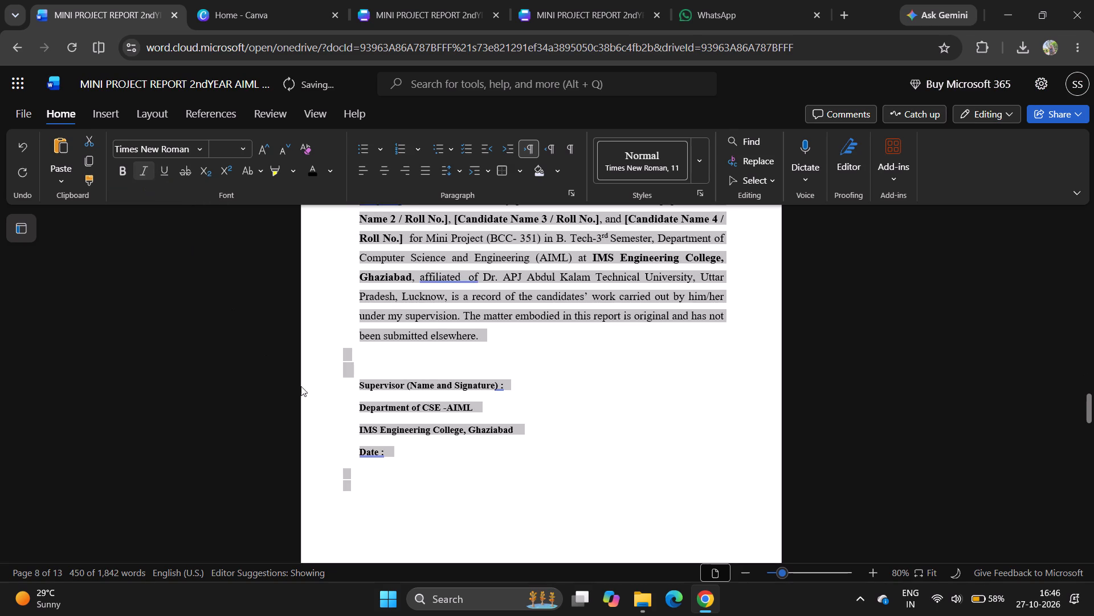
Examine the formatting of the declaration, certificate and acknowledgement pages.
scroll(424, 443, down, 6)
scroll(424, 443, up, 1)
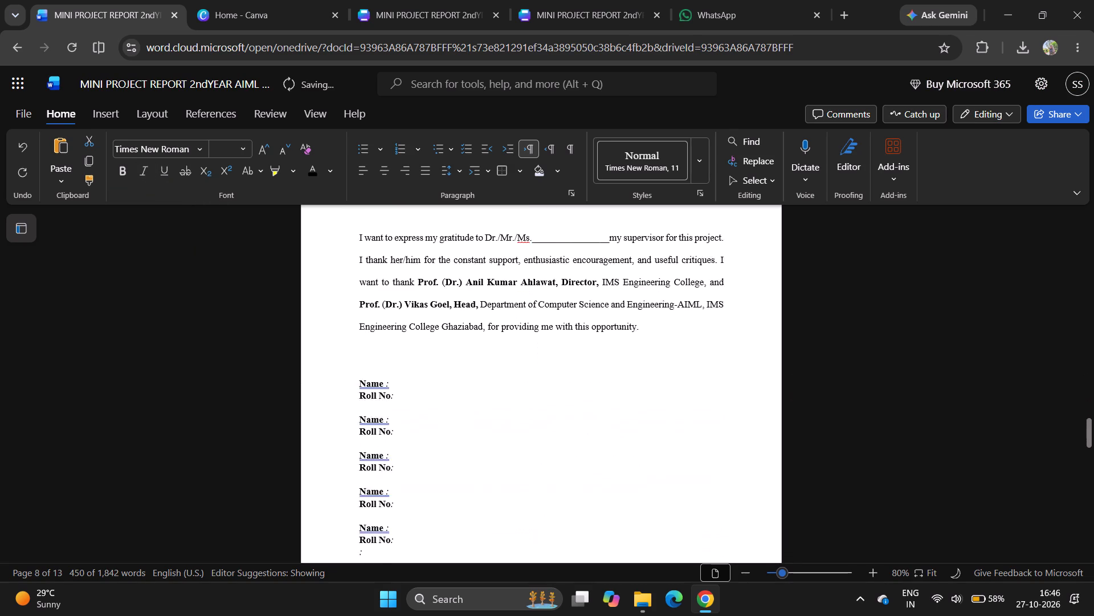
scroll(424, 443, up, 4)
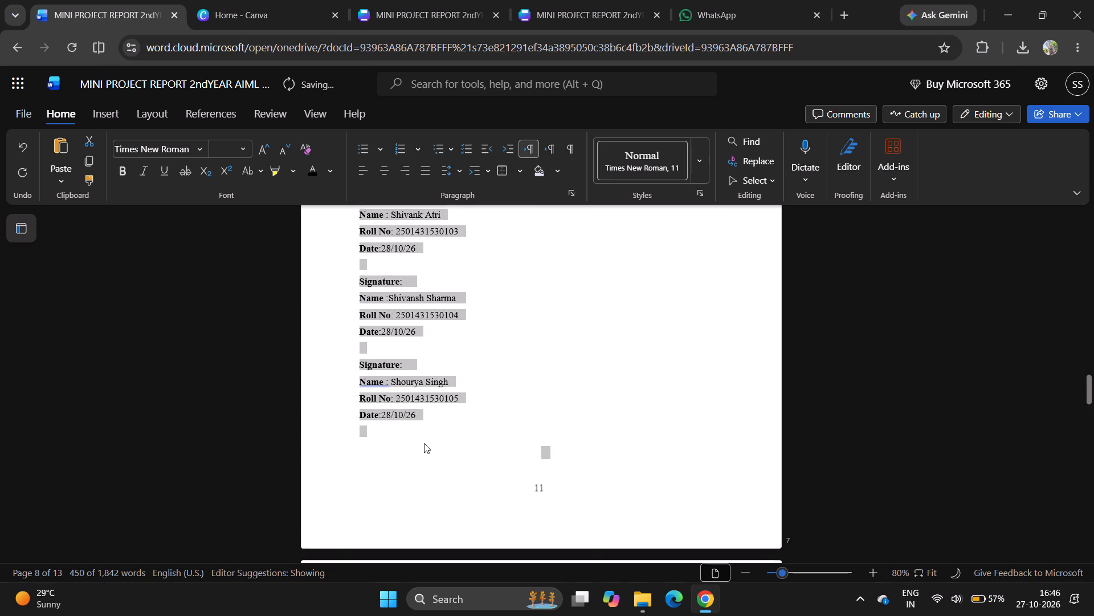
scroll(424, 443, up, 4)
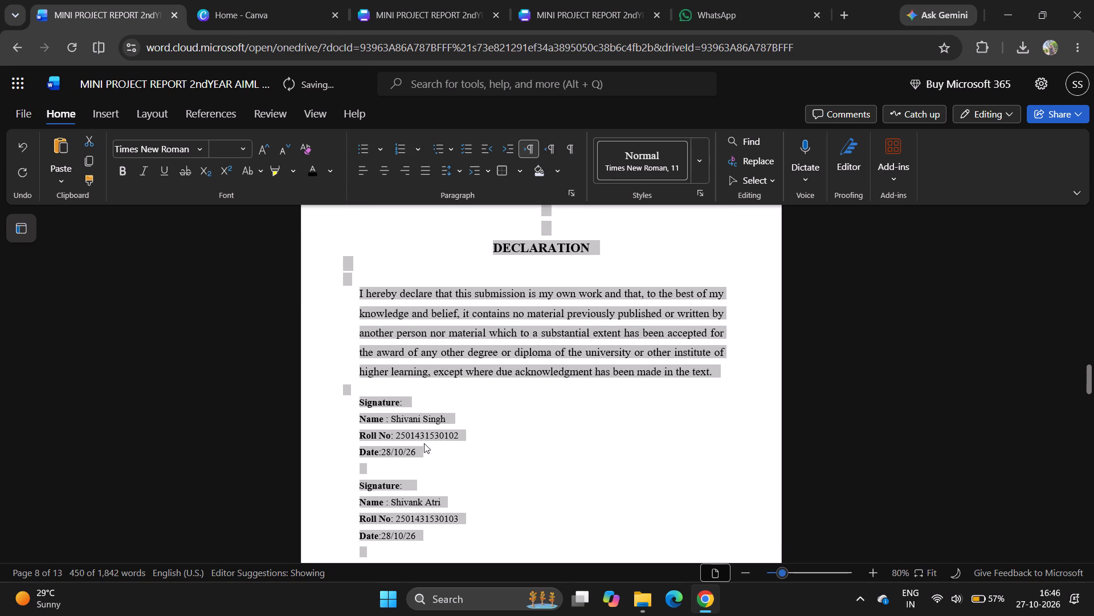
scroll(424, 443, down, 7)
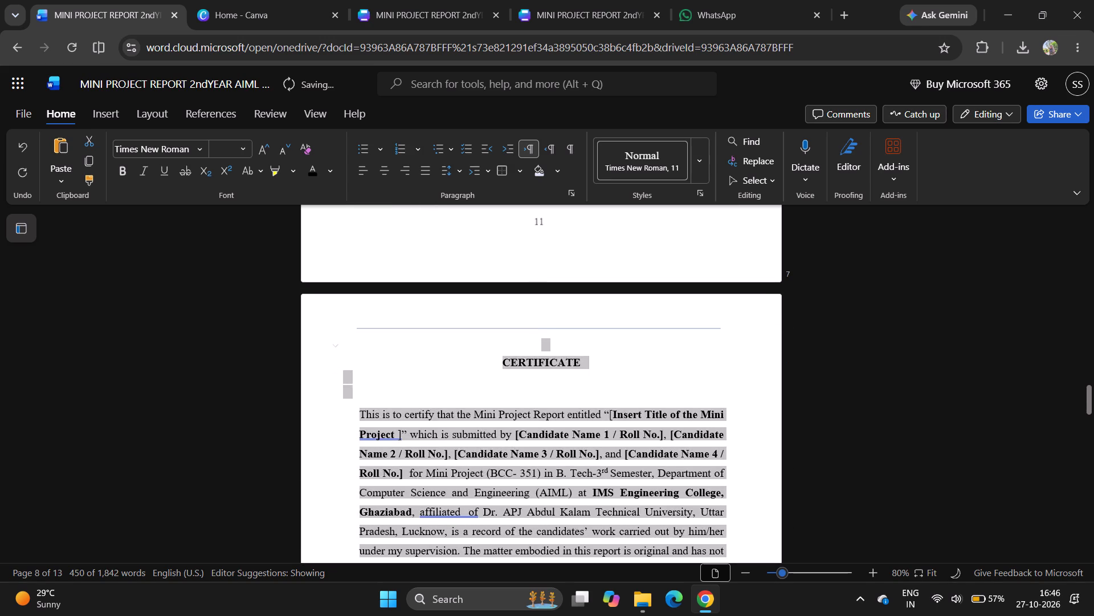
scroll(424, 443, down, 2)
Ignore the grammar suggestion flagged on the Supervisor (Name and Signature) line of the certificate.
click(528, 500)
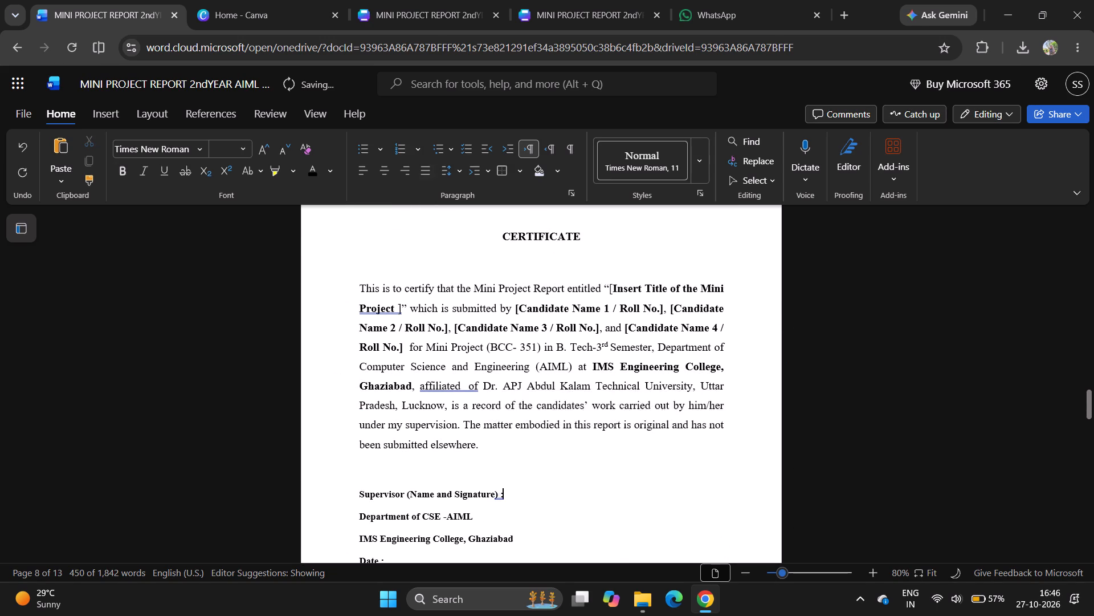
scroll(488, 331, up, 1)
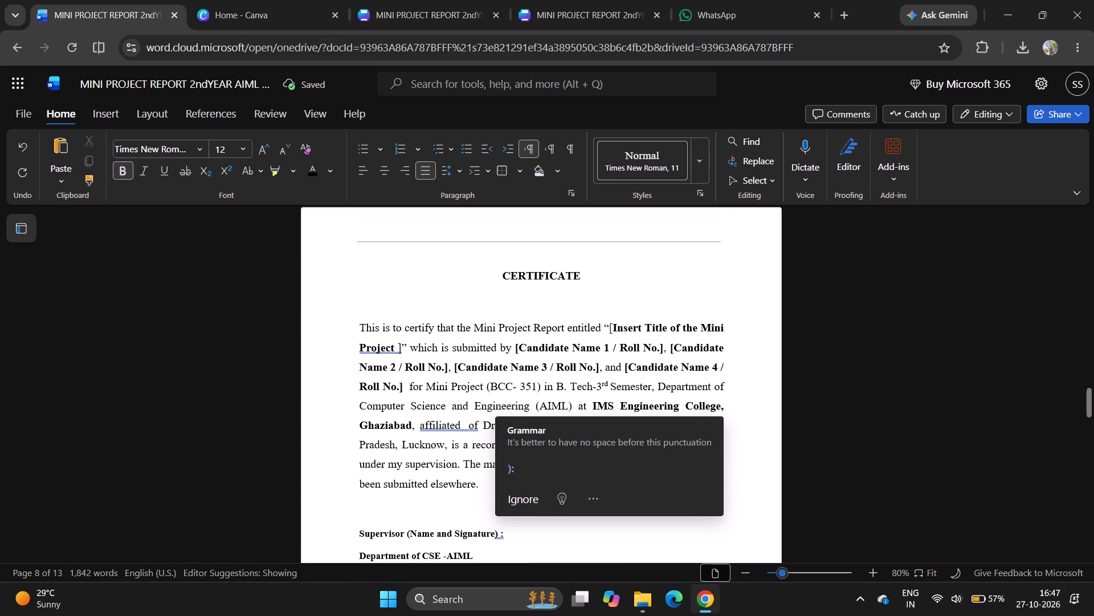
scroll(488, 331, up, 1)
click(516, 505)
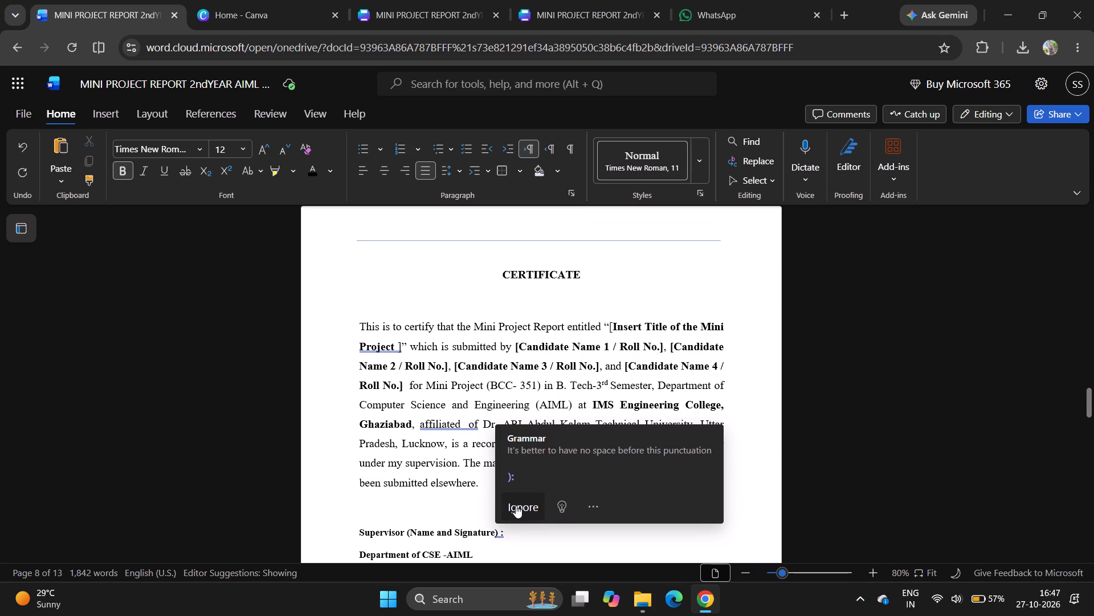
Customize the editor suggestions from the fourth Name label, turning off both Spelling and Grammar corrections for English (United States).
scroll(450, 383, up, 4)
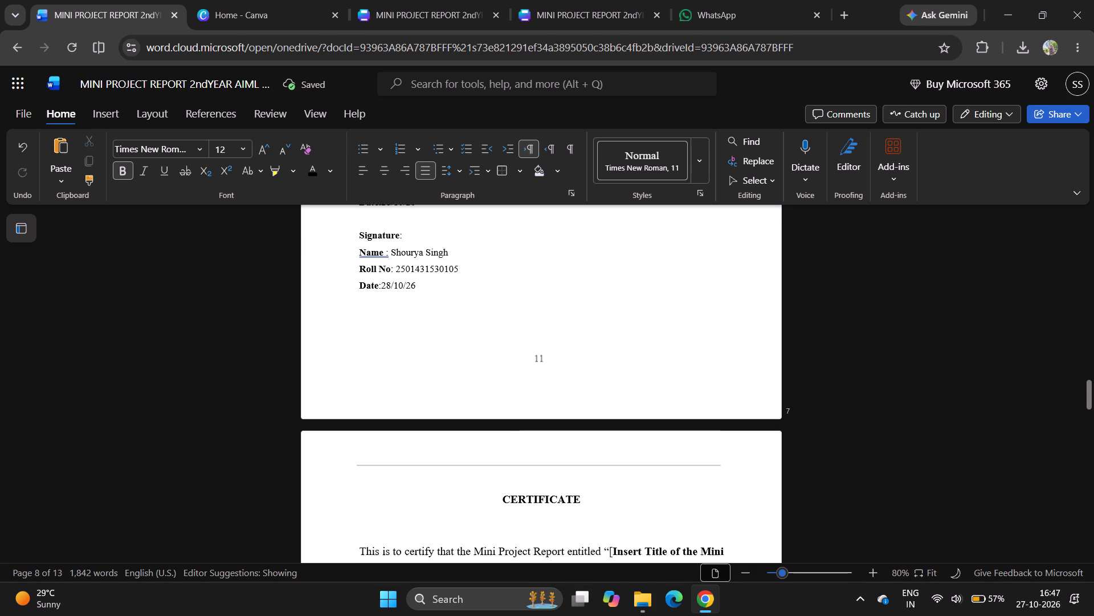
scroll(450, 383, up, 1)
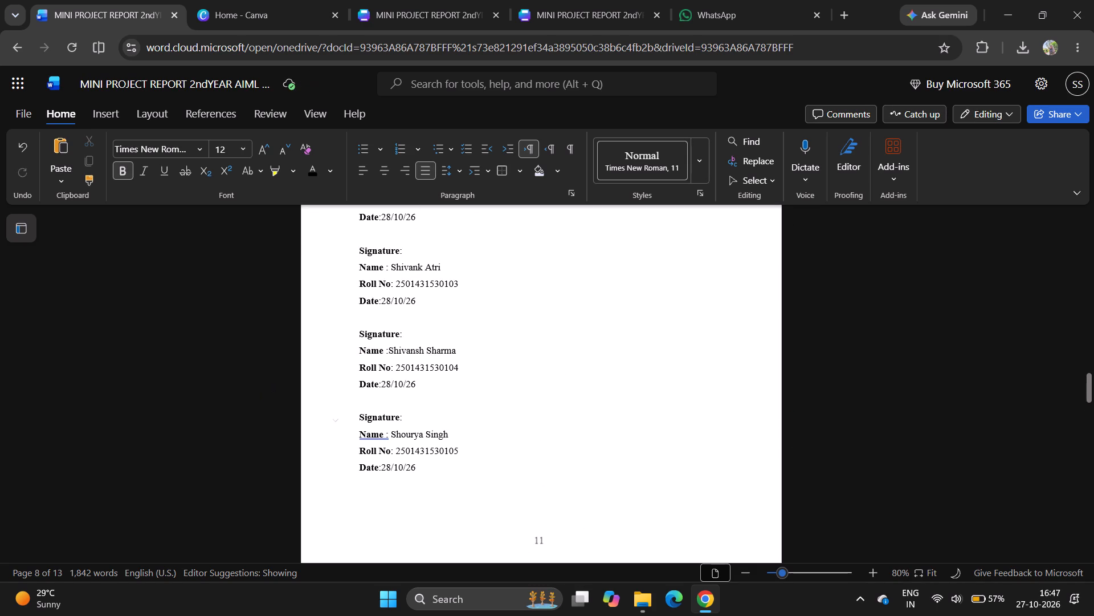
click(374, 433)
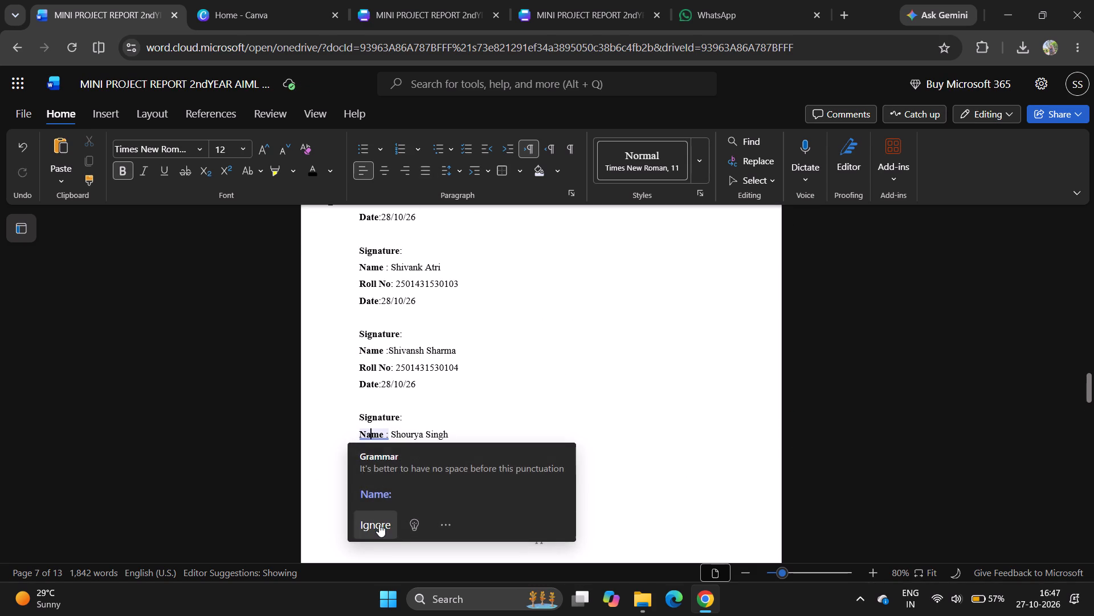
click(443, 520)
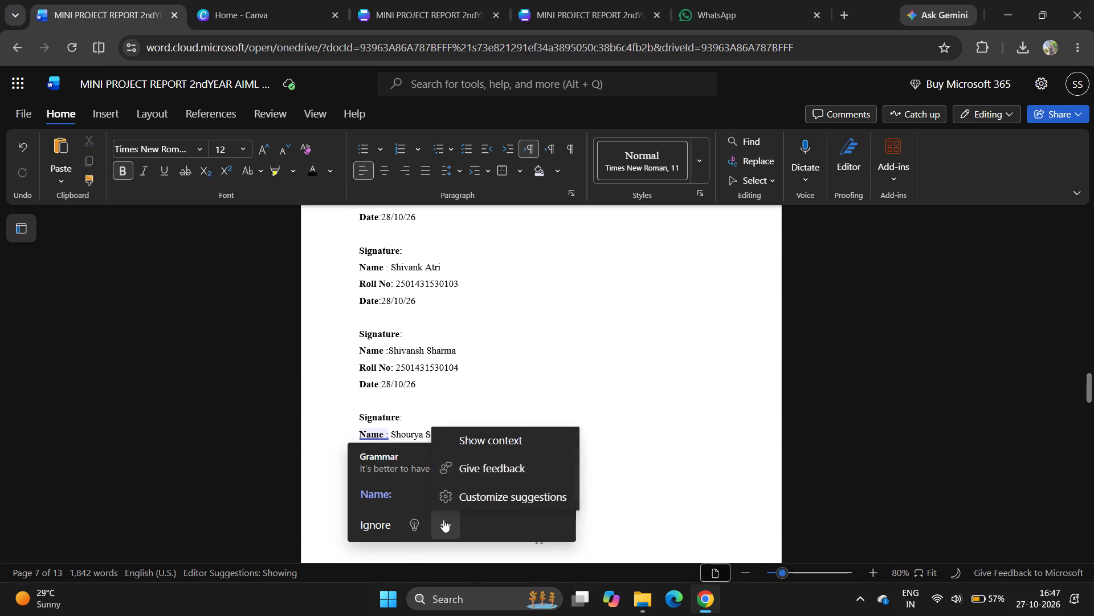
click(466, 495)
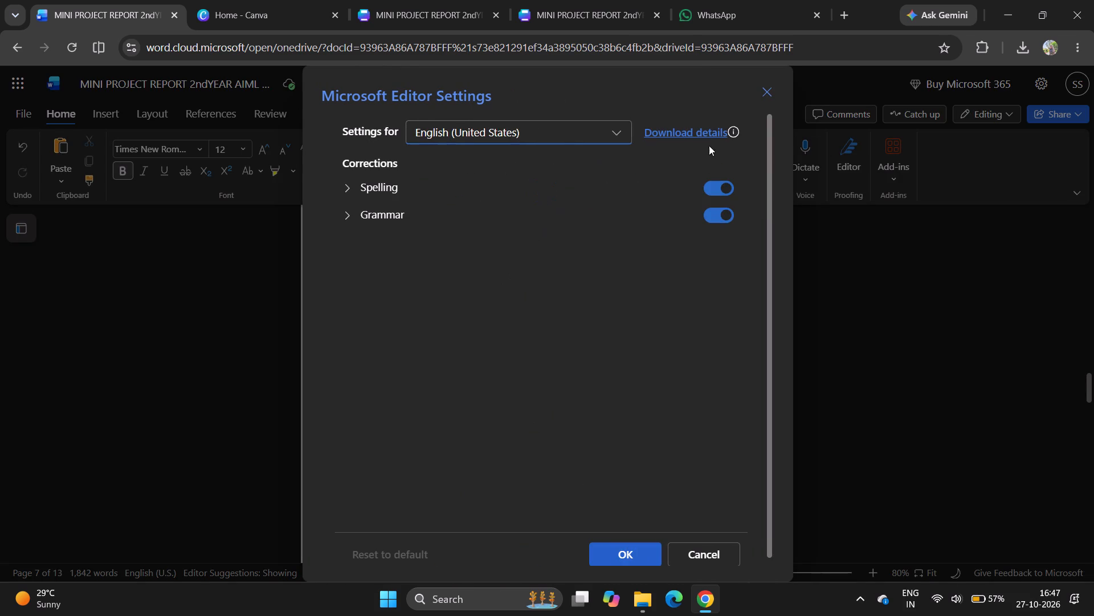
click(711, 185)
click(717, 216)
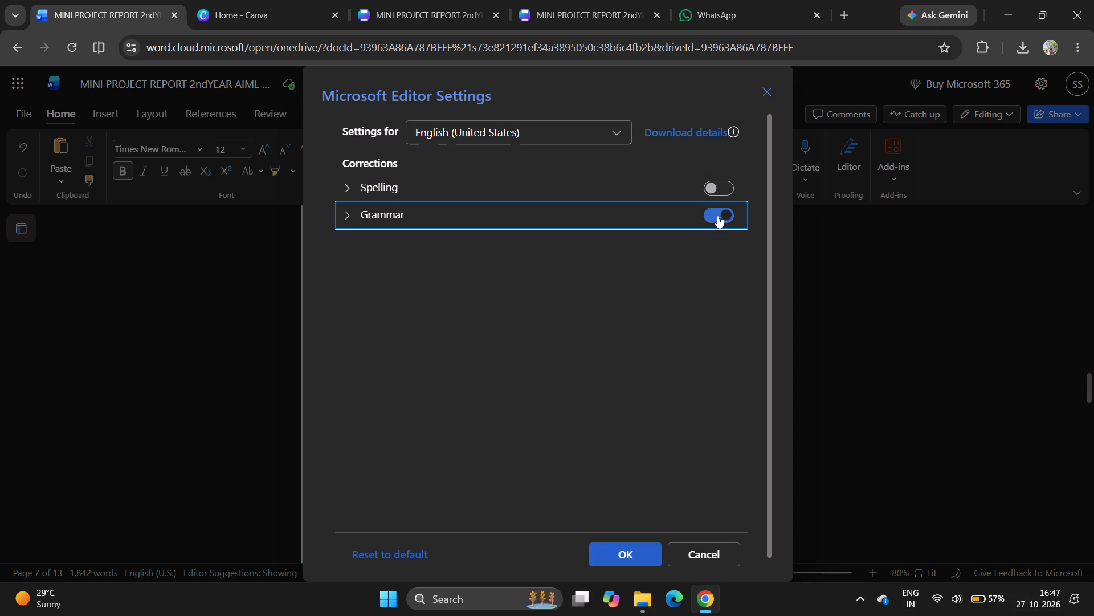
click(636, 559)
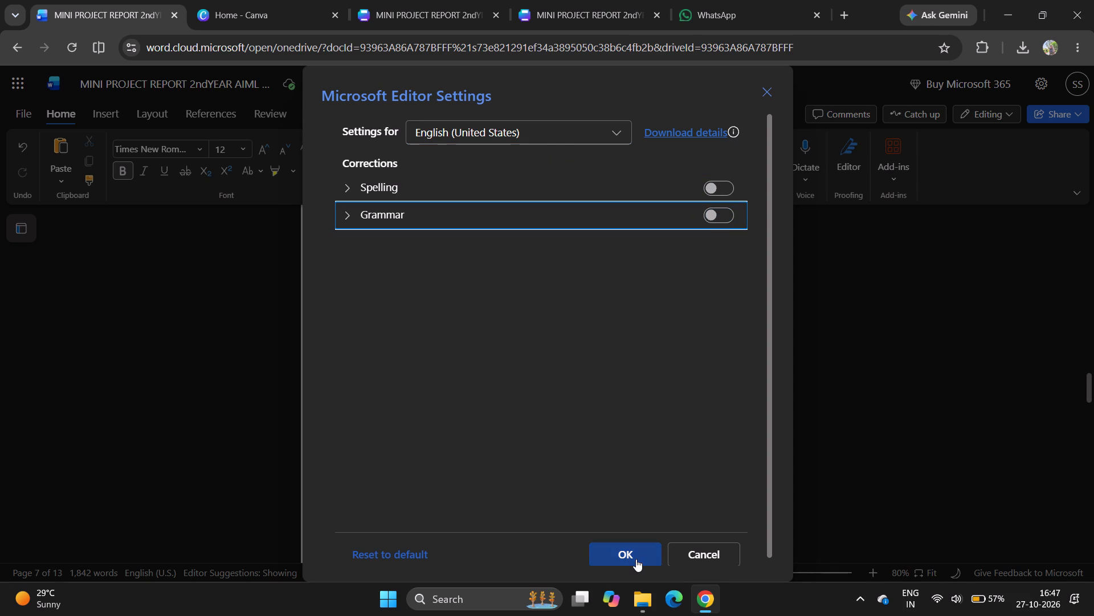
Replace the bracketed project title placeholder in the certificate paragraph with Chat UI Design, keeping the brackets.
scroll(581, 411, down, 2)
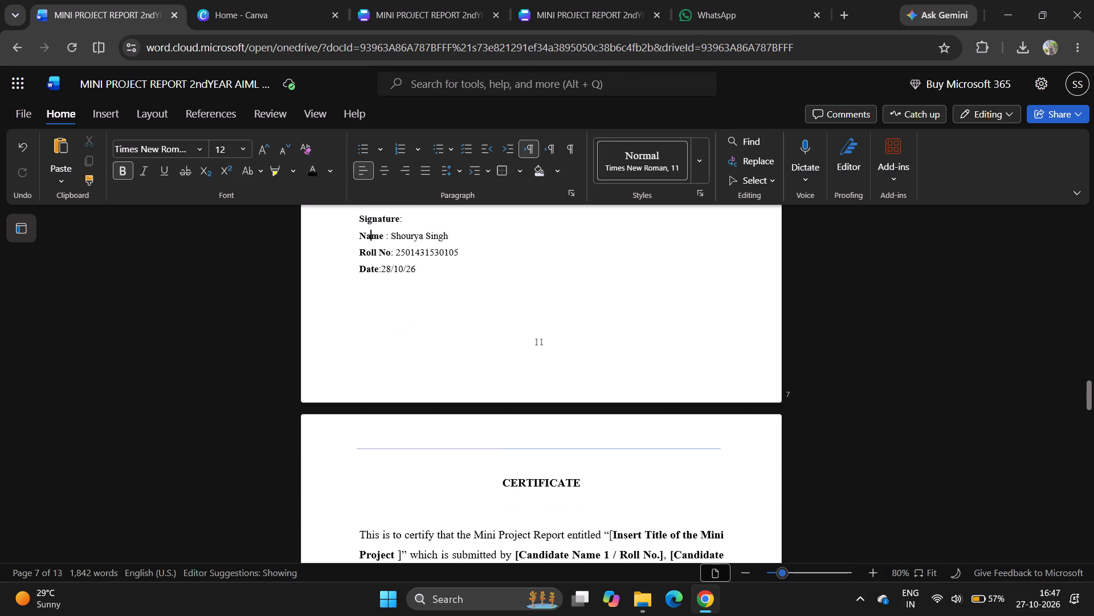
scroll(581, 411, down, 4)
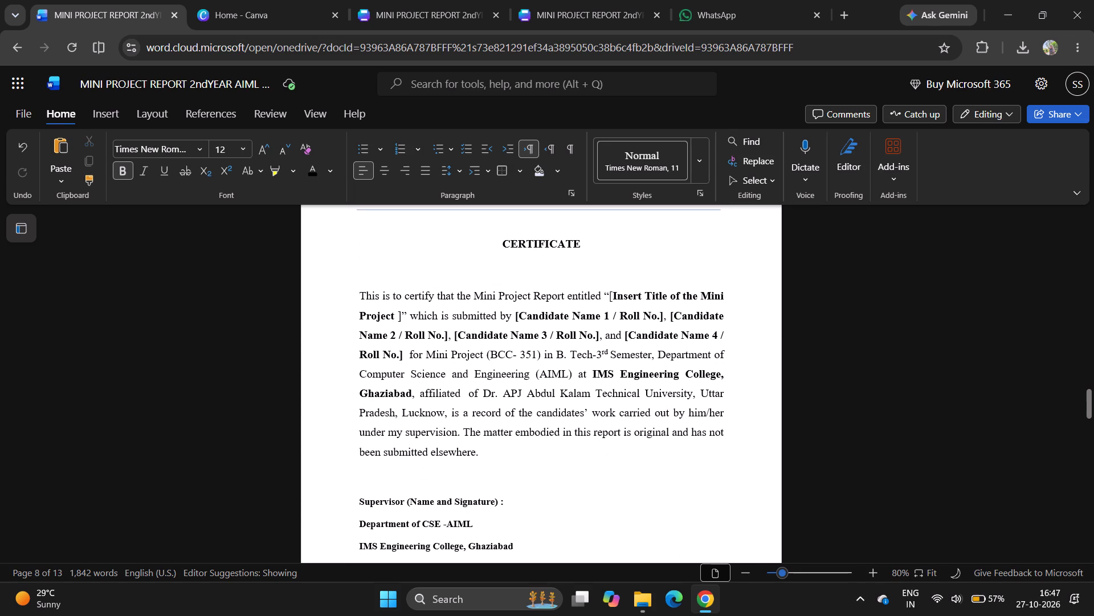
click(652, 348)
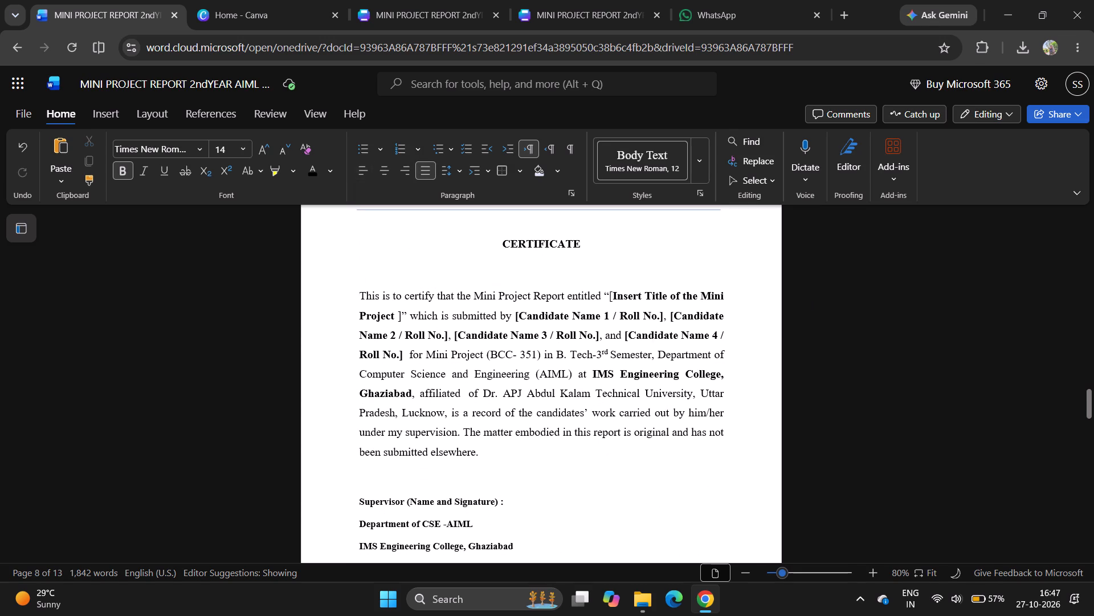
click(735, 289)
click(397, 317)
key(BackSpace)
key(BackSpace)
key(BackSpace)
key(BackSpace)
key(BackSpace)
key(BackSpace)
key(BackSpace)
key(BackSpace)
key(BackSpace)
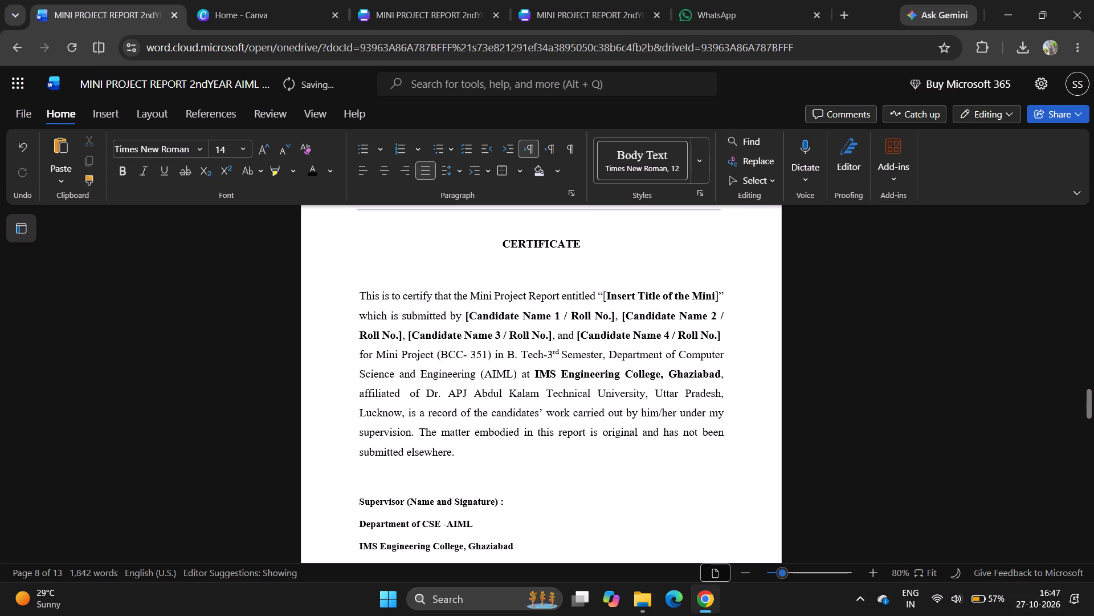
key(BackSpace)
key(BackSpace)
key(BackSpace)
key(BackSpace)
key(BackSpace)
key(BackSpace)
key(BackSpace)
key(BackSpace)
key(BackSpace)
key(BackSpace)
key(BackSpace)
key(BackSpace)
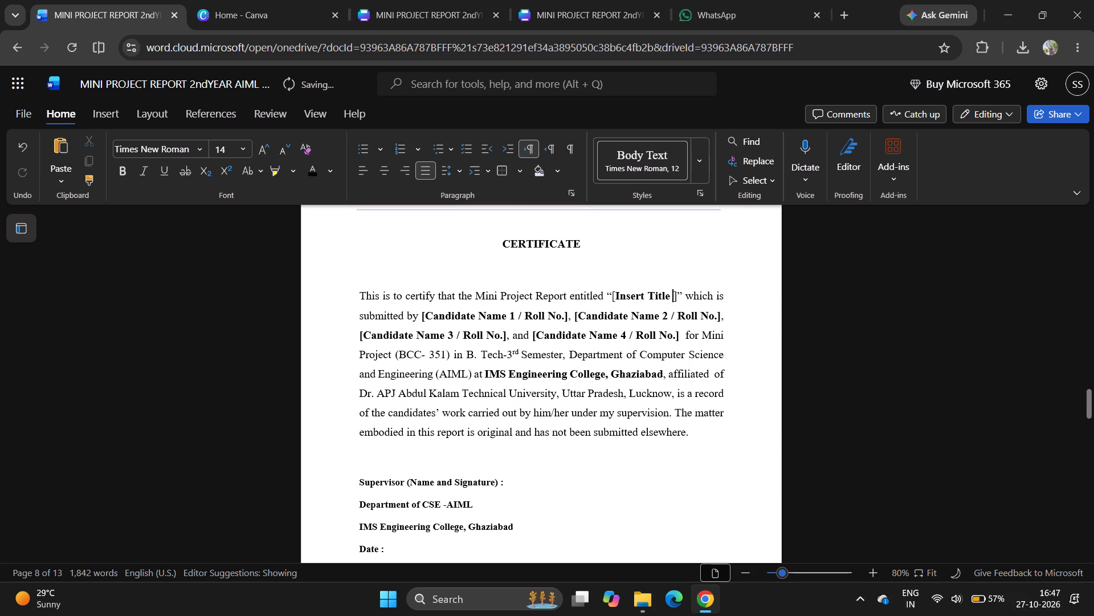
key(BackSpace)
key(BackSpace)
key(BackSpace)
key(BackSpace)
key(BackSpace)
key(BackSpace)
key(BackSpace)
key(BackSpace)
key(BackSpace)
key(BackSpace)
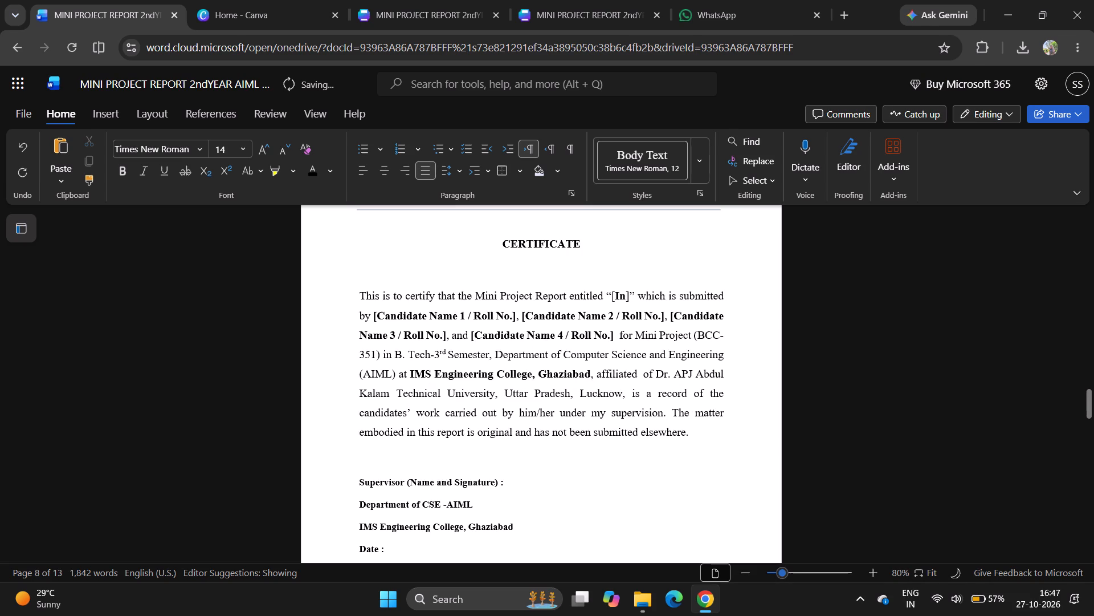
key(BackSpace)
key(BackSpace)
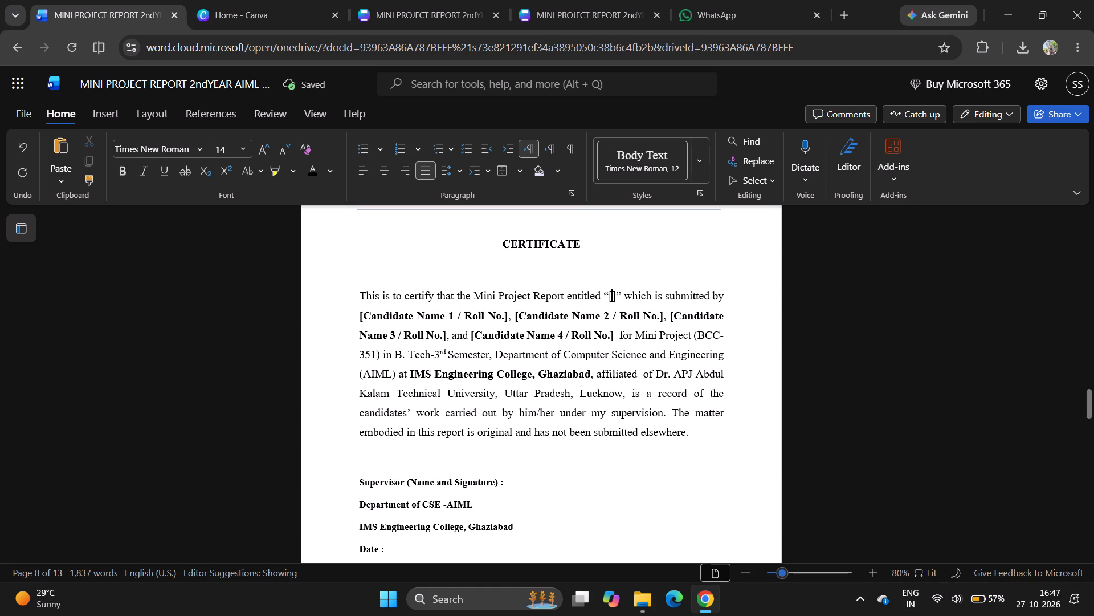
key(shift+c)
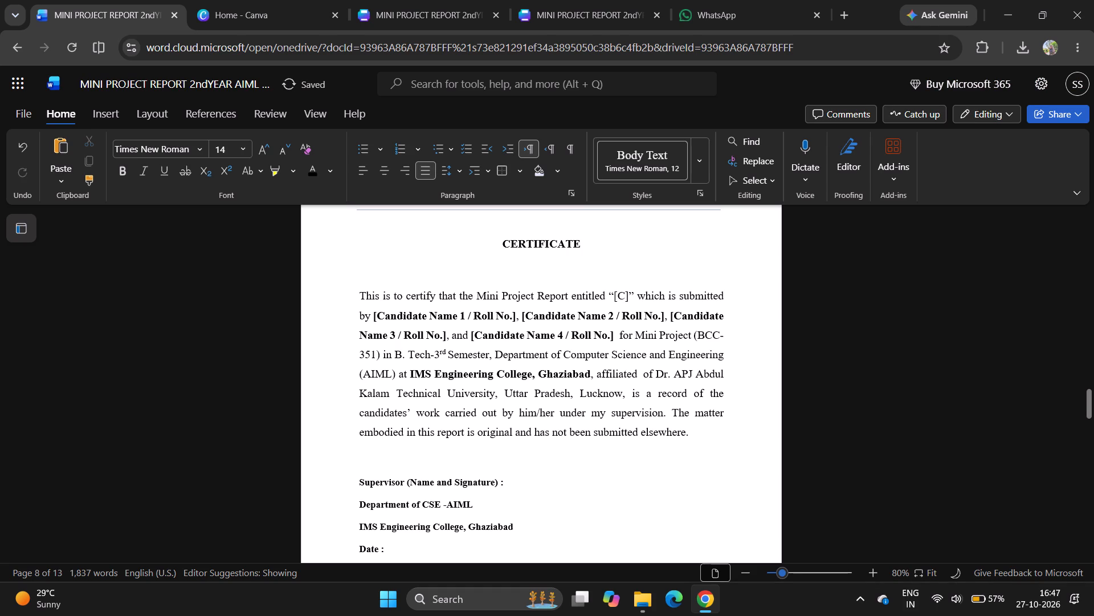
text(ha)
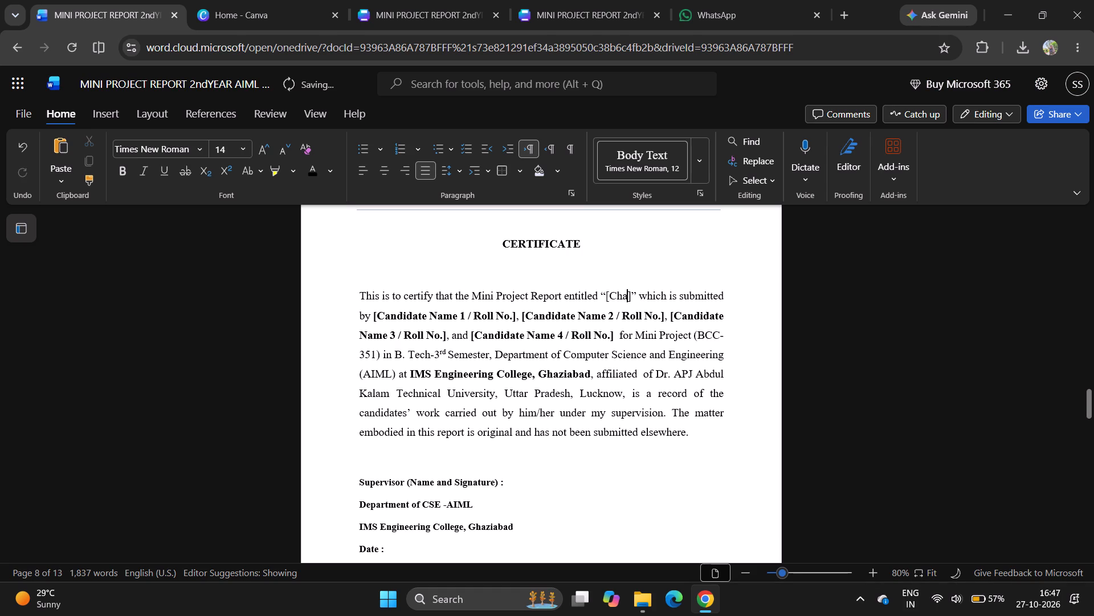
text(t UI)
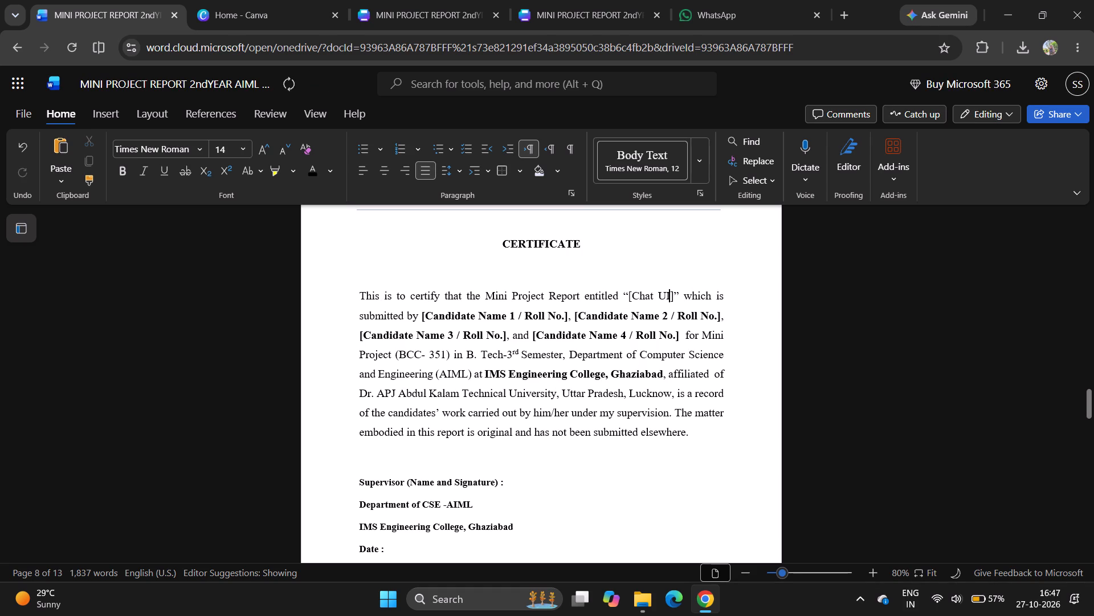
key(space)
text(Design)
Replace the Candidate Name 1 placeholder in the certificate paragraph with the first candidate's full name.
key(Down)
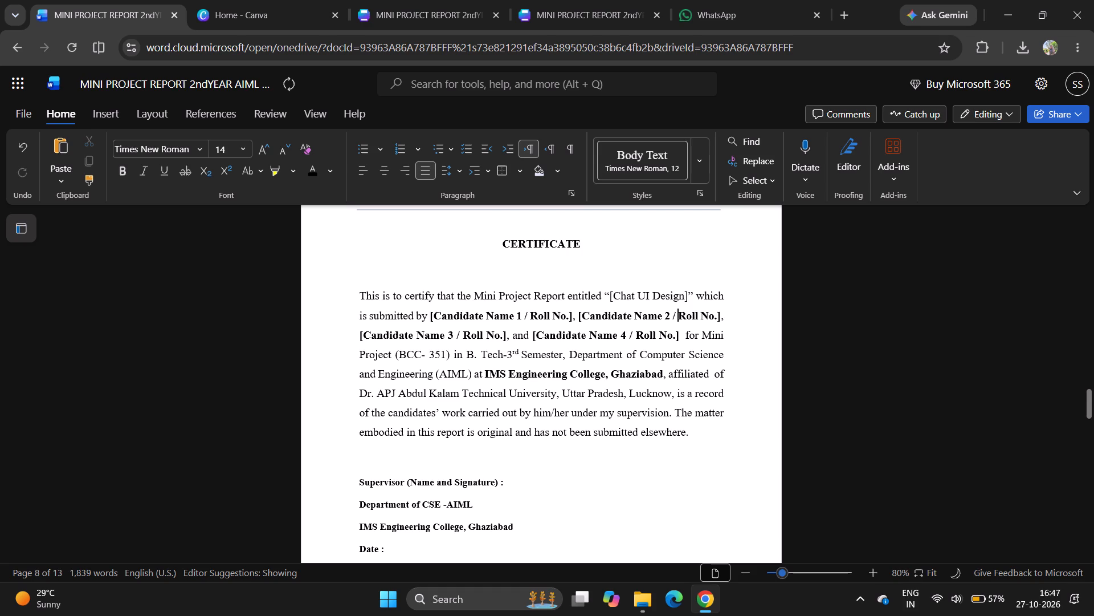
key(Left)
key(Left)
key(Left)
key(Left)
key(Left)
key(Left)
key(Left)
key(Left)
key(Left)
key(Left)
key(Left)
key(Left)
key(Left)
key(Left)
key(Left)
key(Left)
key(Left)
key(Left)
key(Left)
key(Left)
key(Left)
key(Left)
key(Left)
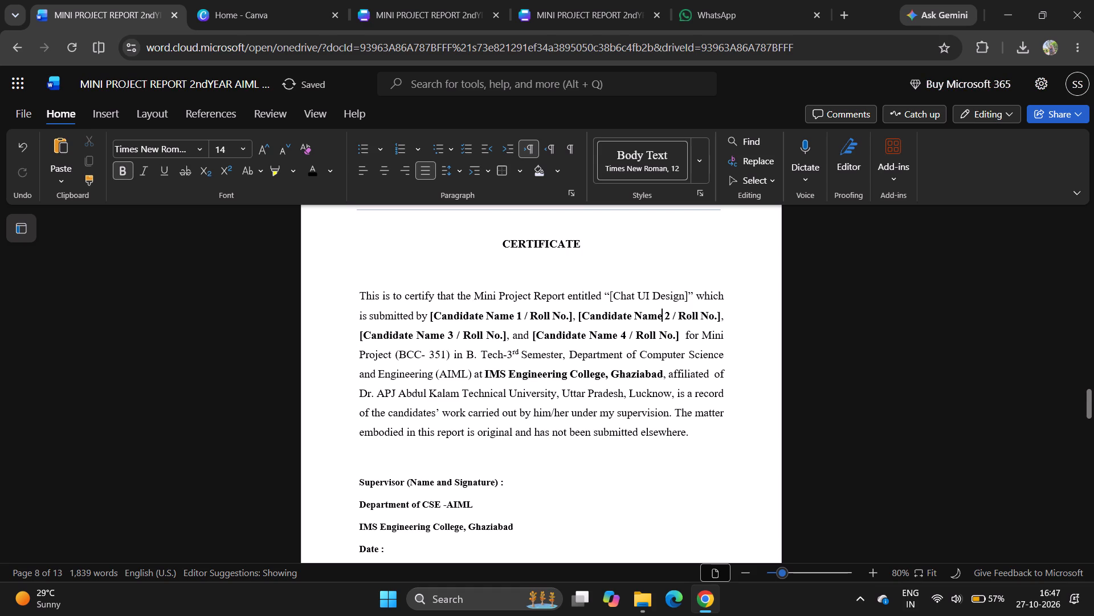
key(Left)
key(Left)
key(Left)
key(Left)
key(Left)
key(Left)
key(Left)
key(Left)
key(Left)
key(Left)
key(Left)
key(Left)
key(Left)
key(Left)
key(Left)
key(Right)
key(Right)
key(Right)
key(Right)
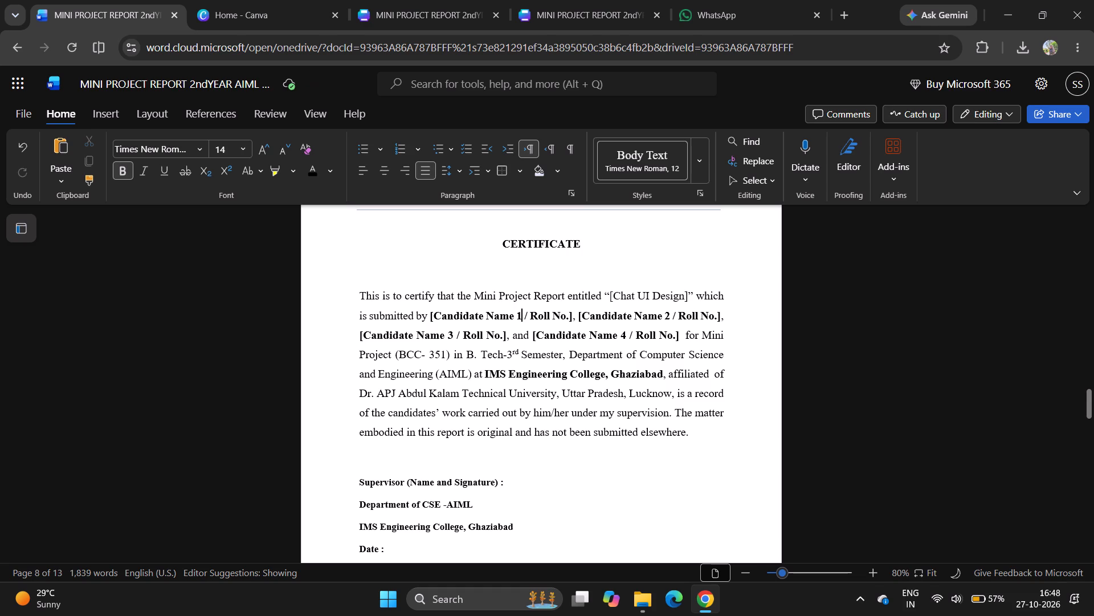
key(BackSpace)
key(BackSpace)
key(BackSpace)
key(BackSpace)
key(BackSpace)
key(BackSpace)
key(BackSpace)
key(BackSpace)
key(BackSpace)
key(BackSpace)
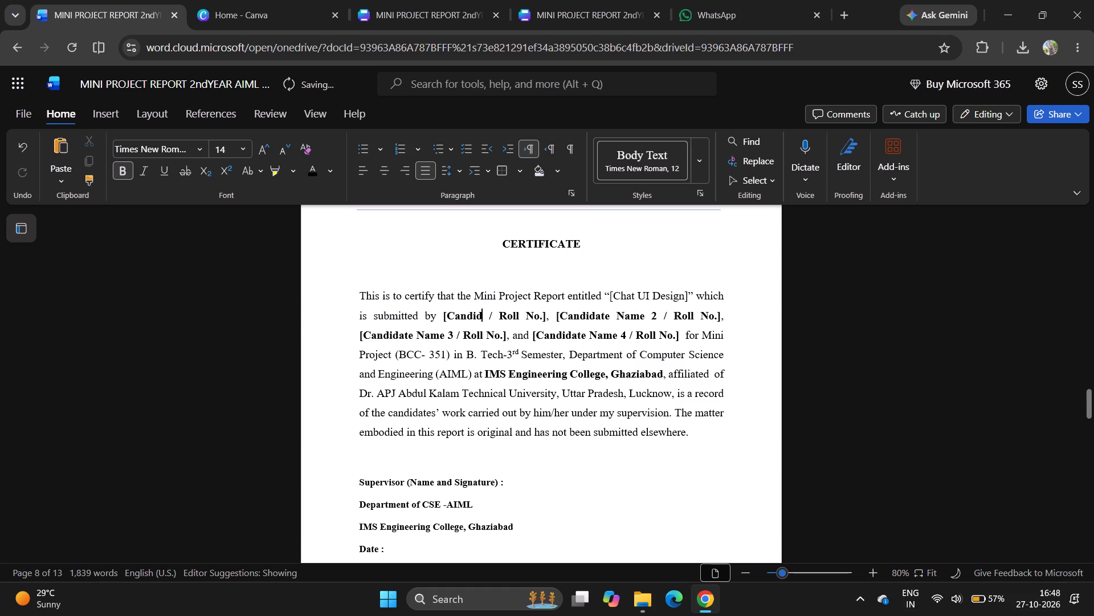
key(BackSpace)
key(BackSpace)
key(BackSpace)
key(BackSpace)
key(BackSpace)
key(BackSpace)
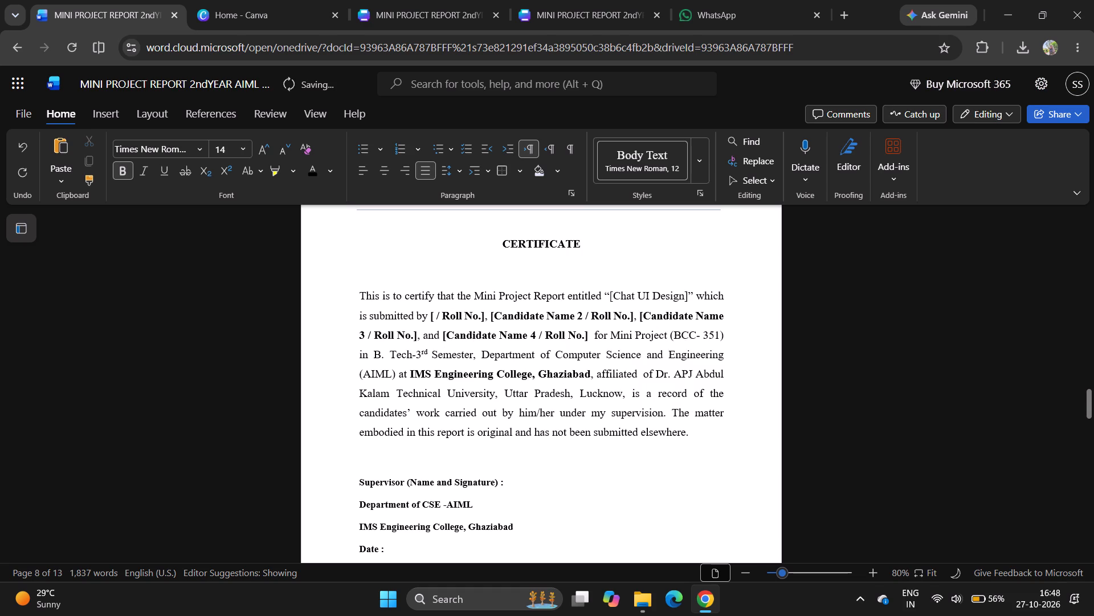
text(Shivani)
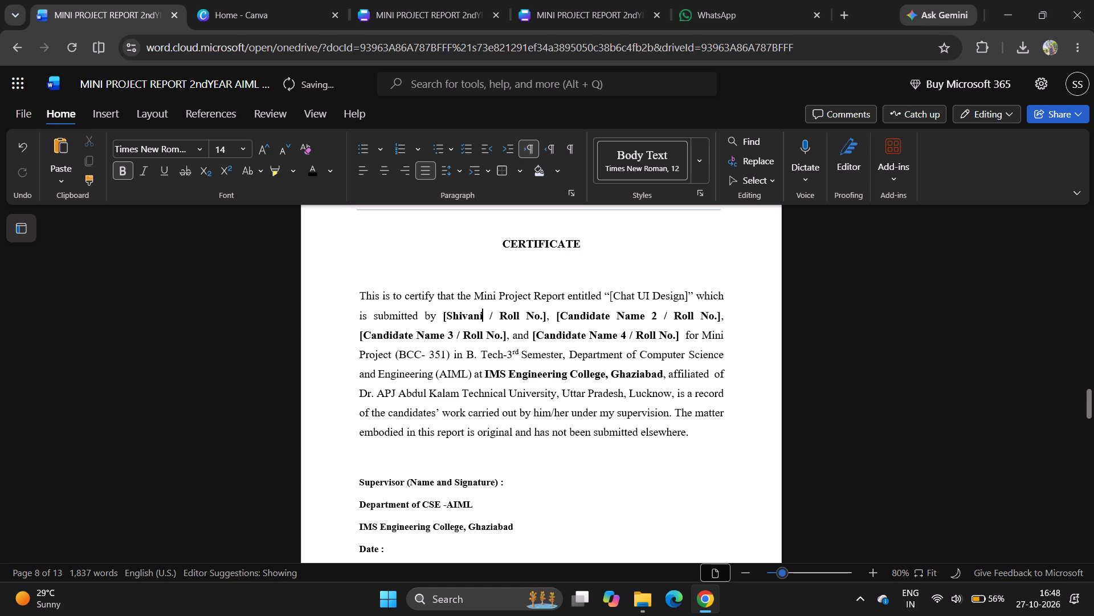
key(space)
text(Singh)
Replace the first candidate's Roll No. placeholder in the certificate paragraph with that candidate's roll number.
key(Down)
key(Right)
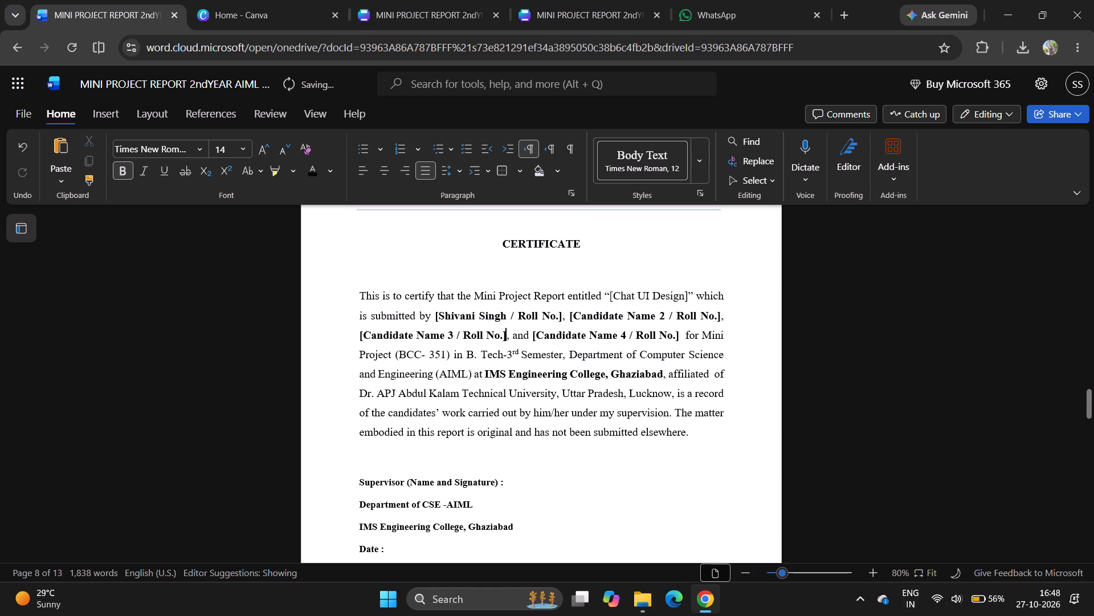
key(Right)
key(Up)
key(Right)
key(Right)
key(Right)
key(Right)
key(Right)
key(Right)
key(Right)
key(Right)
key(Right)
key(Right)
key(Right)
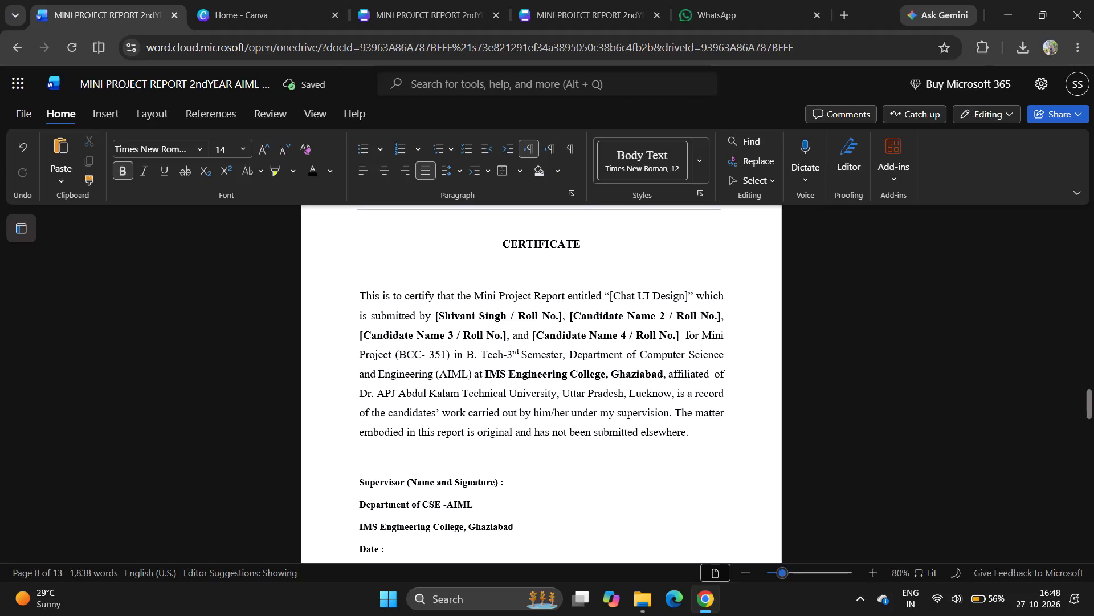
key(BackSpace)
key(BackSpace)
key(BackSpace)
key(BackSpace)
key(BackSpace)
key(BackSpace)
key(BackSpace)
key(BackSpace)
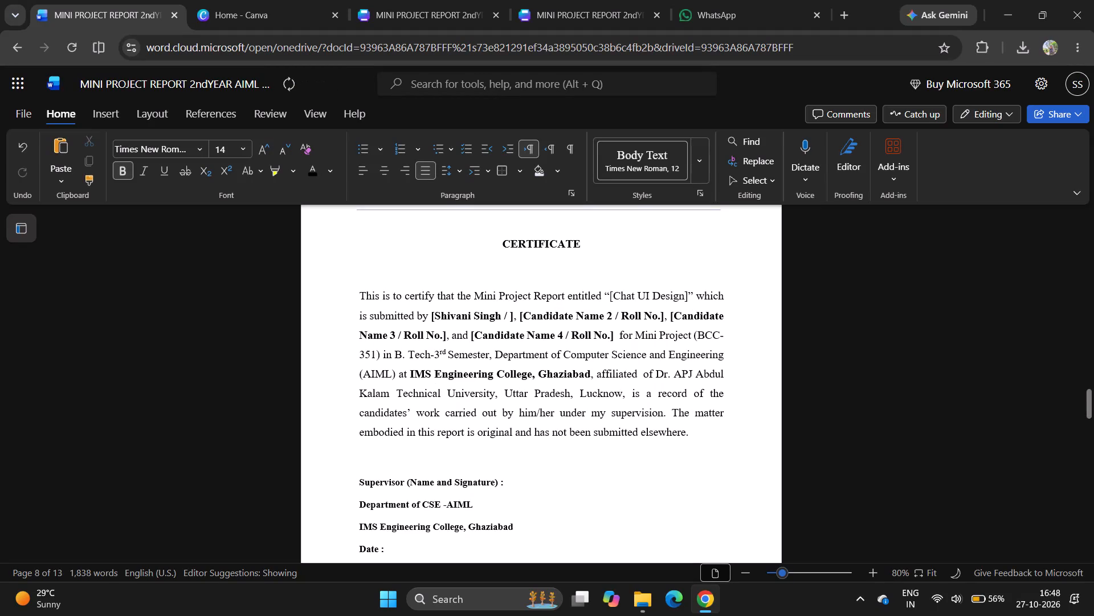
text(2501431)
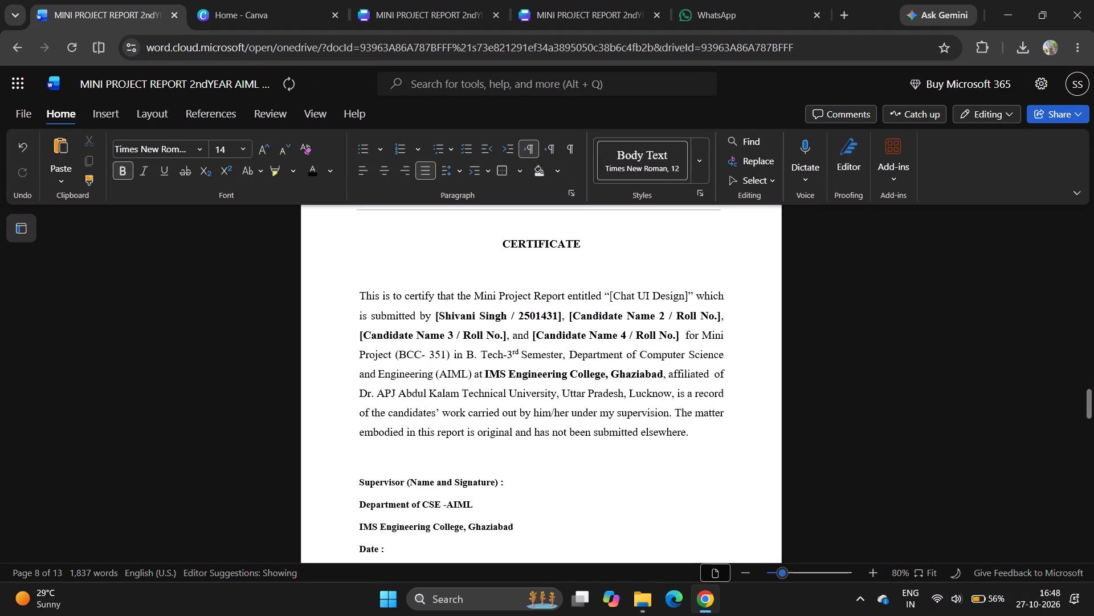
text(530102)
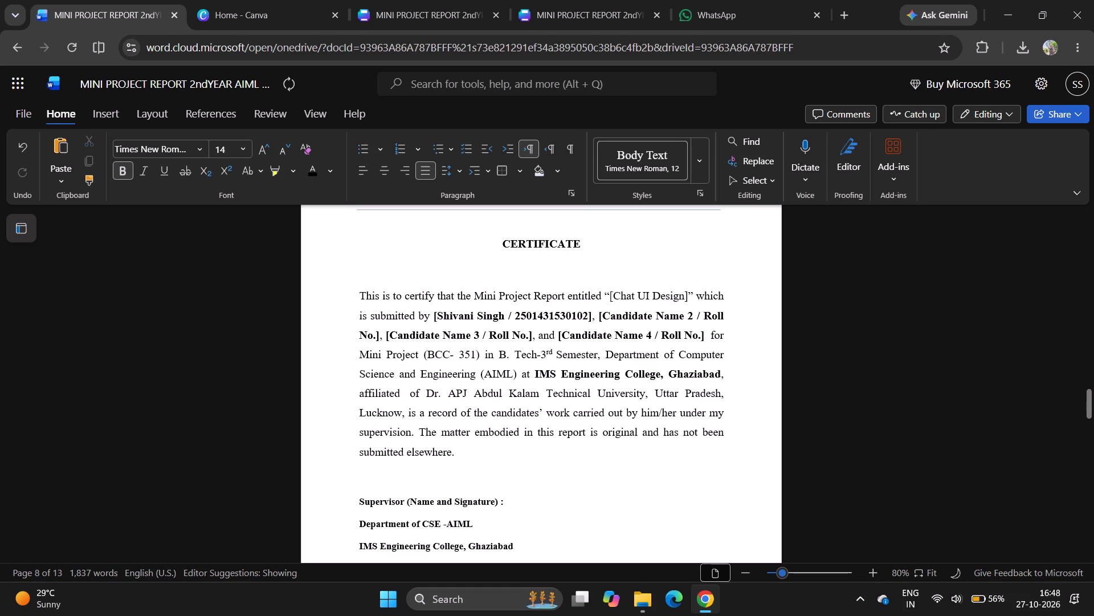
Make the project title Chat UI Design bold in the certificate paragraph.
drag(686, 294, 655, 295)
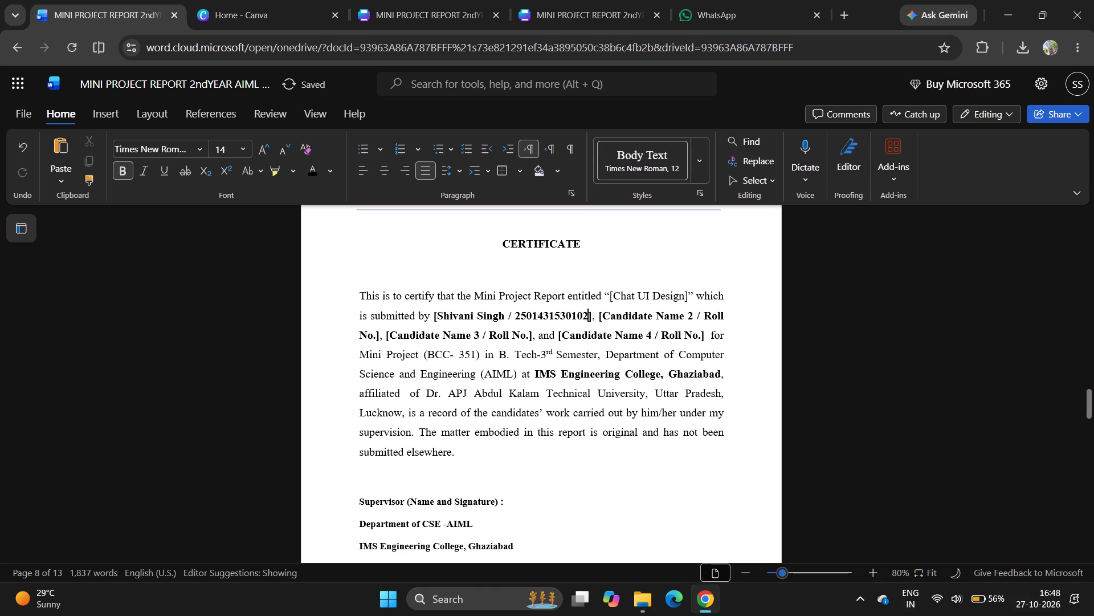
drag(655, 295, 612, 295)
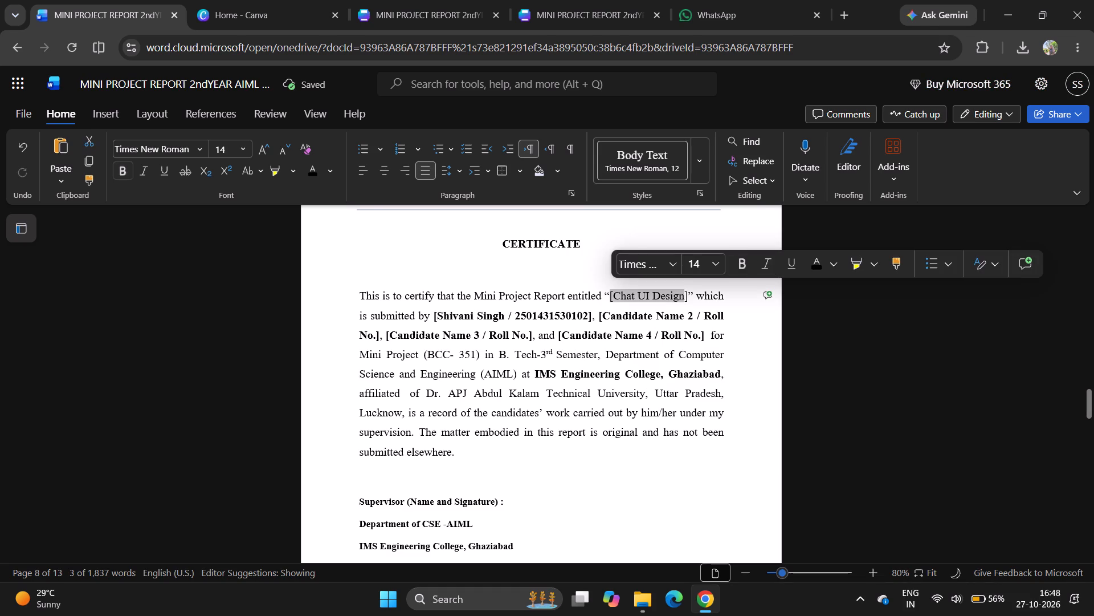
click(125, 165)
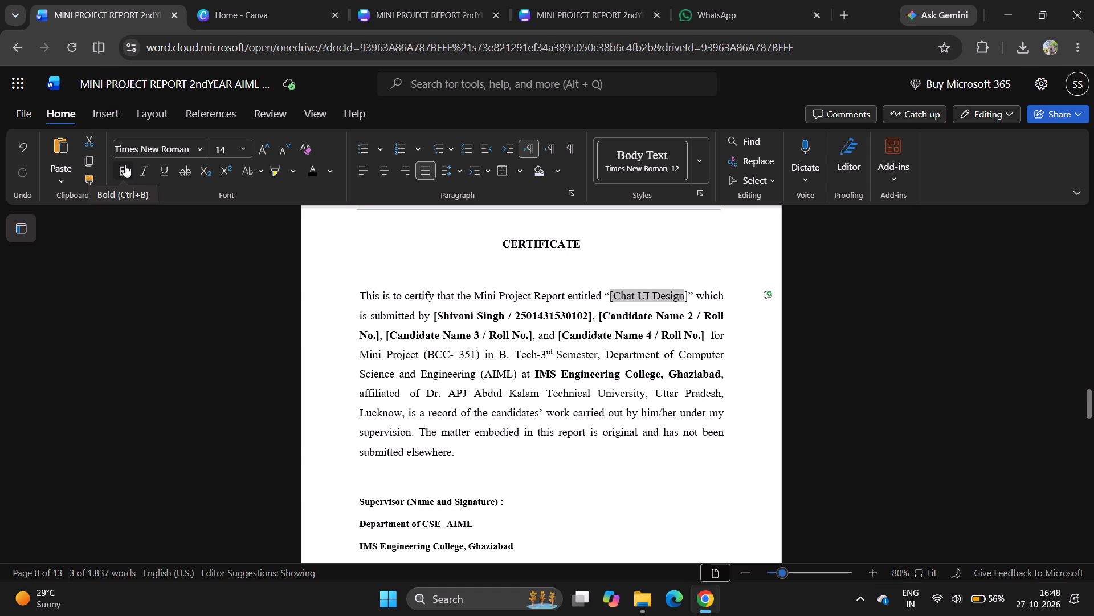